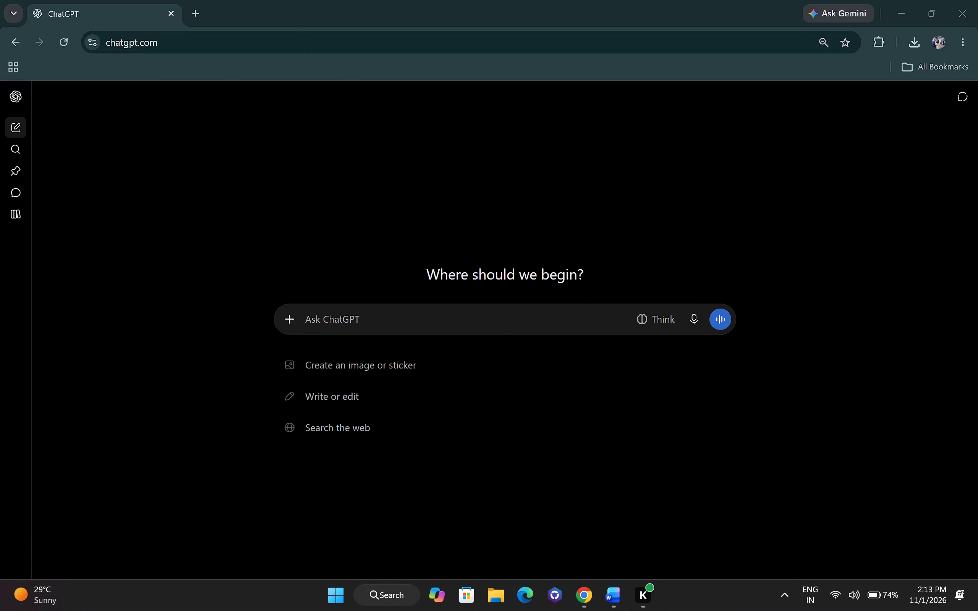
# Switch to Word and open the Embedded System Design Lab document from the full list of recent documents.
pyautogui.click(624, 607)
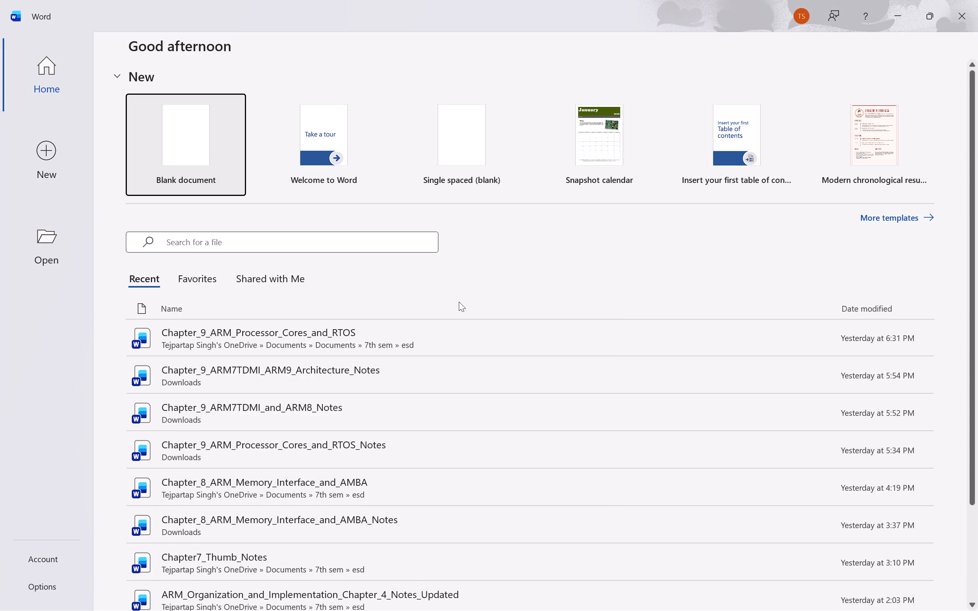
pyautogui.scroll(-5, 459, 302)
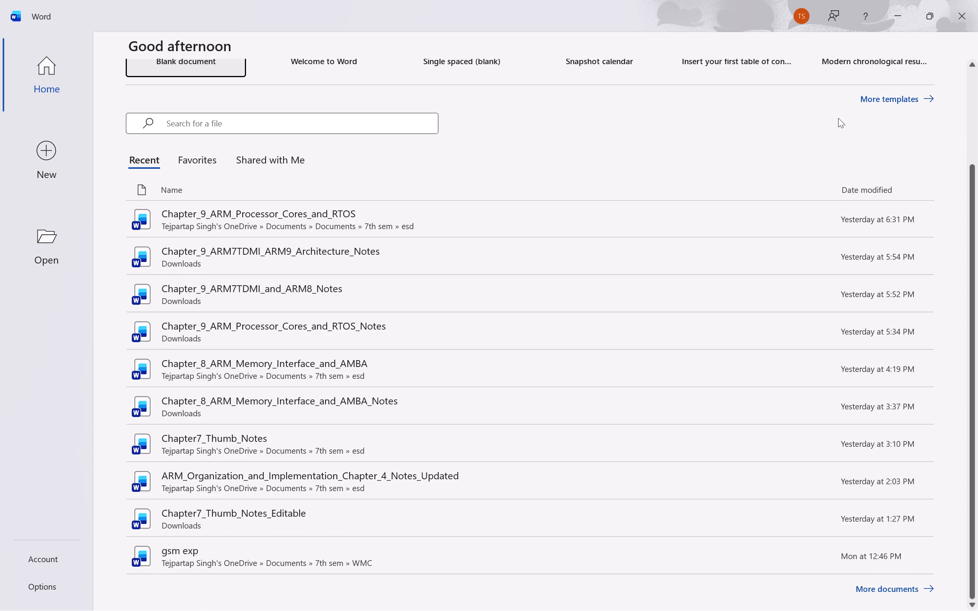
pyautogui.click(909, 590)
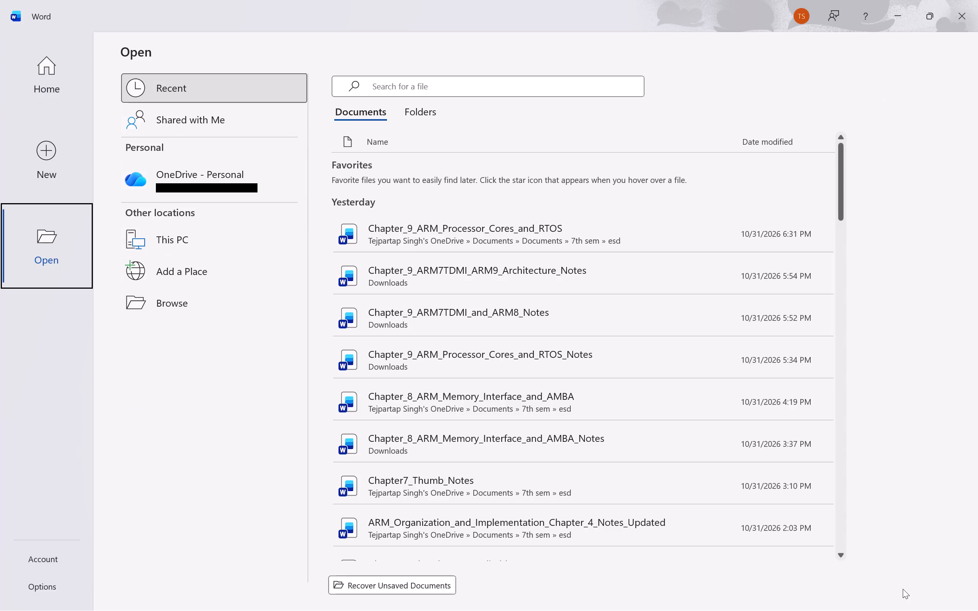
pyautogui.scroll(-3, 827, 524)
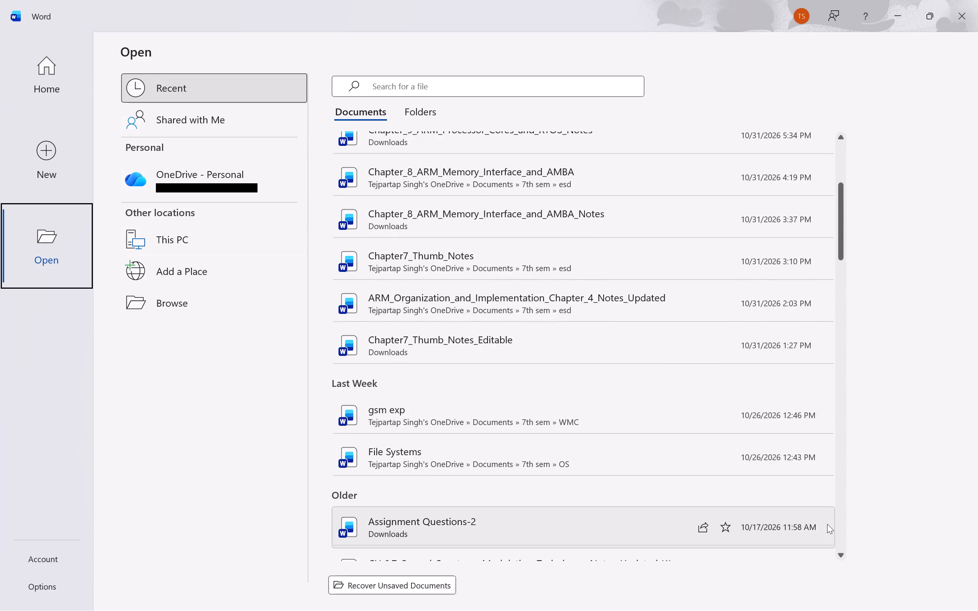
pyautogui.scroll(-3, 827, 524)
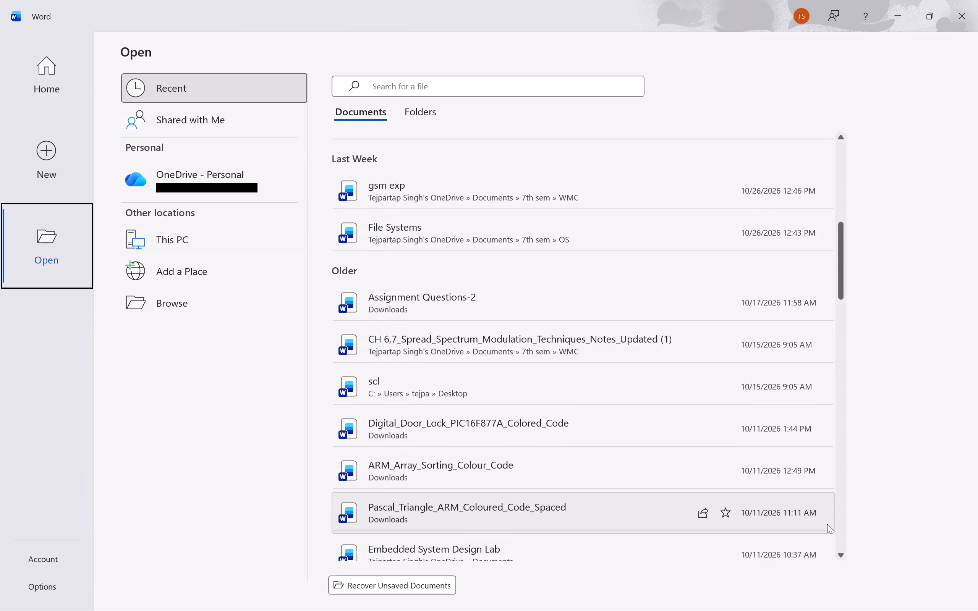
pyautogui.scroll(-2, 827, 524)
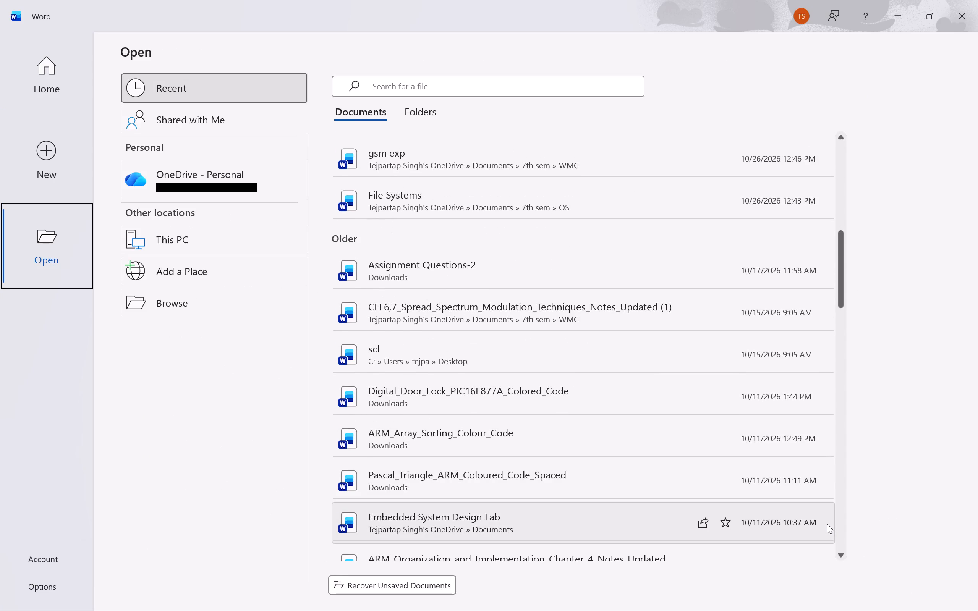
pyautogui.click(600, 516)
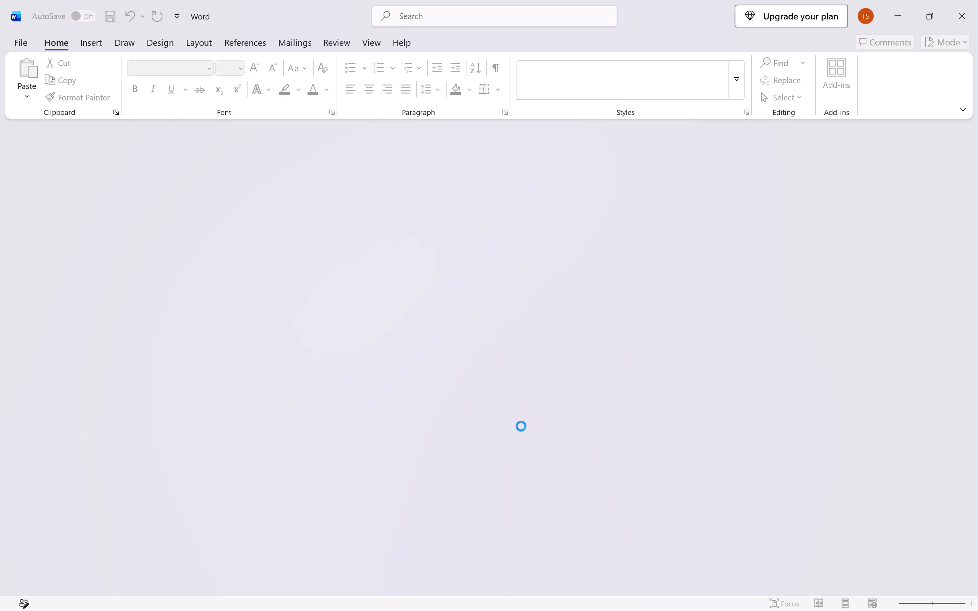
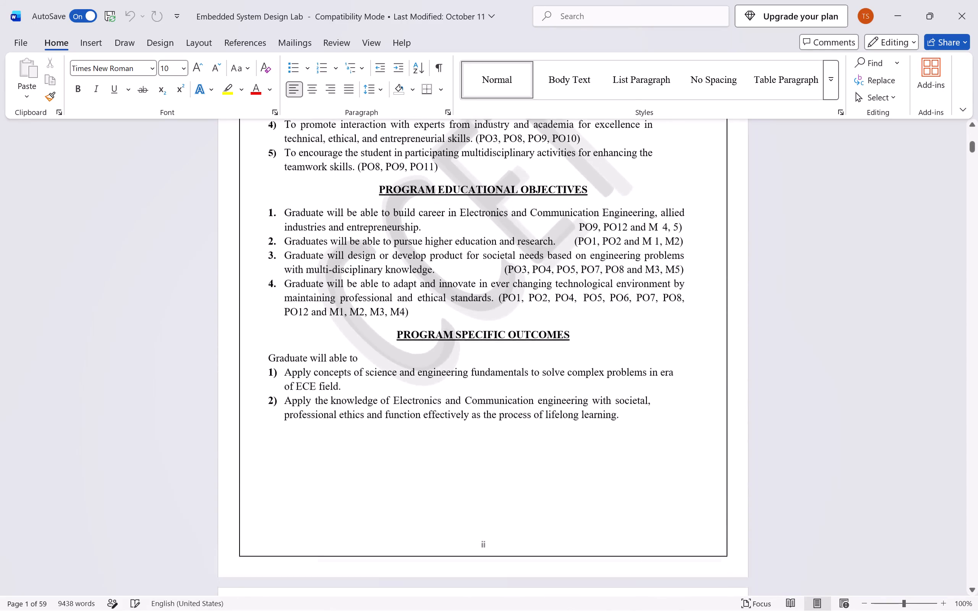
pyautogui.scroll(-1, 484, 377)
pyautogui.scroll(-20, 484, 377)
pyautogui.scroll(-20, 484, 377)
pyautogui.scroll(-20, 484, 377)
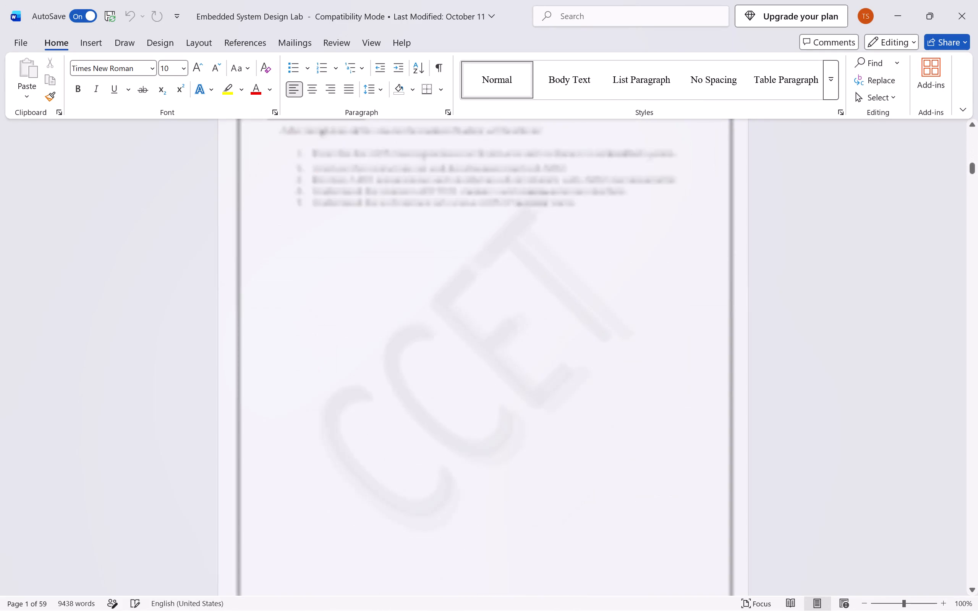
pyautogui.scroll(-20, 484, 377)
pyautogui.scroll(-20, 484, 377)
pyautogui.scroll(-20, 484, 377)
pyautogui.scroll(20, 484, 377)
pyautogui.scroll(6, 484, 377)
pyautogui.scroll(-20, 484, 377)
pyautogui.scroll(-20, 484, 377)
pyautogui.scroll(-11, 484, 377)
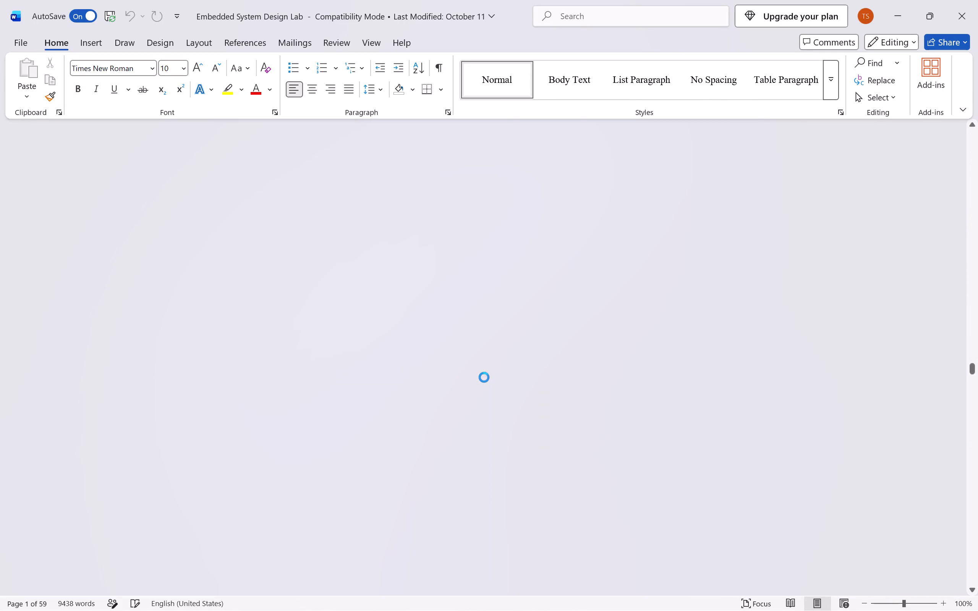
pyautogui.scroll(-20, 484, 377)
pyautogui.scroll(-20, 484, 377)
pyautogui.scroll(-14, 484, 377)
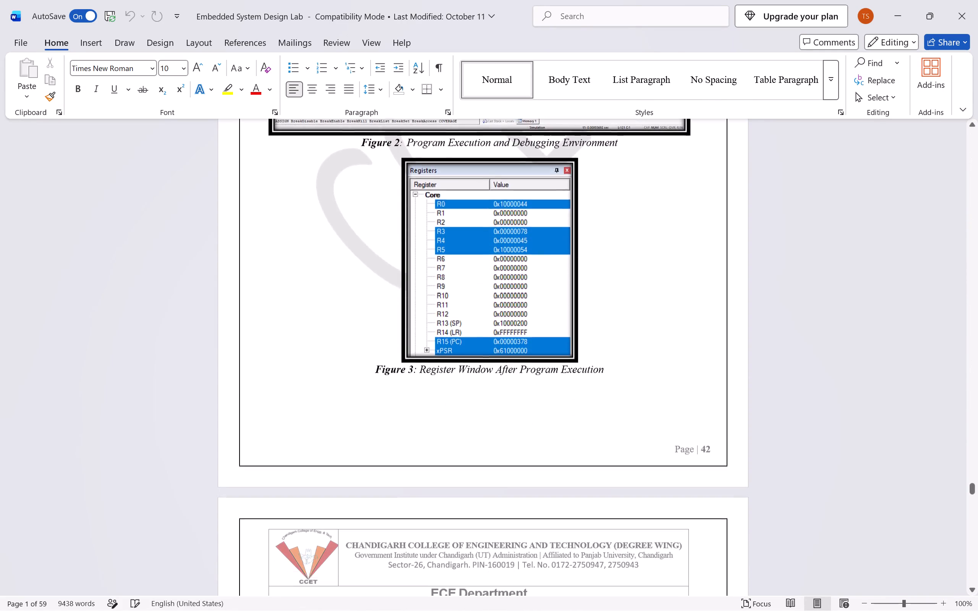
pyautogui.scroll(-17, 484, 377)
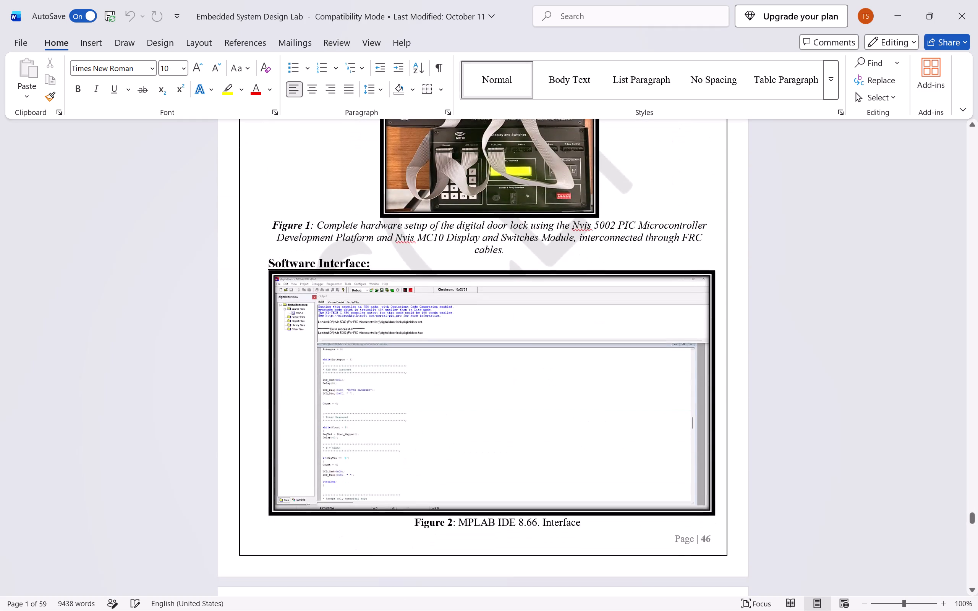
pyautogui.scroll(-4, 484, 377)
pyautogui.scroll(-18, 484, 377)
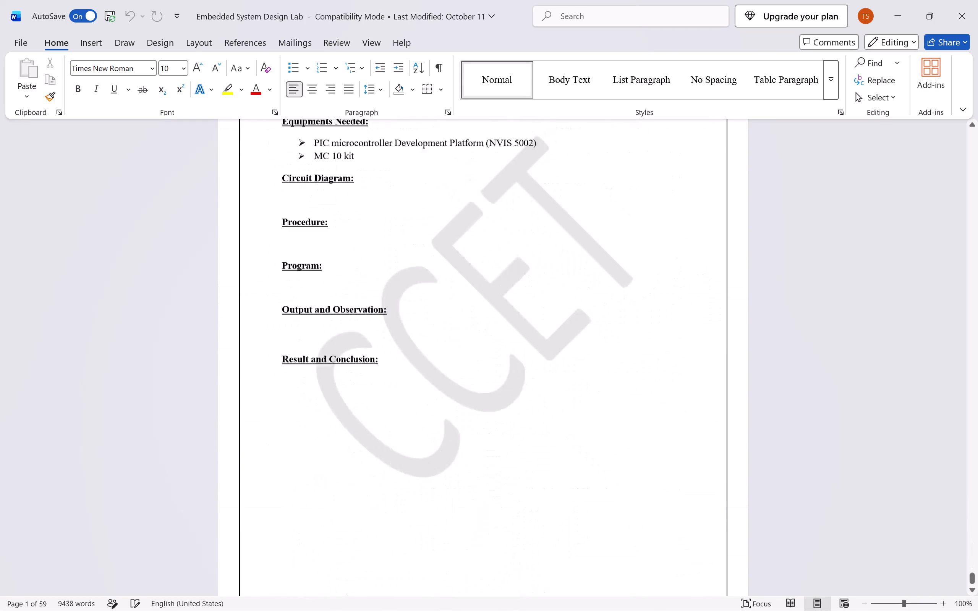
pyautogui.scroll(-2, 484, 377)
pyautogui.scroll(4, 484, 377)
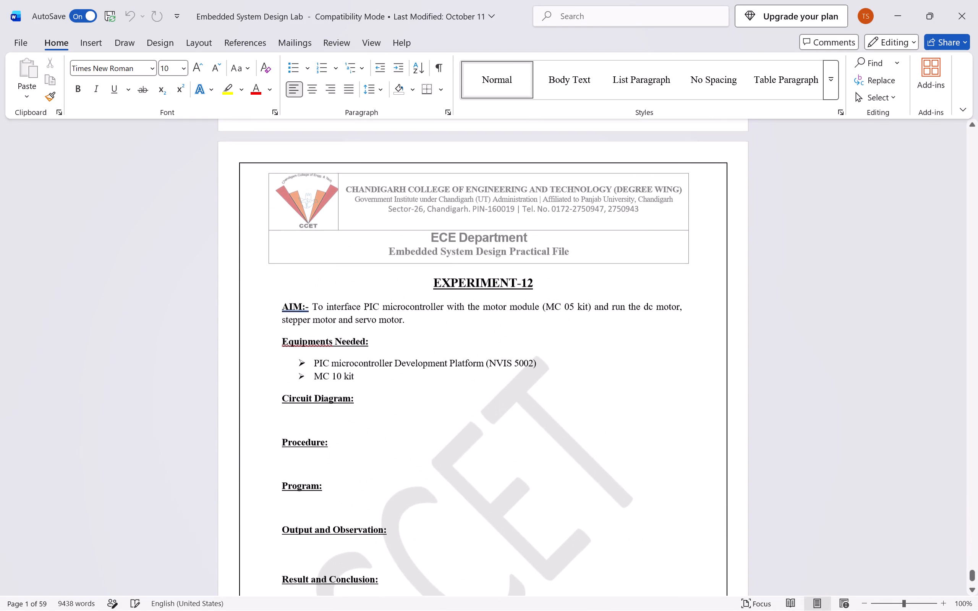
pyautogui.scroll(7, 484, 377)
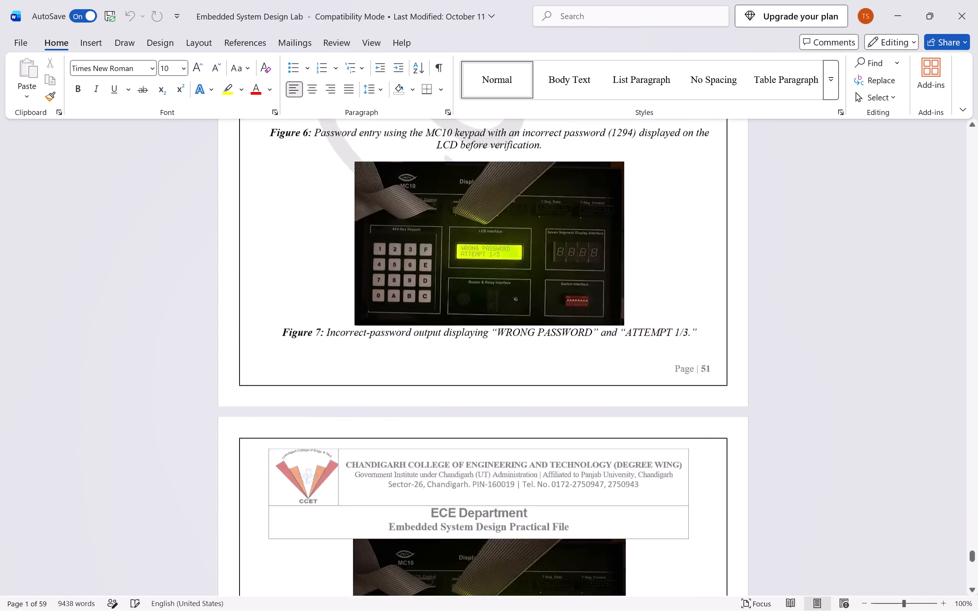
pyautogui.scroll(2, 484, 377)
pyautogui.scroll(-4, 484, 377)
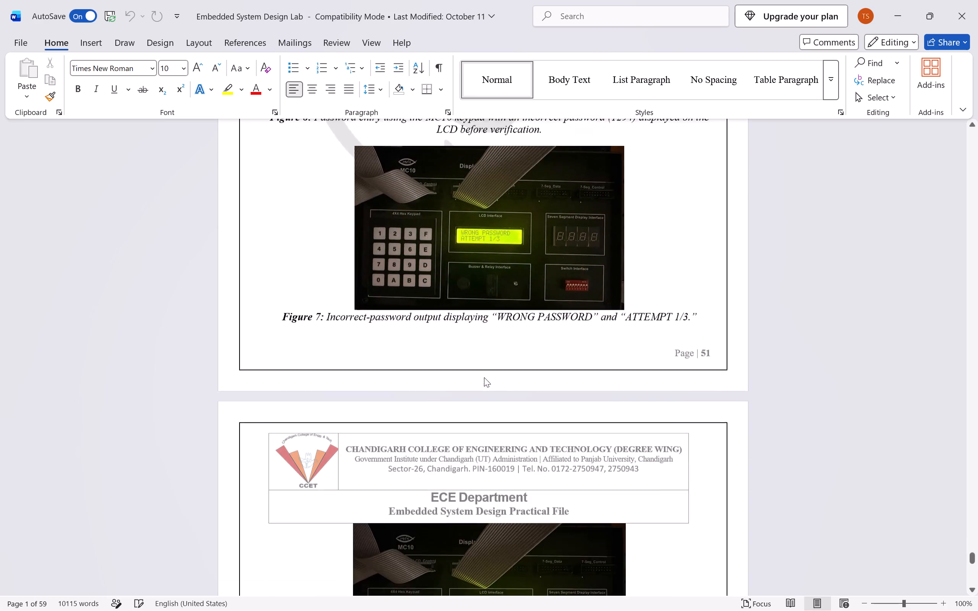
pyautogui.scroll(-8, 484, 377)
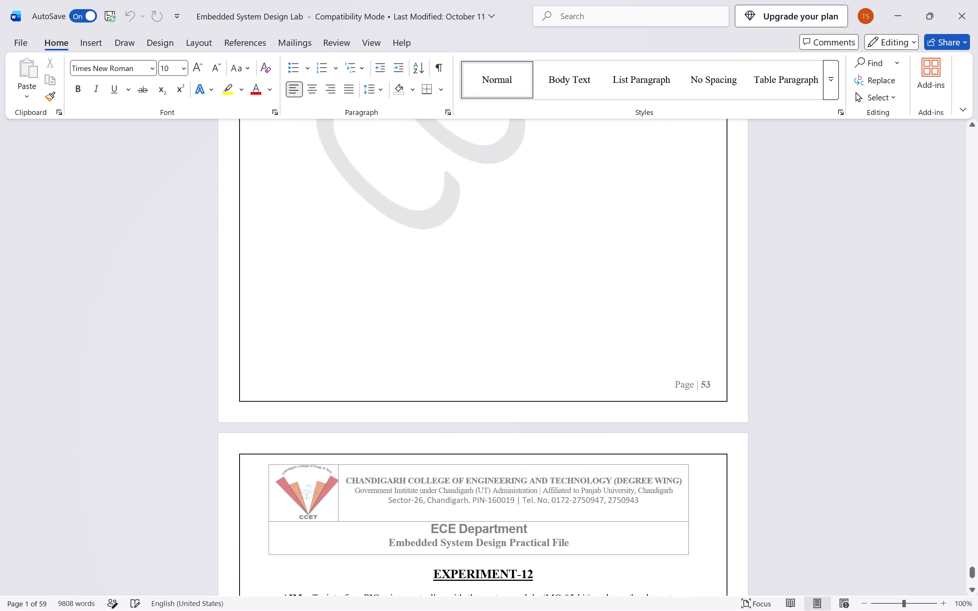
pyautogui.scroll(-3, 484, 377)
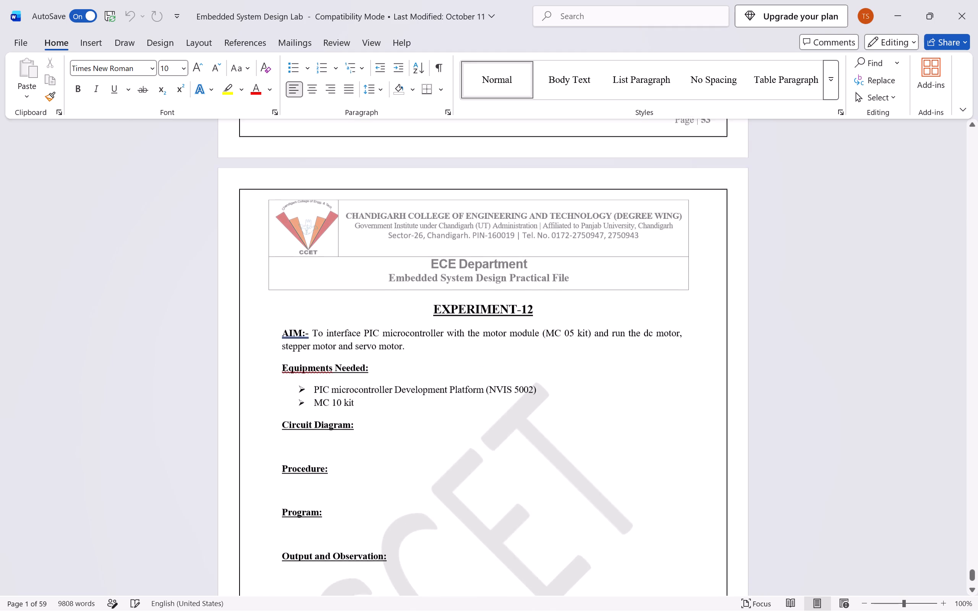
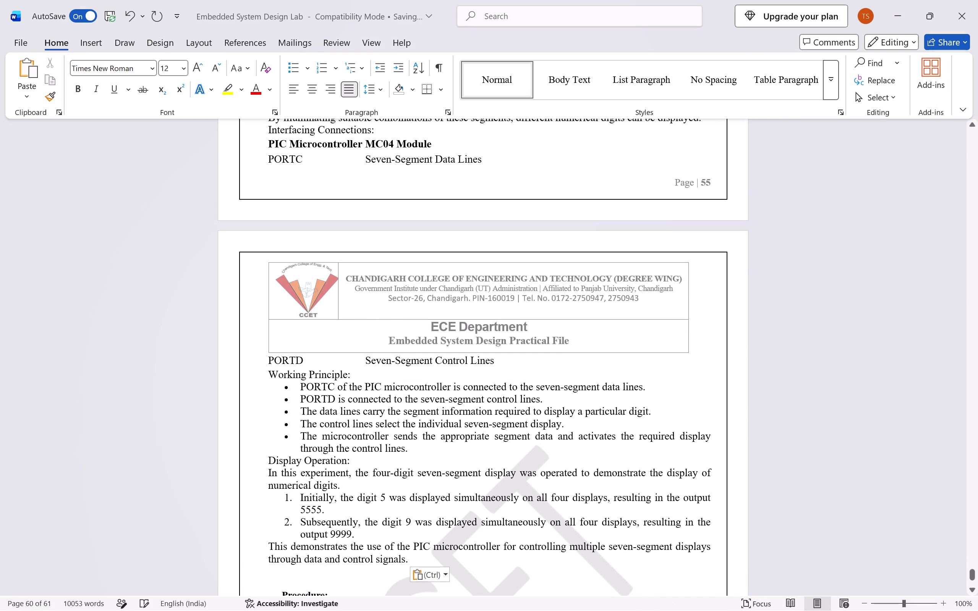
# Delete the linked "RobotDyn TM1637 4 Digit LED Display" caption beneath the "Seven-Segment Display Interfacing" heading.
pyautogui.scroll(2, 404, 380)
pyautogui.tripleClick(474, 245)
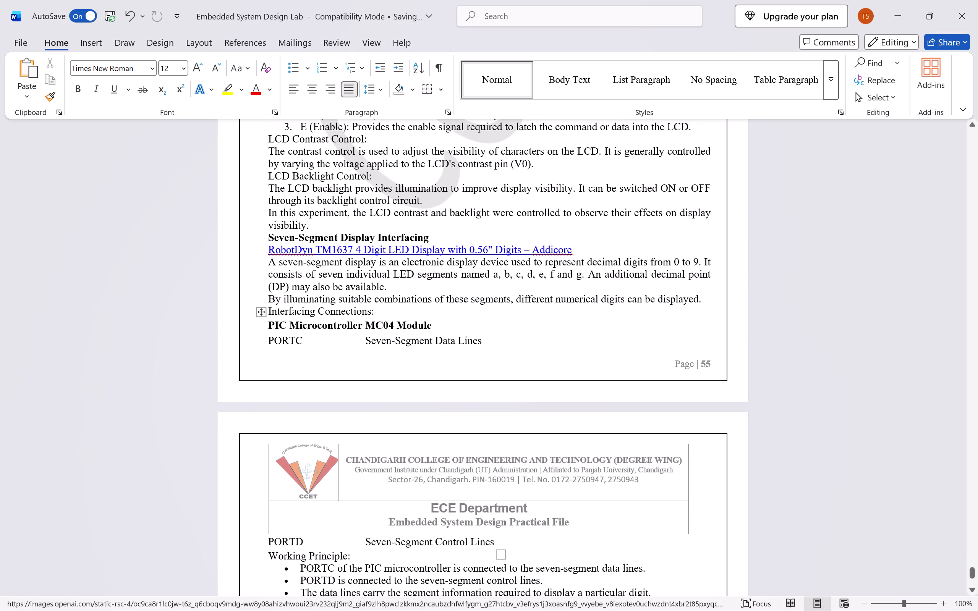
pyautogui.press('Delete')
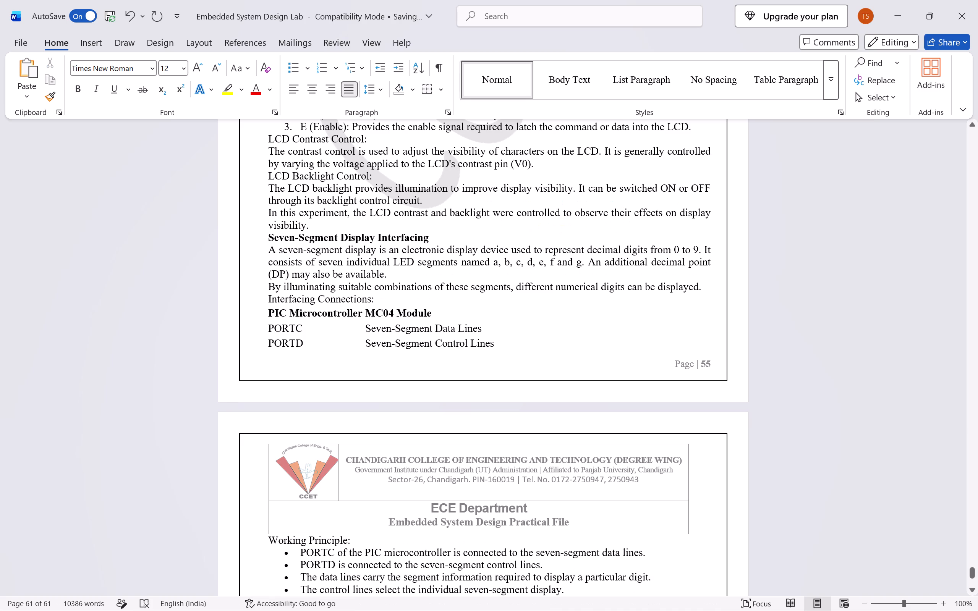
# Apply the full-grid table style to the seven-segment connections table and move it to the centre of the page width.
pyautogui.moveTo(448, 343); pyautogui.dragTo(307, 320)
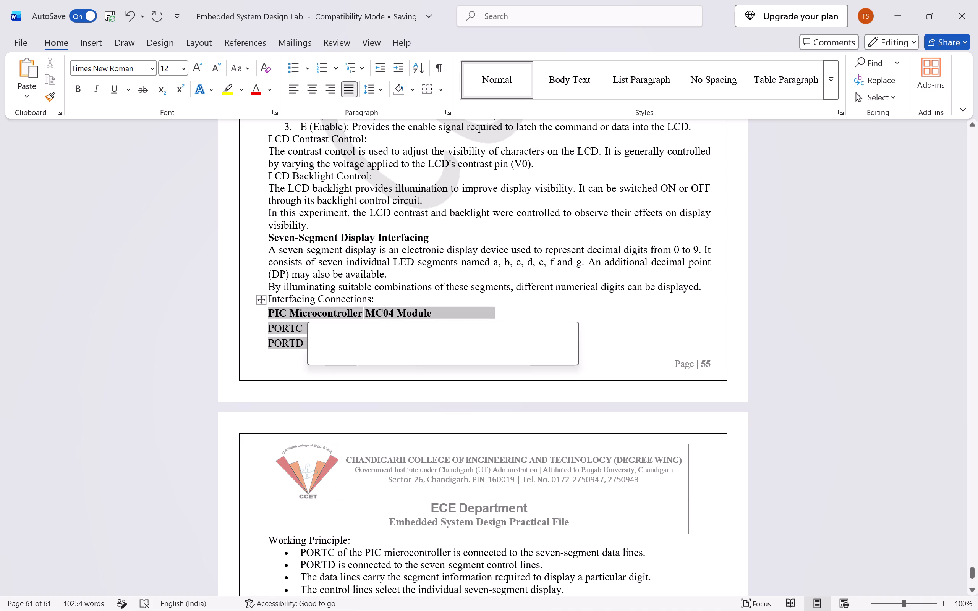
pyautogui.click(458, 42)
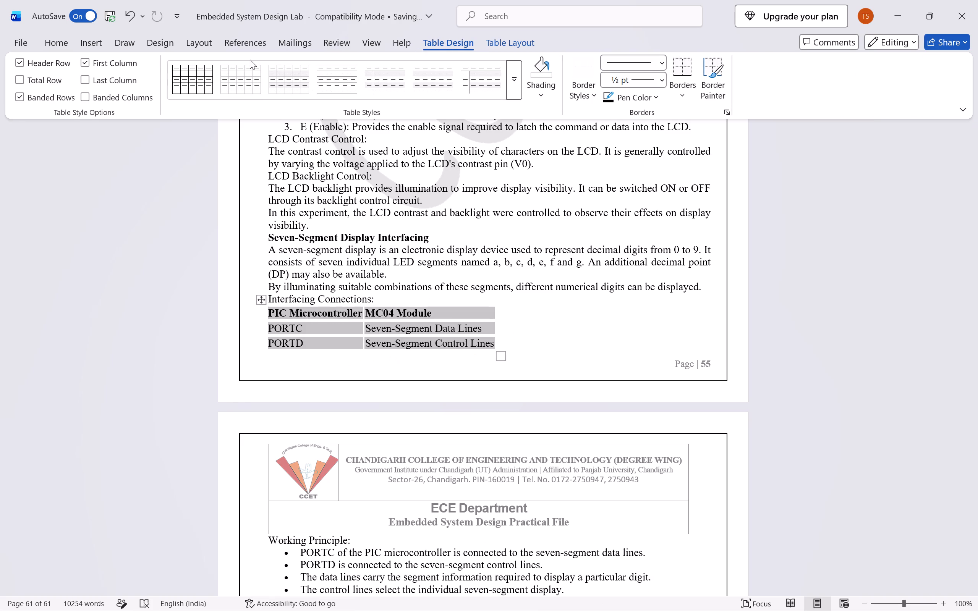
pyautogui.click(197, 80)
pyautogui.click(39, 33)
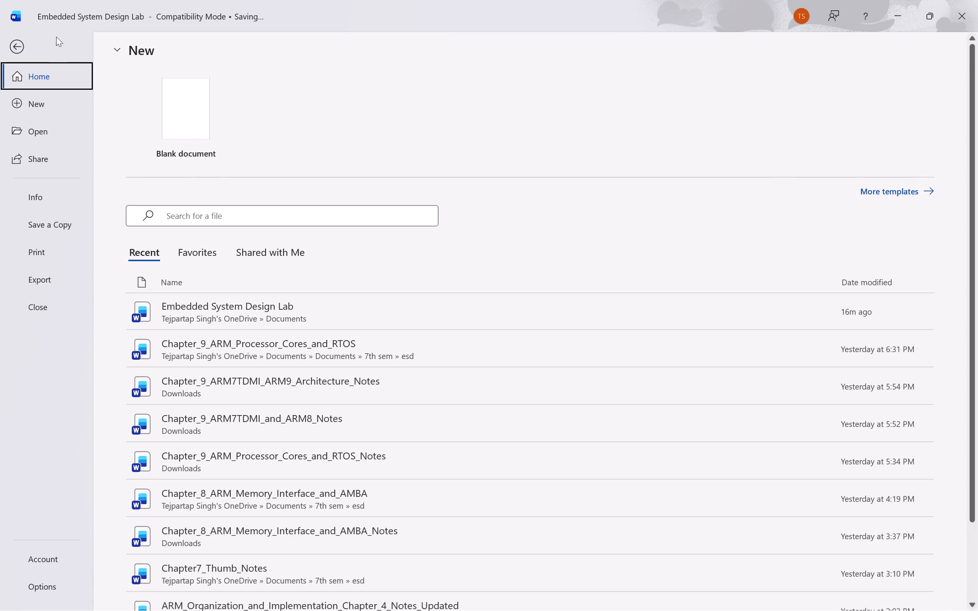
pyautogui.click(18, 44)
pyautogui.click(58, 47)
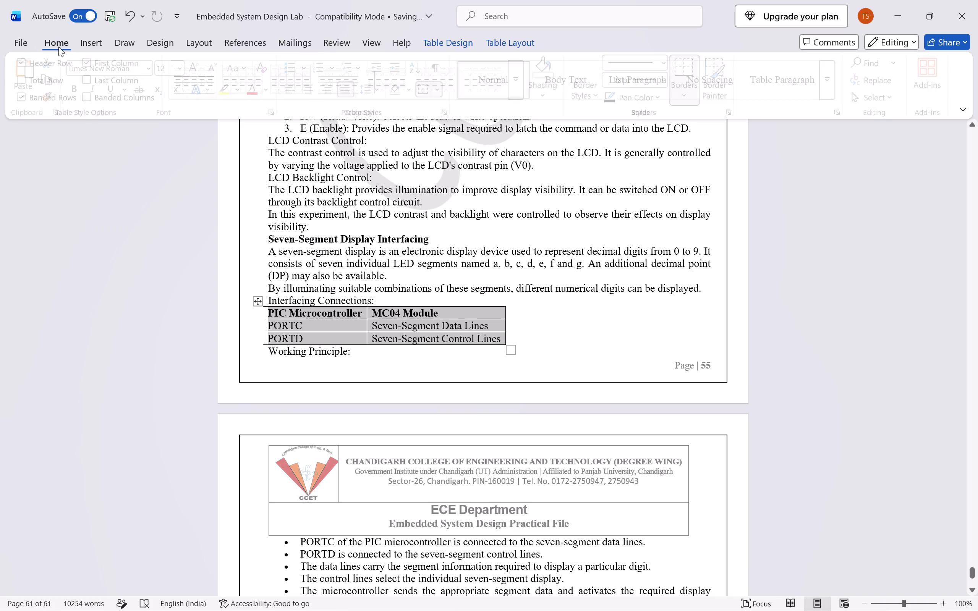
pyautogui.moveTo(255, 300); pyautogui.dragTo(353, 301)
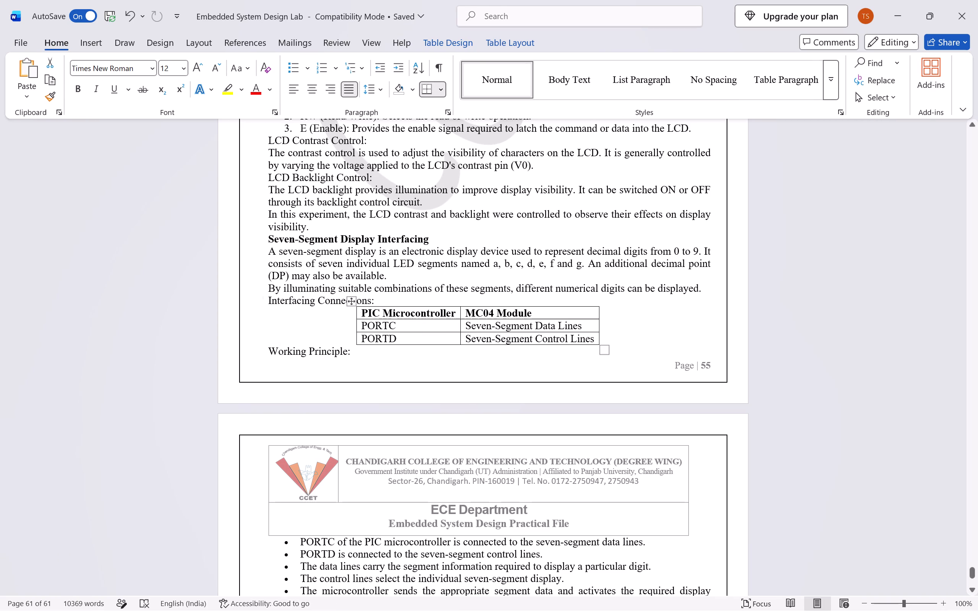
# Insert a blank line before the seven-segment section's "Working Principle:" heading to push it onto the following page.
pyautogui.click(294, 335)
pyautogui.click(272, 349)
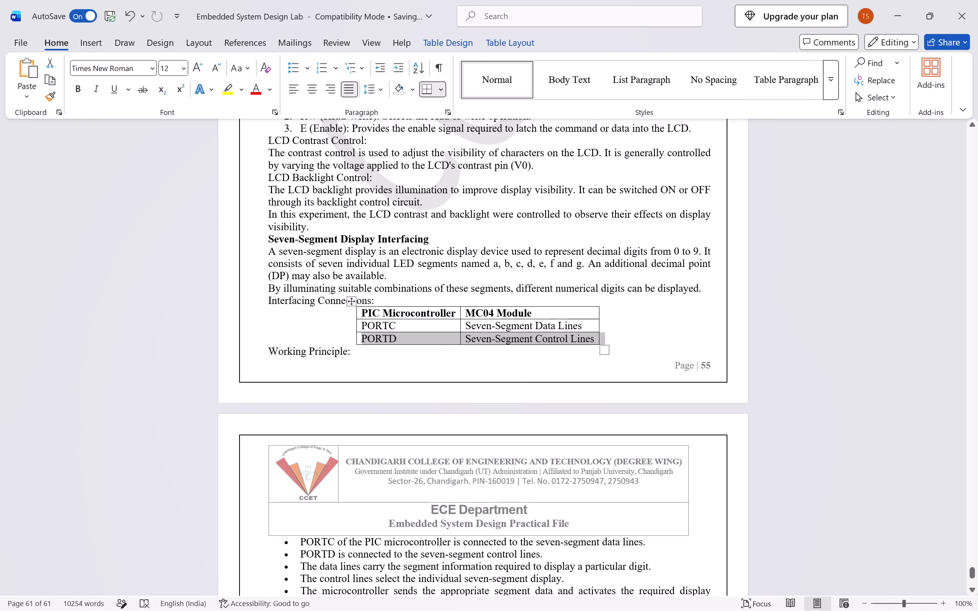
pyautogui.press('Return')
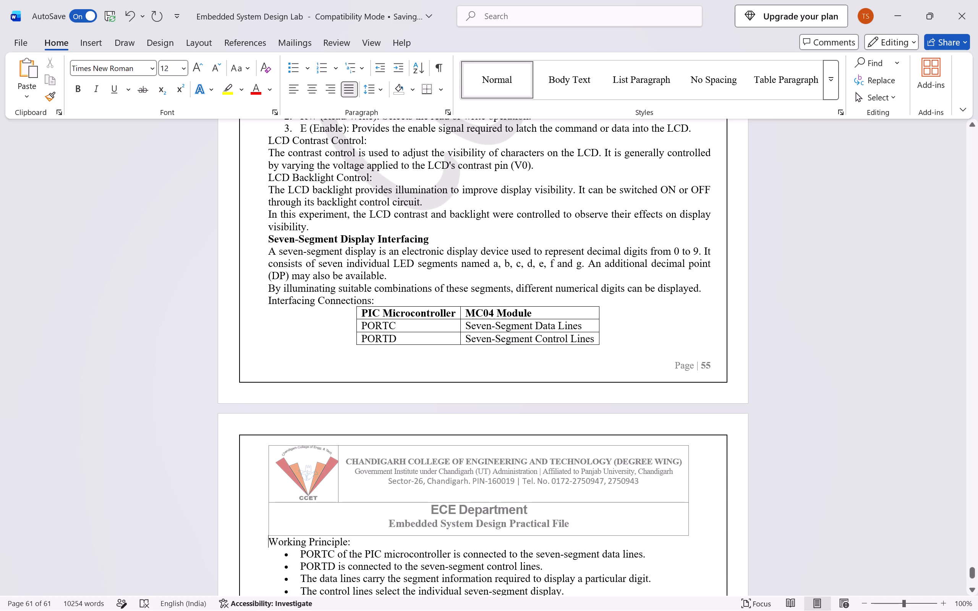
pyautogui.scroll(-3, 379, 261)
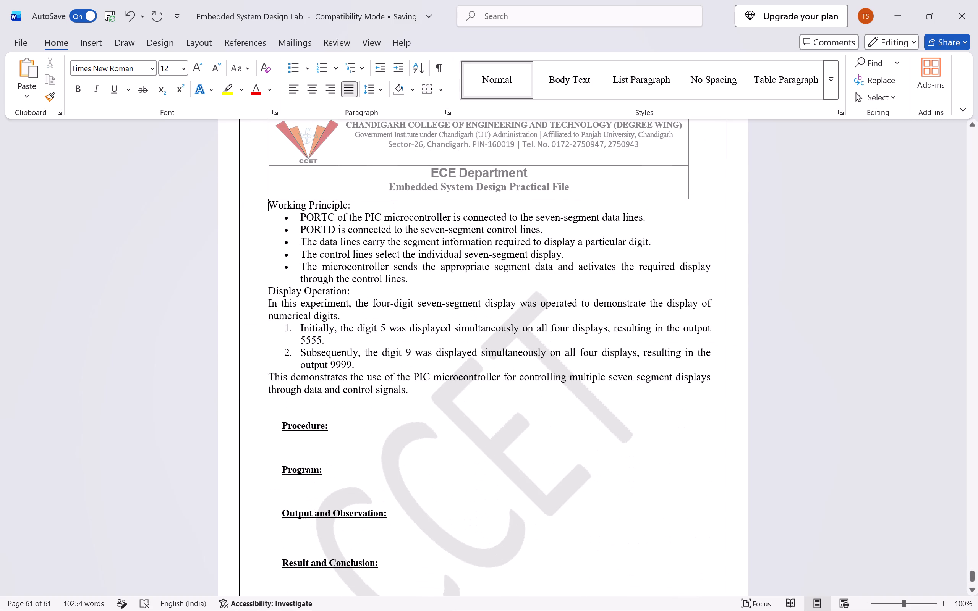
# Underline the "Seven-Segment Display Interfacing" heading to match the other section headings in Experiment-12's theory.
pyautogui.click(356, 291)
pyautogui.scroll(3, 356, 291)
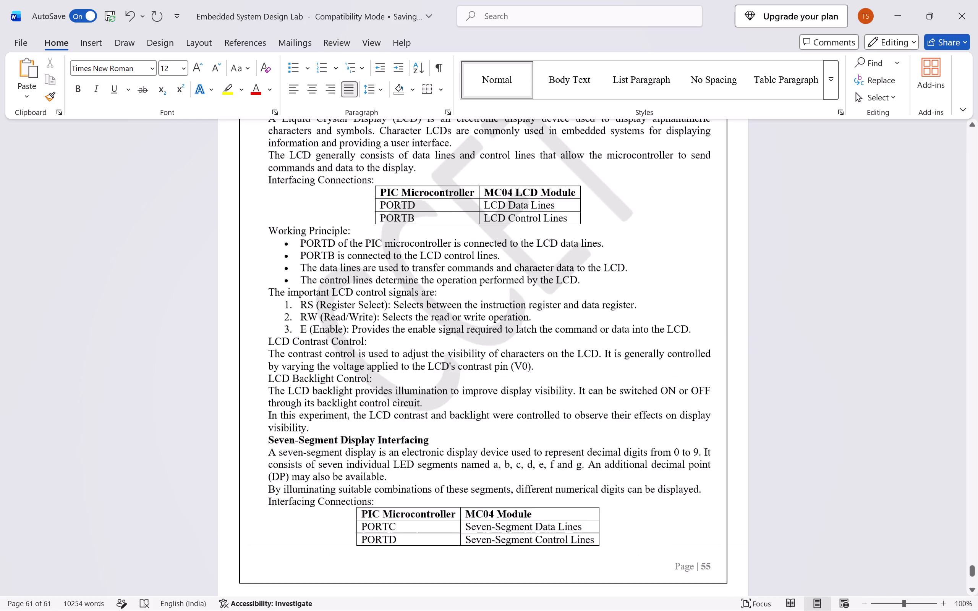
pyautogui.scroll(6, 356, 291)
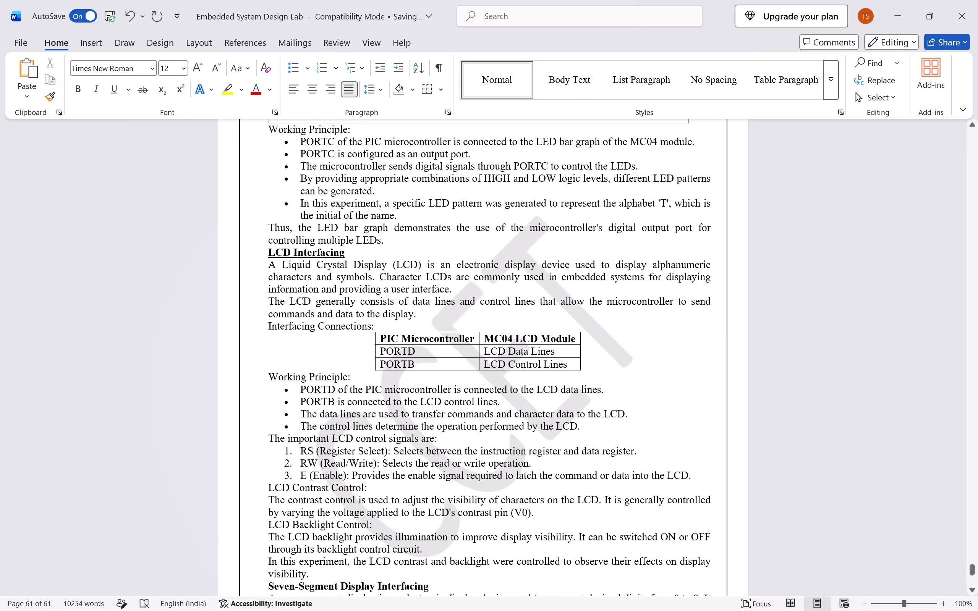
pyautogui.scroll(2, 356, 291)
pyautogui.scroll(-1, 356, 291)
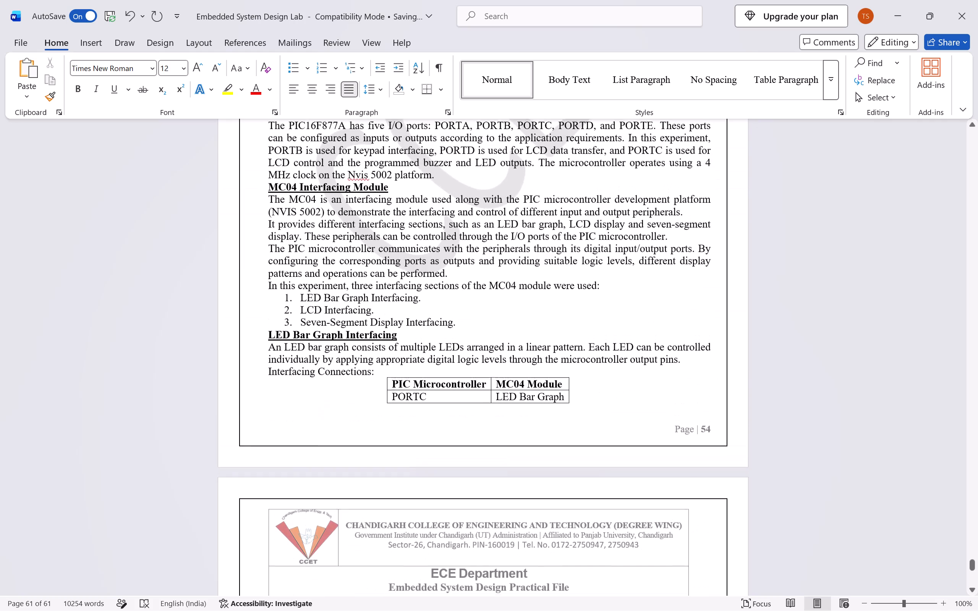
pyautogui.scroll(-1, 356, 291)
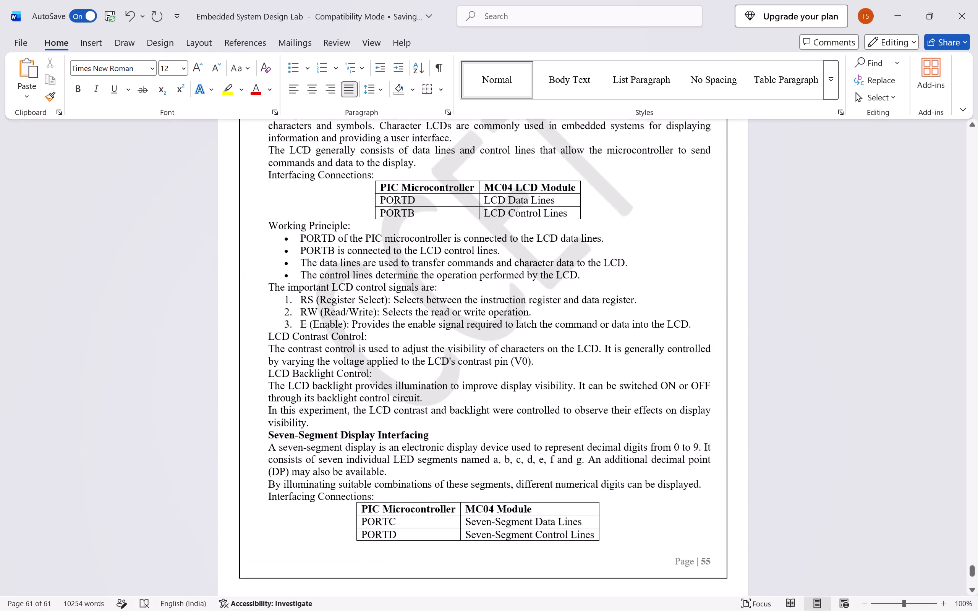
pyautogui.scroll(-1, 356, 291)
pyautogui.tripleClick(356, 291)
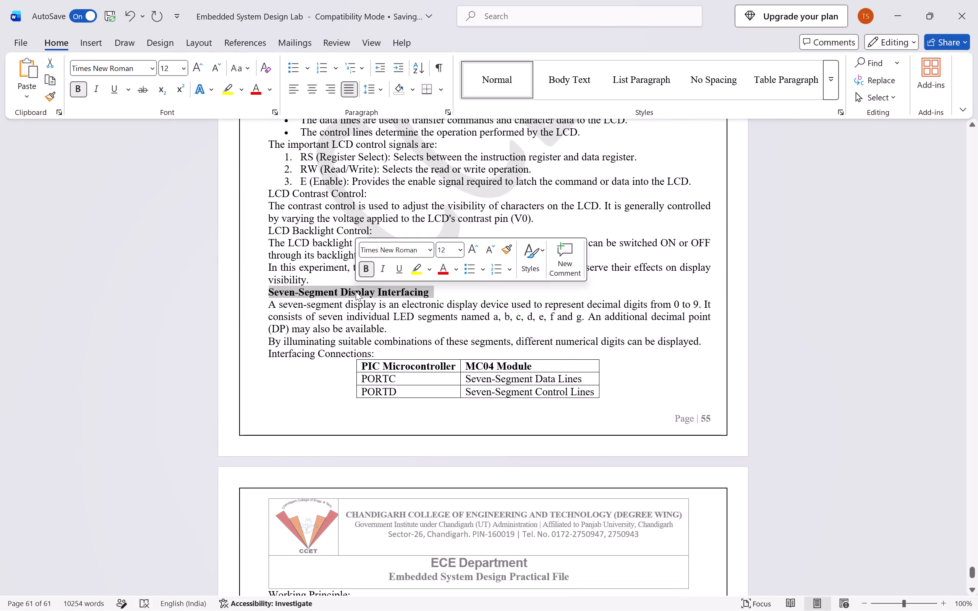
pyautogui.click(113, 94)
pyautogui.click(281, 197)
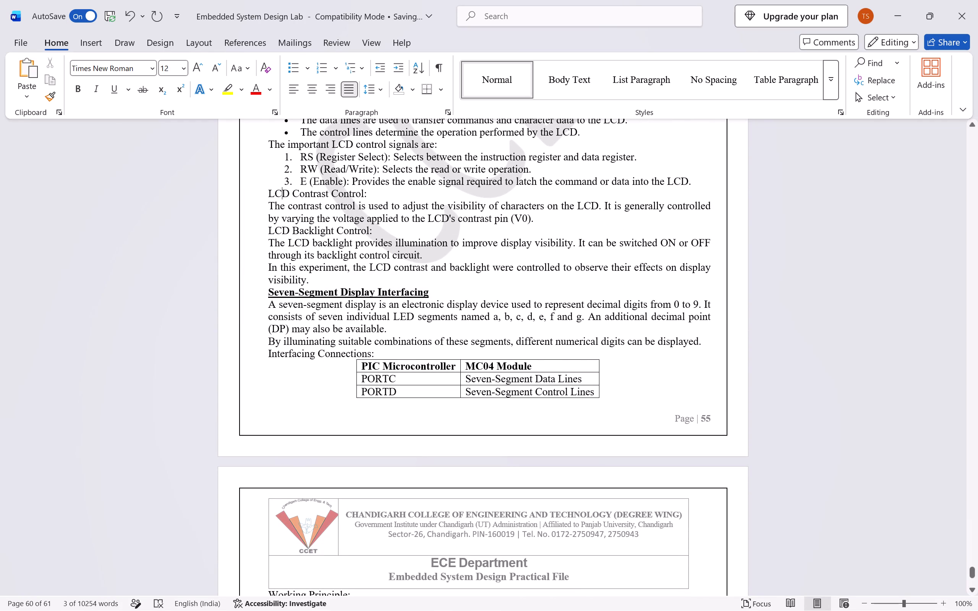
# Look over the end of Experiment-12's theory, and examine the content and layout of Experiment-11's sections for reference.
pyautogui.scroll(-4, 281, 197)
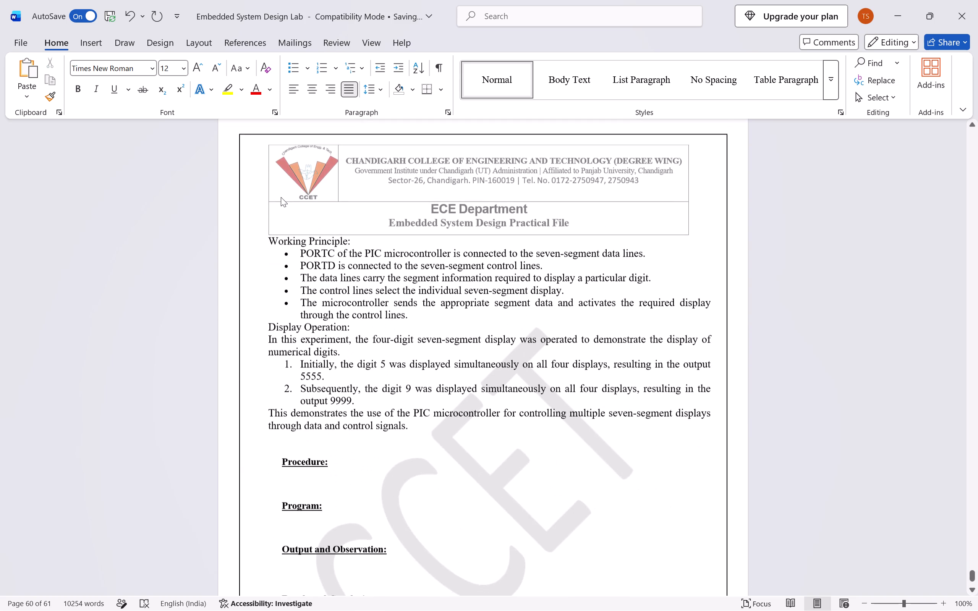
pyautogui.scroll(-2, 281, 197)
pyautogui.click(290, 328)
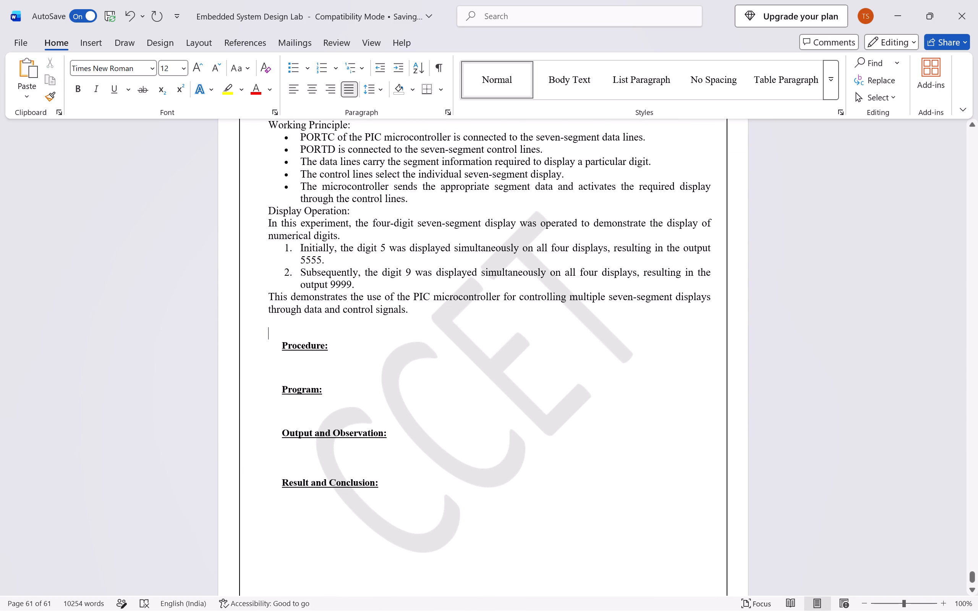
pyautogui.scroll(20, 290, 328)
pyautogui.scroll(20, 290, 328)
pyautogui.scroll(20, 290, 328)
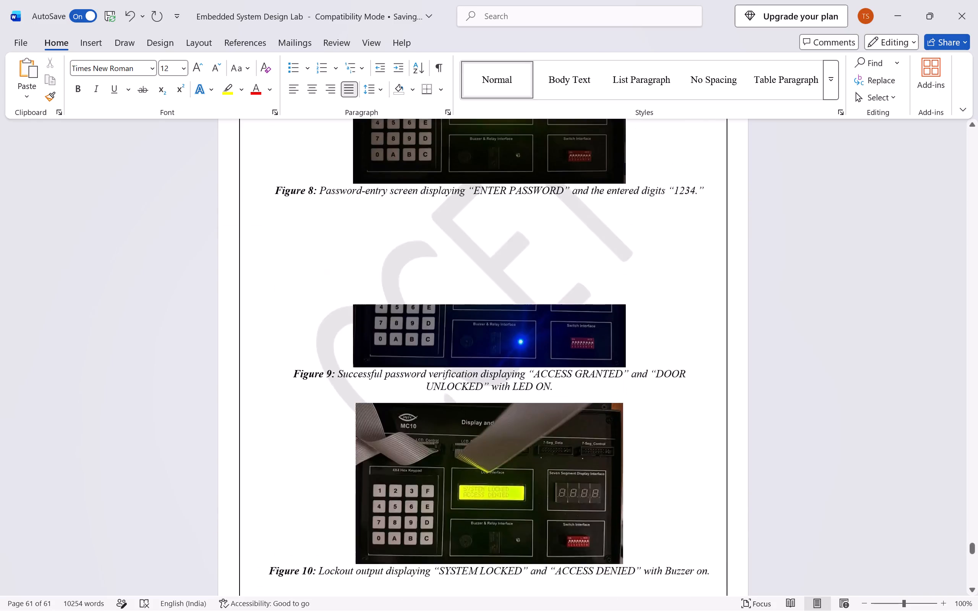
pyautogui.scroll(20, 290, 328)
pyautogui.scroll(20, 290, 328)
pyautogui.scroll(8, 290, 328)
pyautogui.scroll(-1, 290, 328)
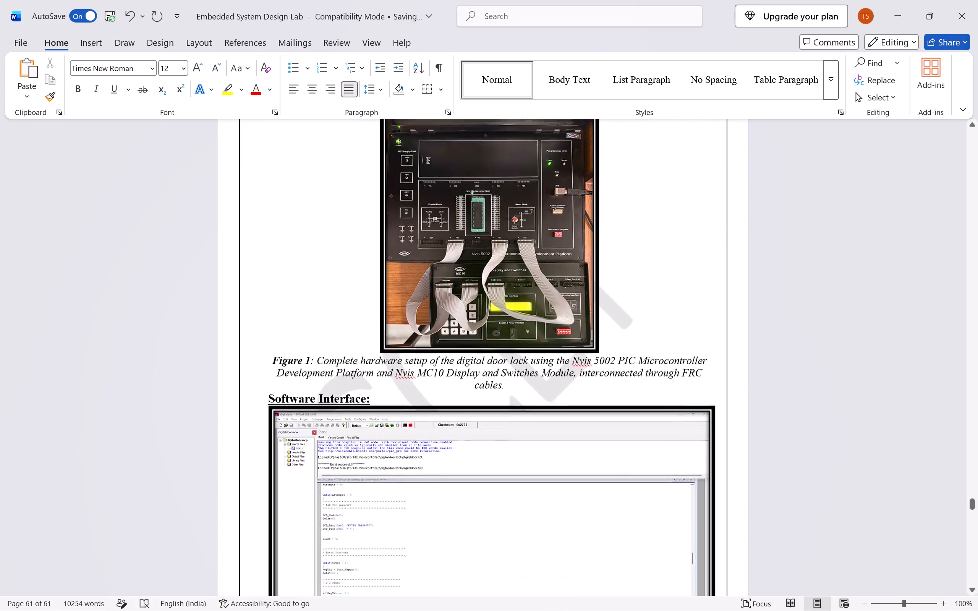
pyautogui.scroll(-1, 290, 328)
pyautogui.scroll(3, 290, 328)
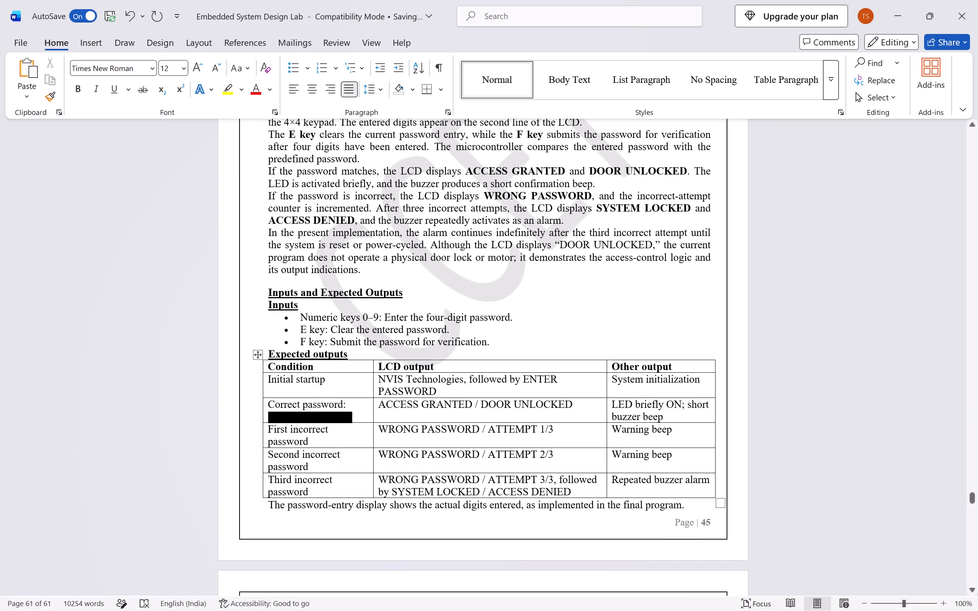
pyautogui.scroll(3, 290, 328)
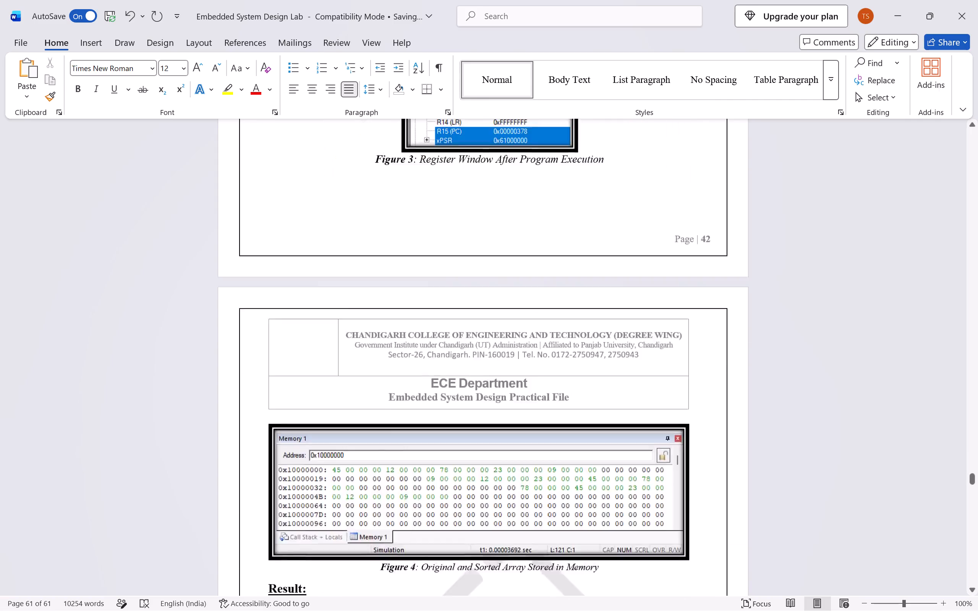
# Examine the digital door lock experiment's theory, tables, circuit diagram, figure caption and software interface section as a layout reference.
pyautogui.scroll(-6, 290, 328)
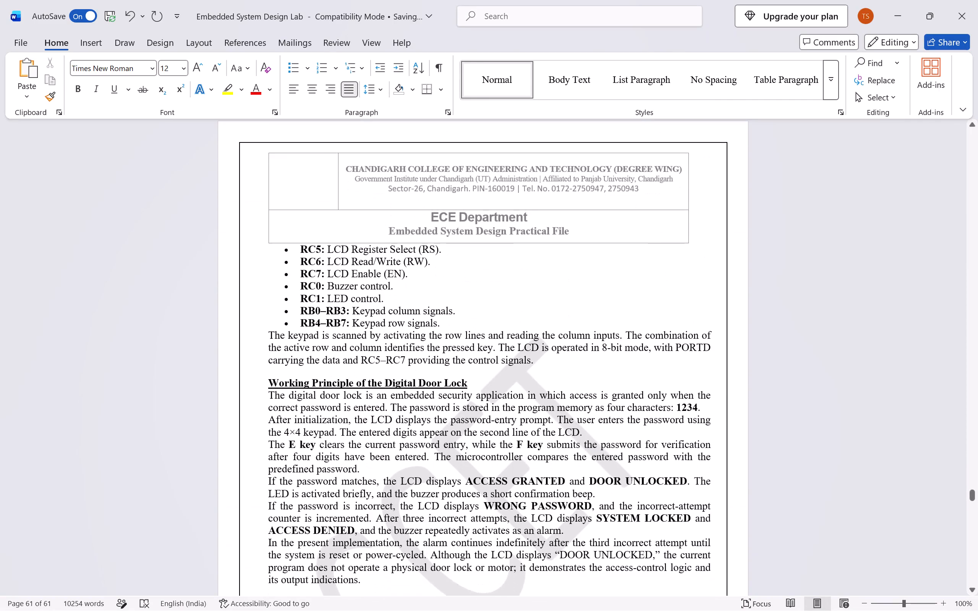
pyautogui.scroll(1, 290, 328)
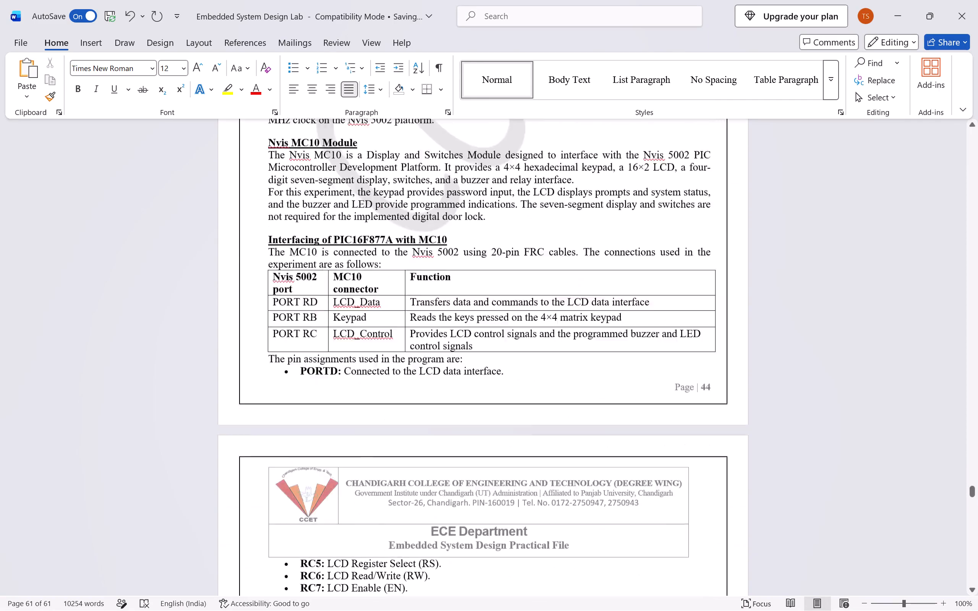
pyautogui.scroll(-3, 290, 328)
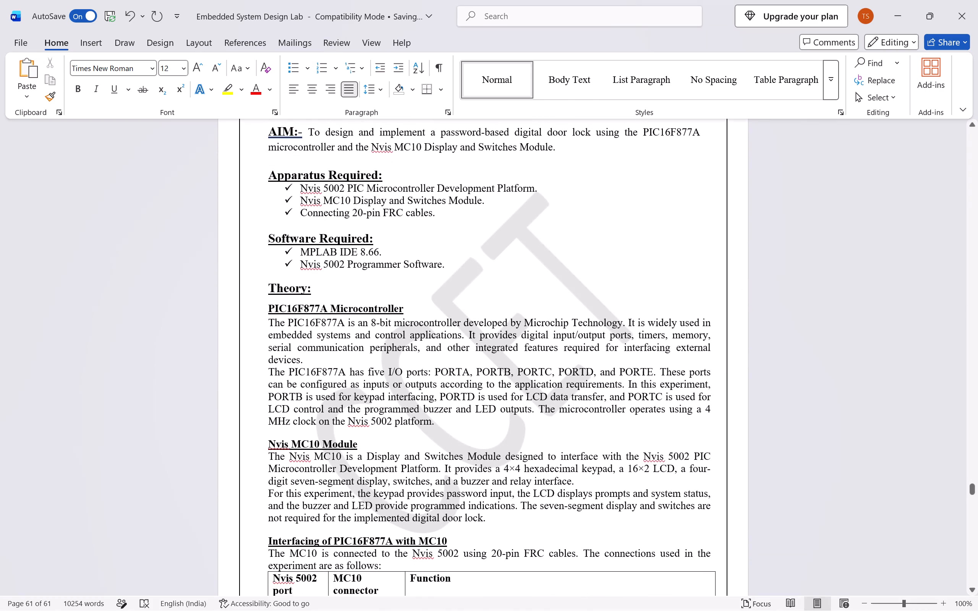
pyautogui.scroll(-3, 290, 328)
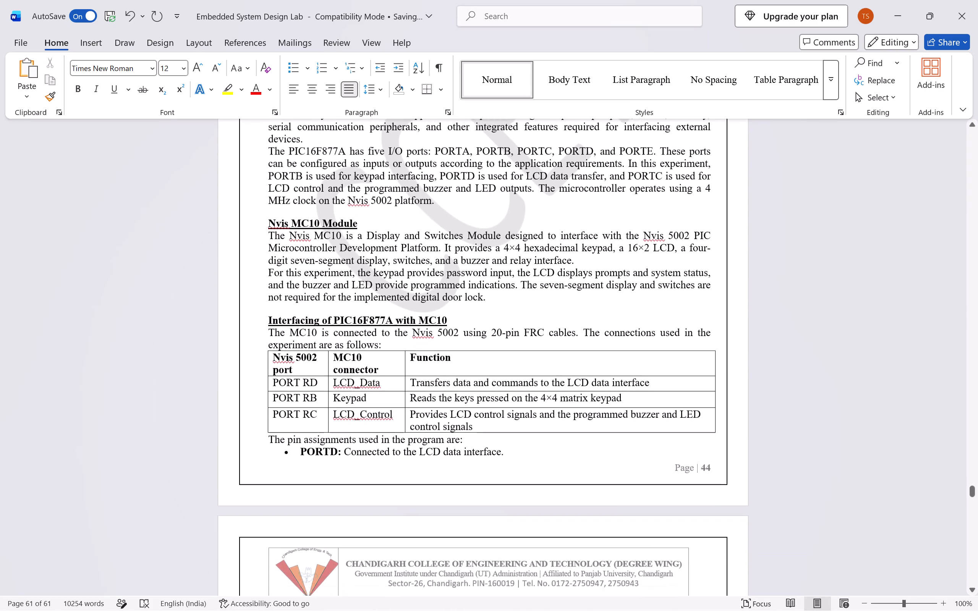
pyautogui.scroll(-2, 290, 328)
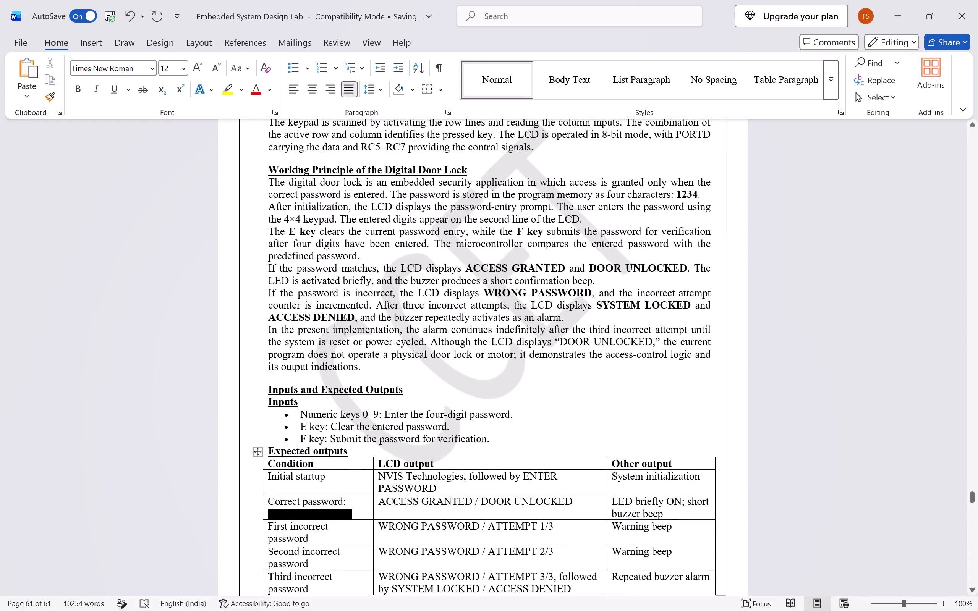
pyautogui.scroll(-5, 290, 328)
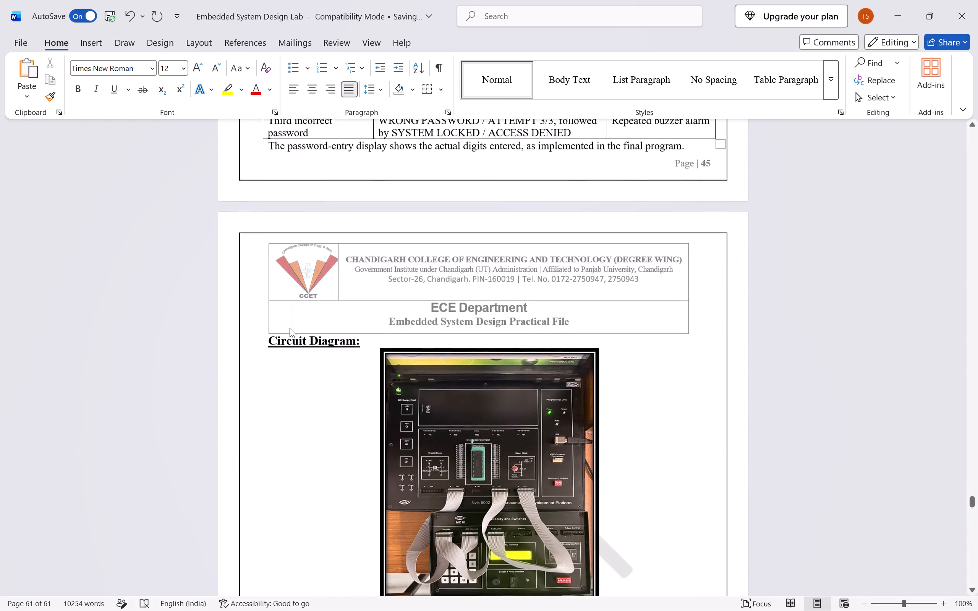
pyautogui.scroll(-1, 290, 328)
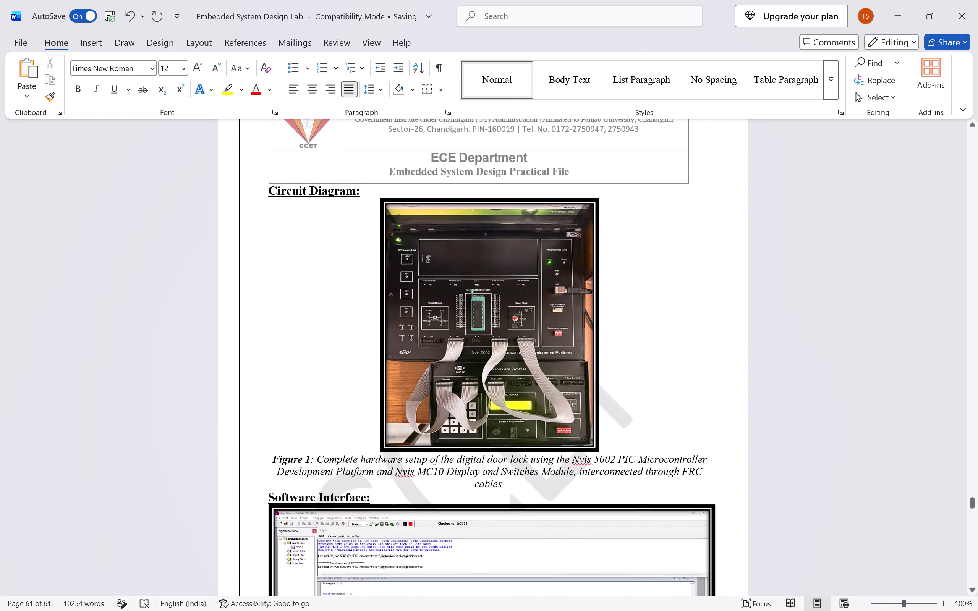
pyautogui.scroll(-2, 290, 328)
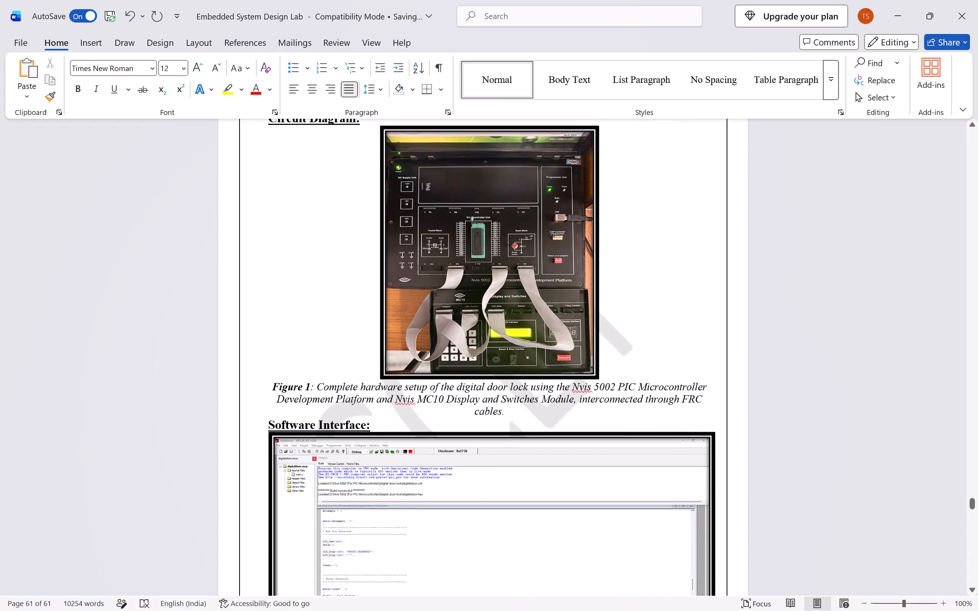
pyautogui.scroll(-1, 290, 328)
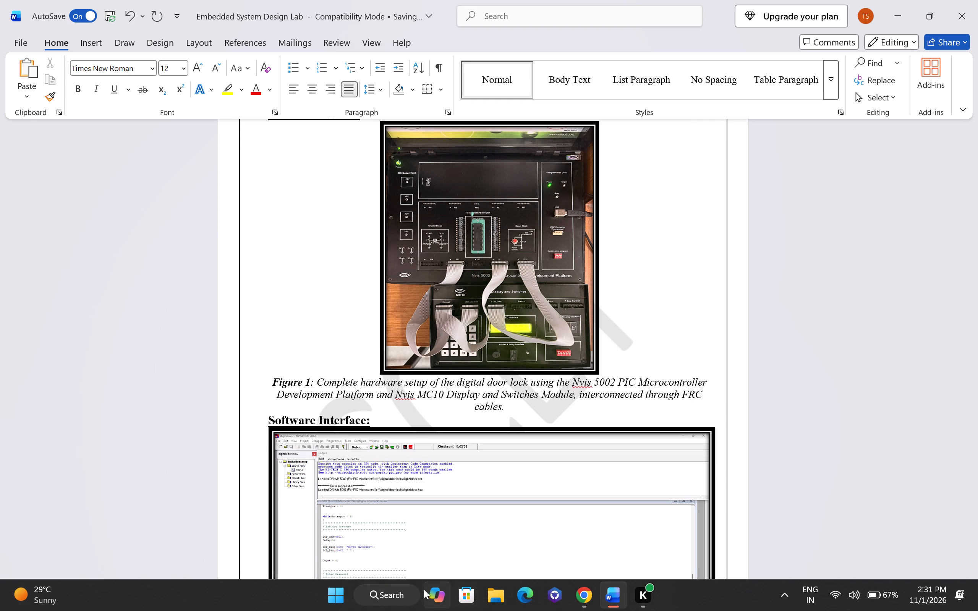
# Open WhatsApp from the recently searched apps.
pyautogui.click(403, 593)
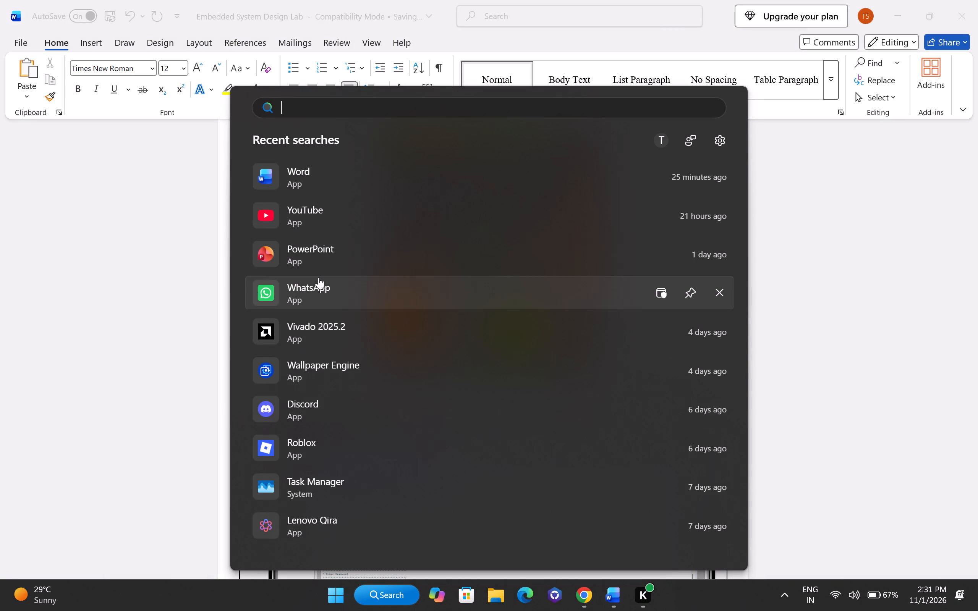
pyautogui.click(318, 280)
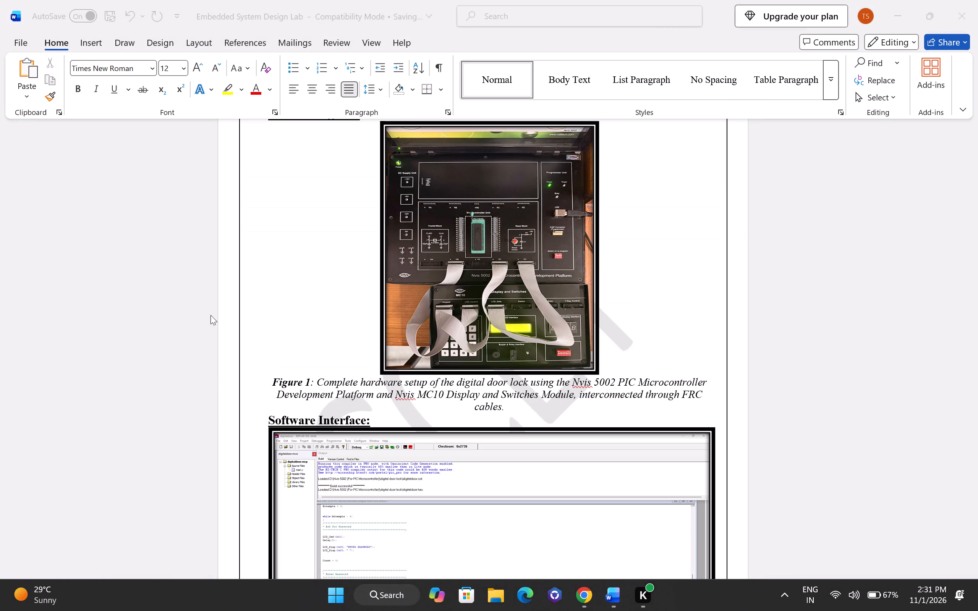
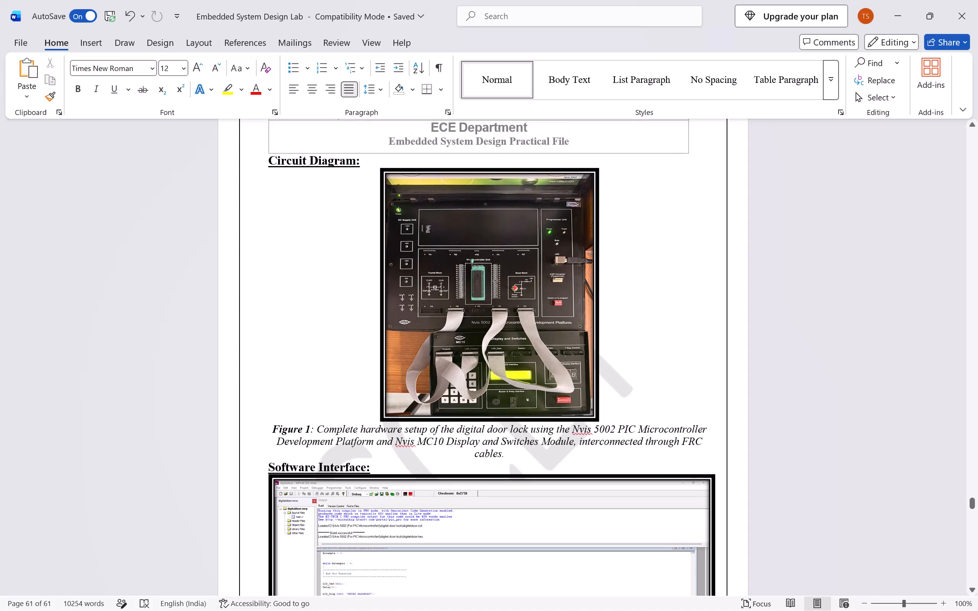
# Examine the circuit diagram, software interface and programmer window figures and their captions in Experiment-11 for reference.
pyautogui.scroll(-2, 206, 318)
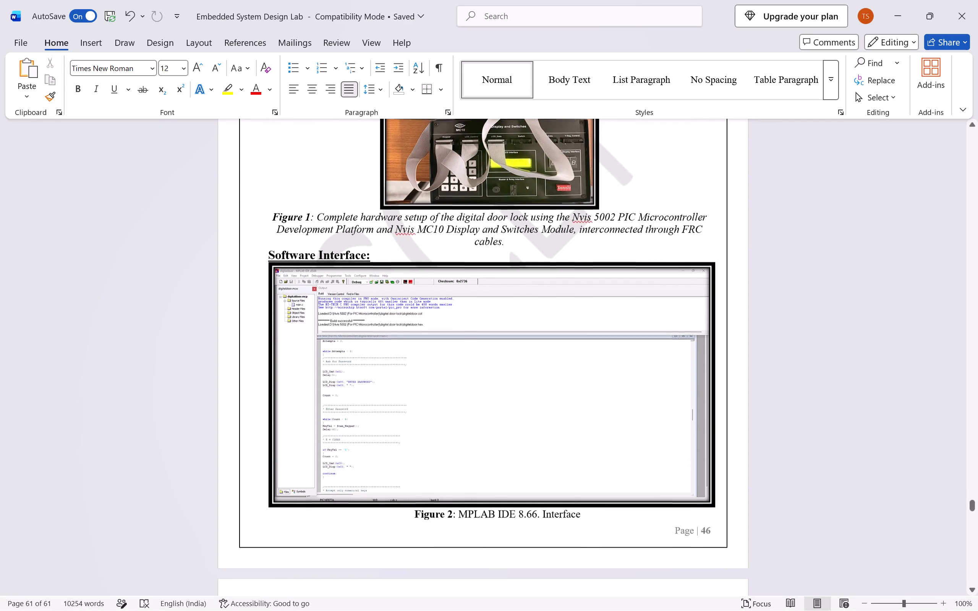
pyautogui.scroll(-2, 206, 318)
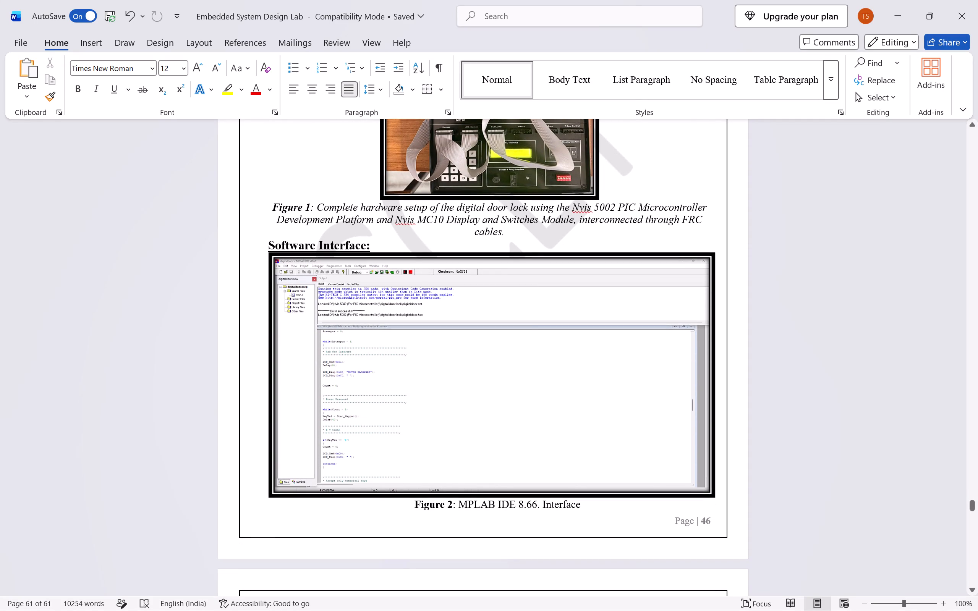
pyautogui.scroll(-3, 206, 318)
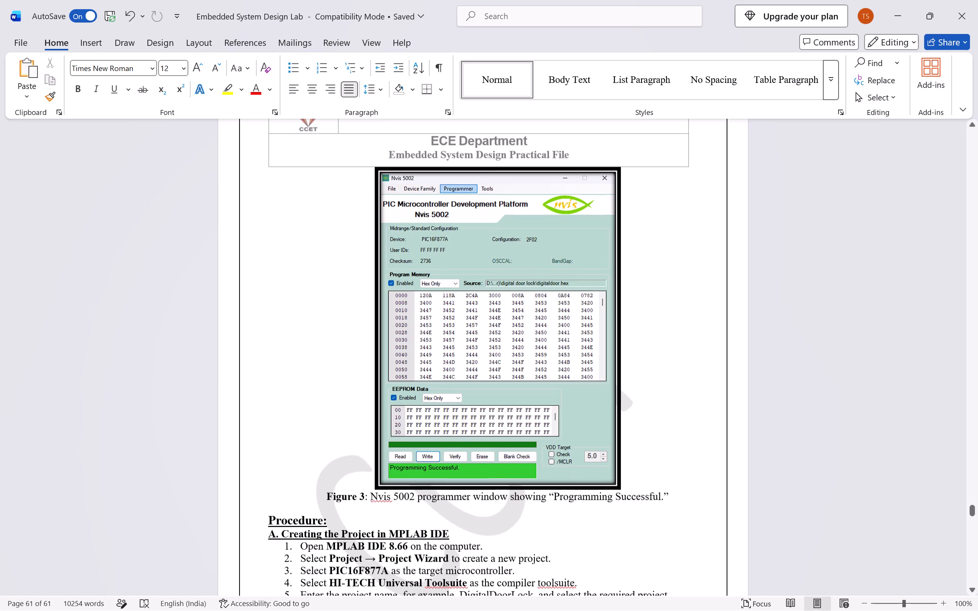
pyautogui.scroll(-1, 206, 318)
pyautogui.scroll(2, 206, 318)
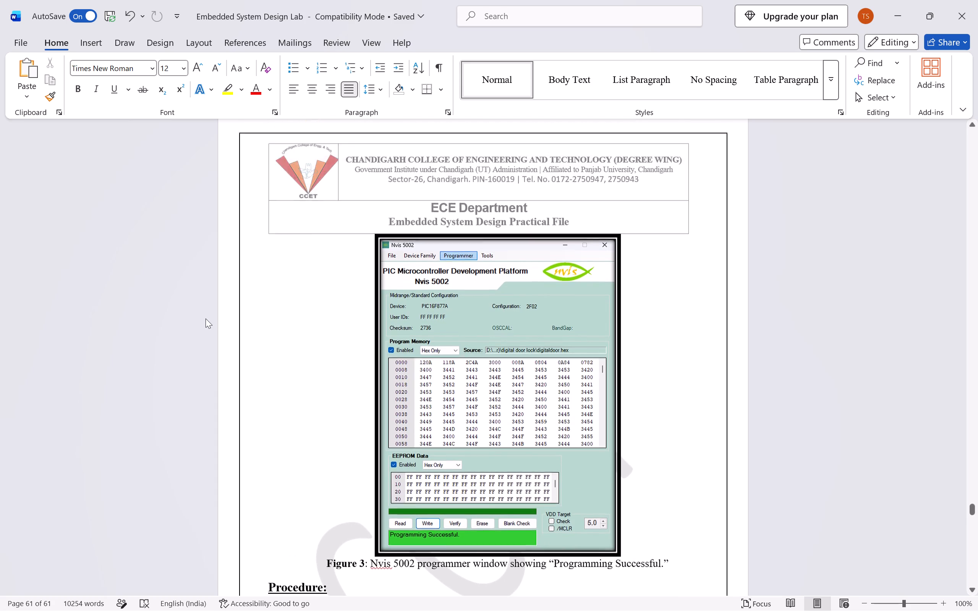
pyautogui.scroll(3, 206, 318)
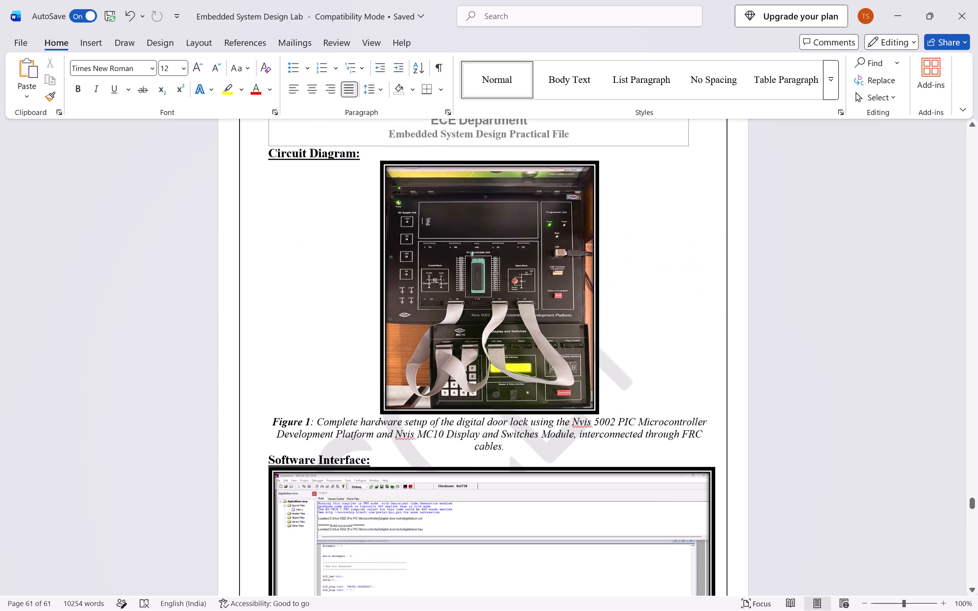
# Select Experiment-11's content from the "Circuit Diagram:" heading through the "Software Interface:" heading, including the Figure 1 image and caption.
pyautogui.scroll(1, 206, 318)
pyautogui.moveTo(267, 160); pyautogui.dragTo(369, 544)
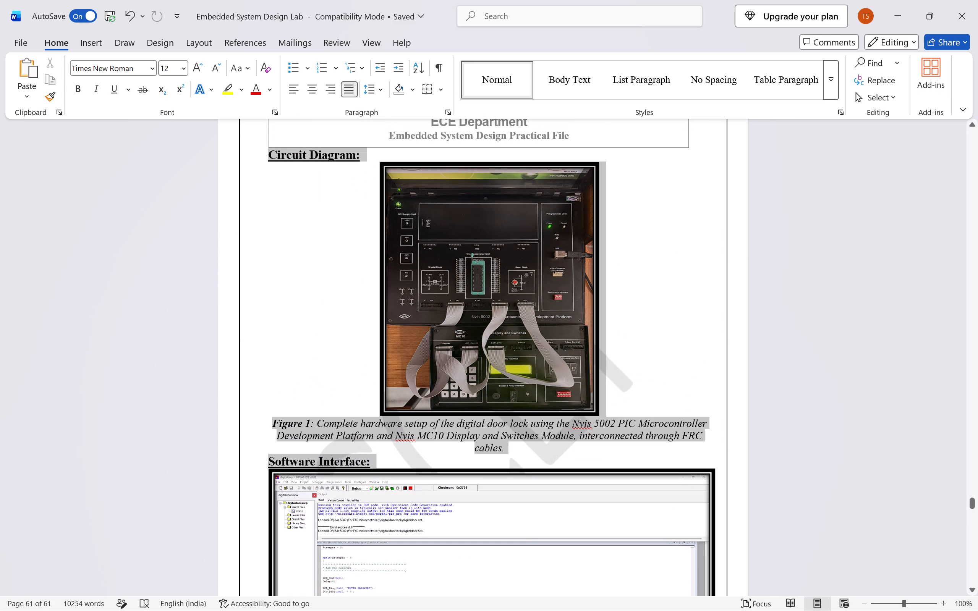
# Copy Experiment-11's content from "Circuit Diagram:" through the "Procedure:" heading and paste it after Experiment-12's theory, above its Procedure heading.
pyautogui.moveTo(369, 544); pyautogui.dragTo(373, 599)
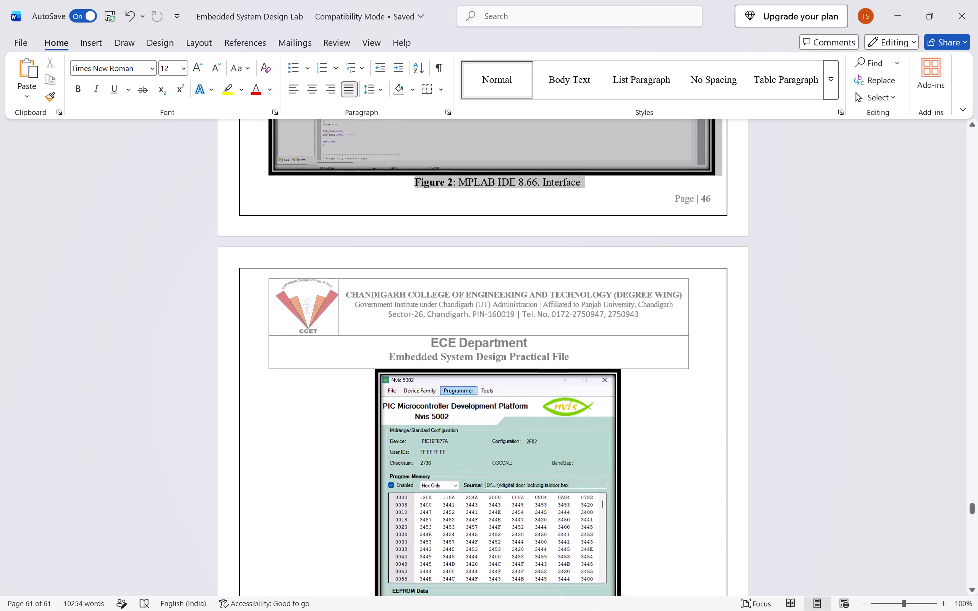
pyautogui.moveTo(373, 599); pyautogui.dragTo(539, 488)
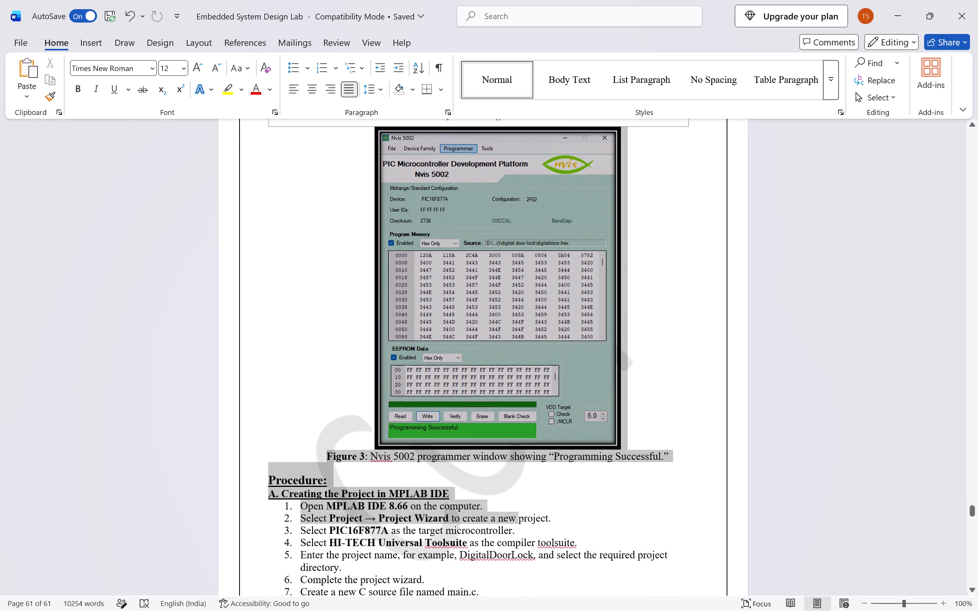
pyautogui.moveTo(539, 488); pyautogui.dragTo(585, 463)
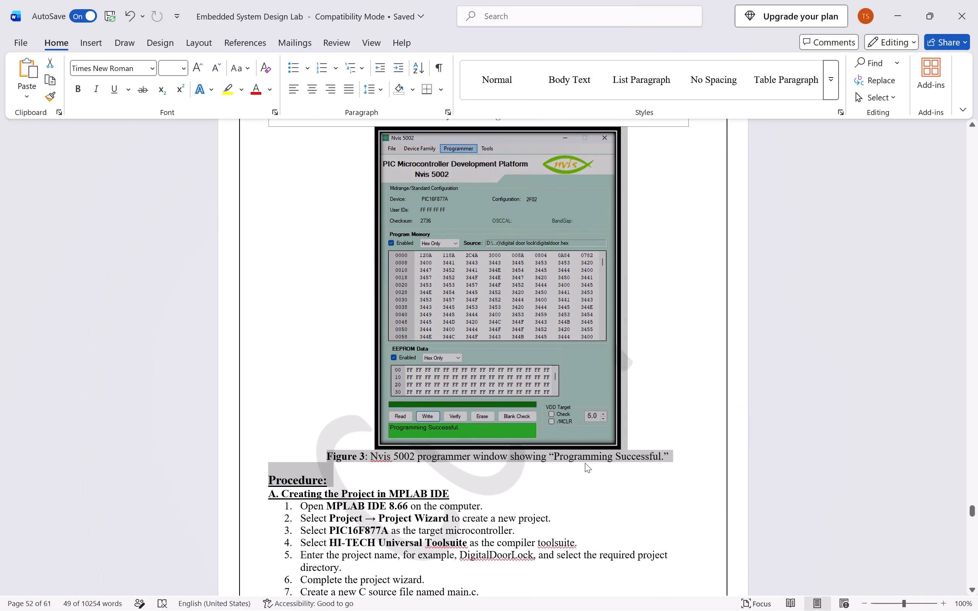
pyautogui.hotkey('ctrl', 'c')
pyautogui.scroll(-20, 585, 463)
pyautogui.scroll(-20, 585, 463)
pyautogui.scroll(-20, 585, 463)
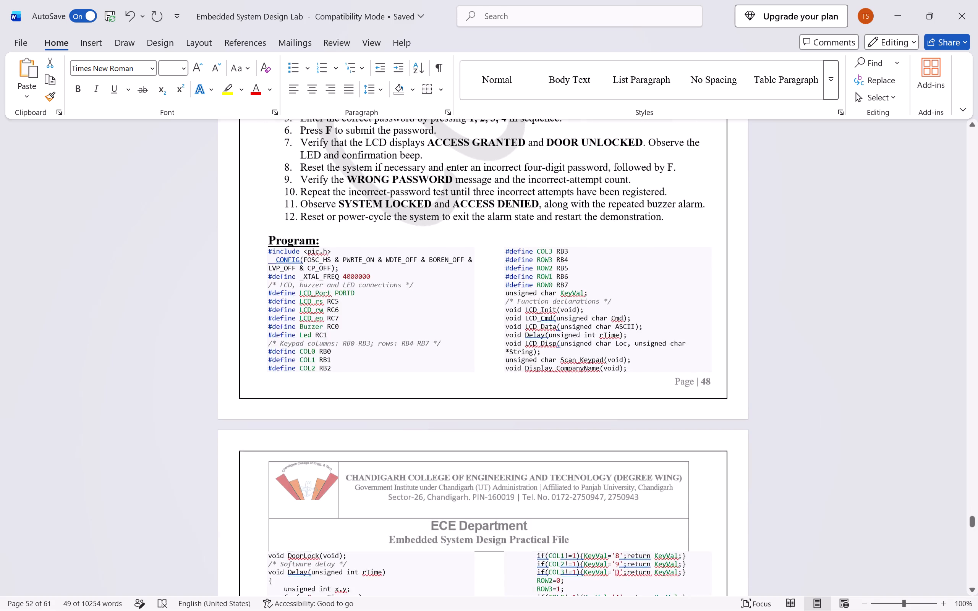
pyautogui.scroll(-20, 585, 463)
pyautogui.scroll(-20, 585, 463)
pyautogui.scroll(-20, 585, 463)
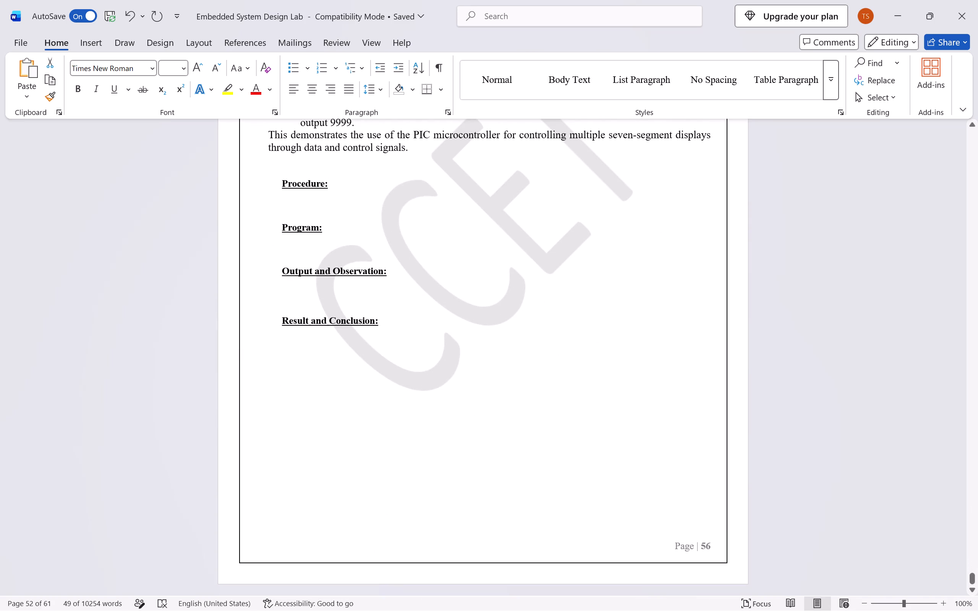
pyautogui.click(268, 163)
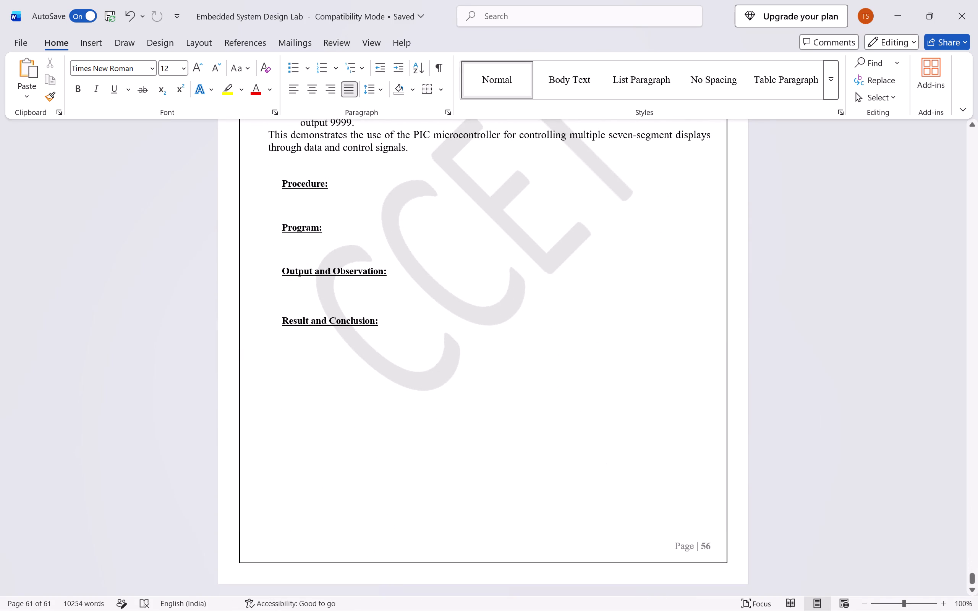
pyautogui.hotkey('ctrl', 'v')
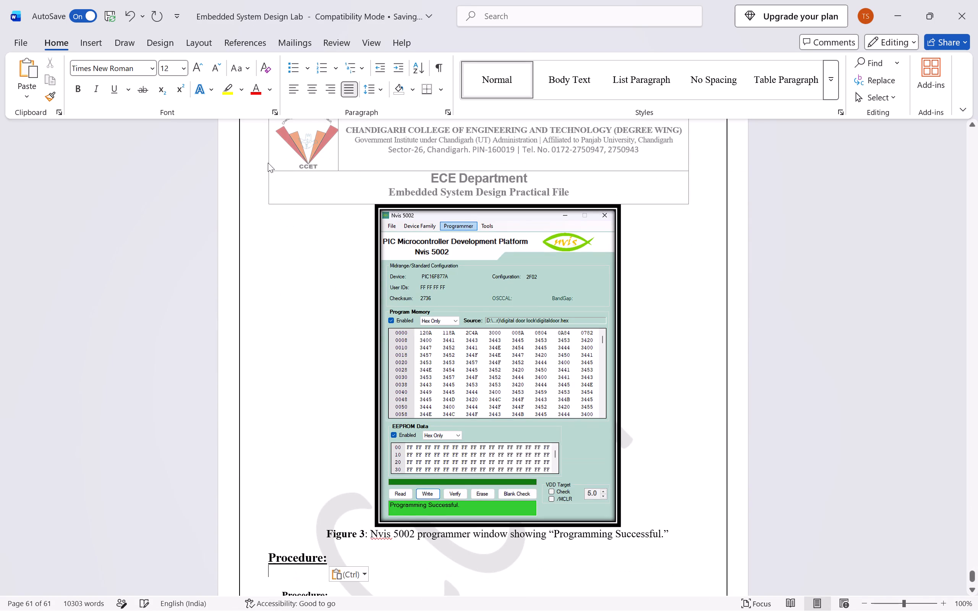
# Delete the MPLAB IDE screenshot and its "Figure 2: MPLAB IDE 8.66. Interface" caption from Experiment-12's Software Interface section.
pyautogui.scroll(4, 296, 256)
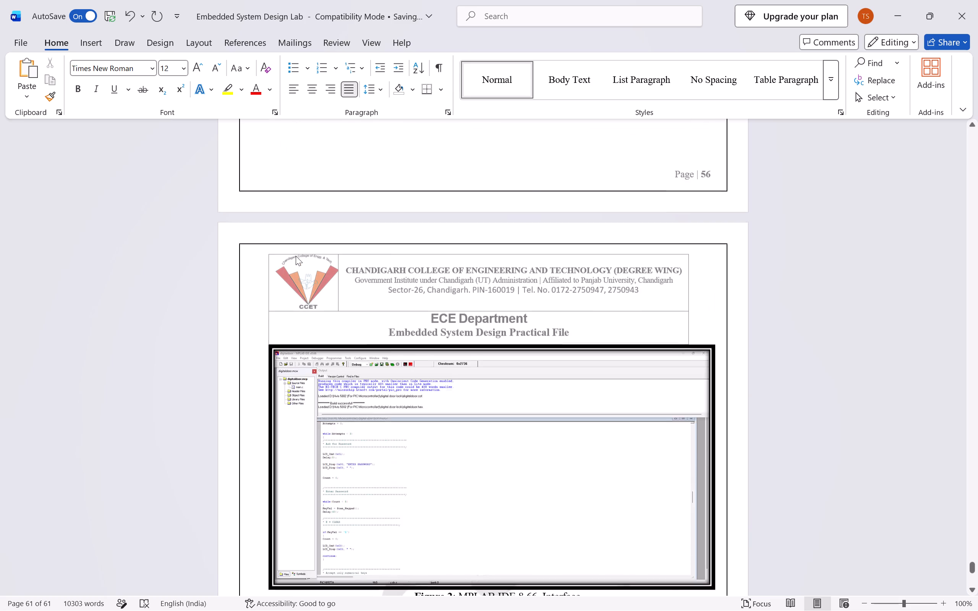
pyautogui.click(378, 431)
pyautogui.press('Delete')
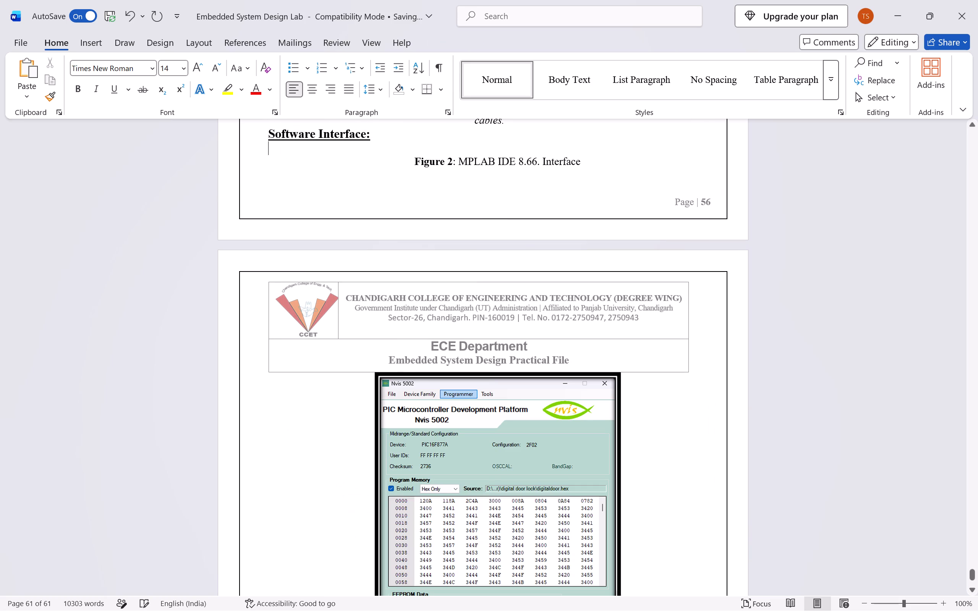
pyautogui.tripleClick(526, 161)
pyautogui.click(526, 161)
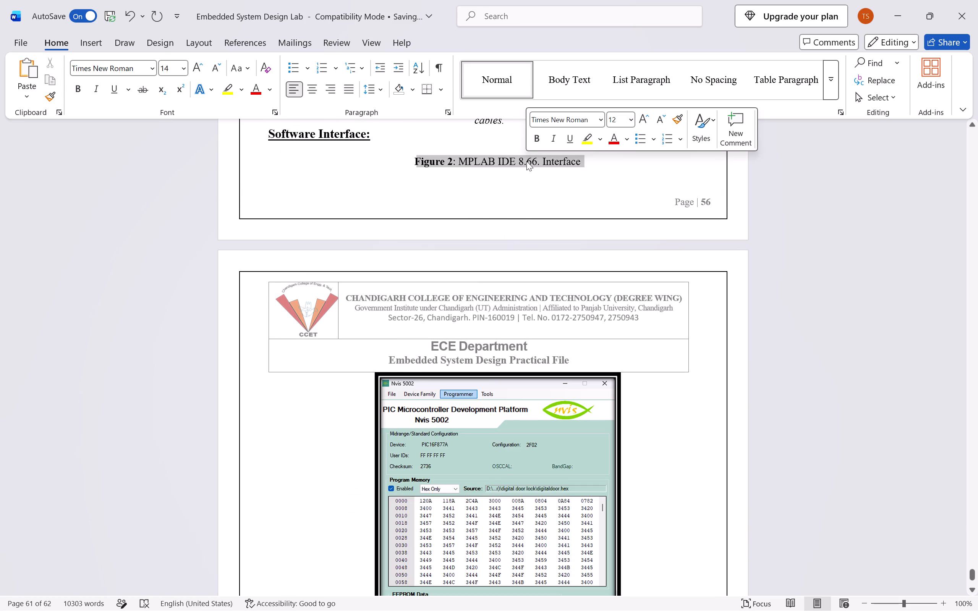
pyautogui.tripleClick(526, 161)
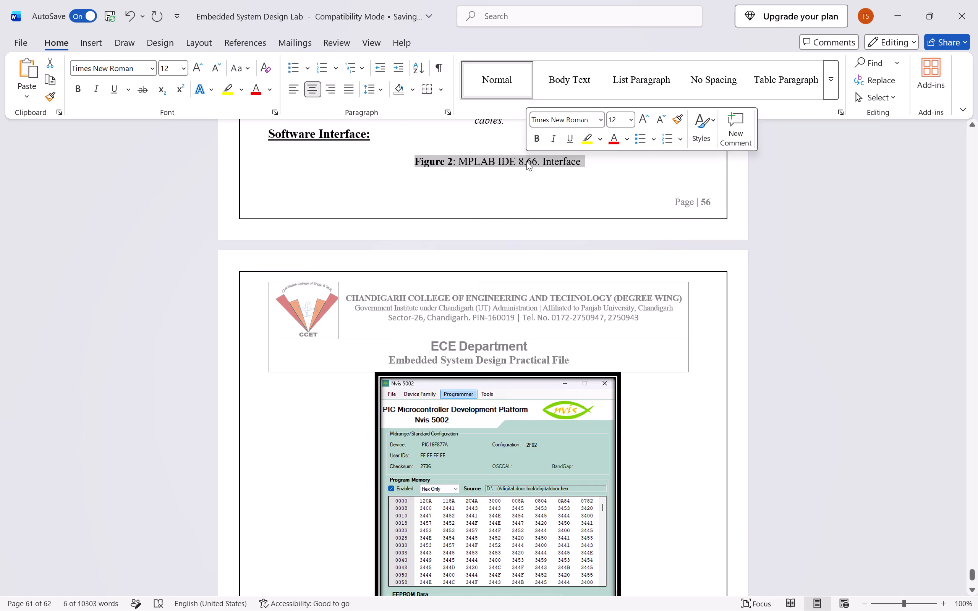
pyautogui.press('Delete')
# Renumber the caption of Experiment-12's Nvis 5002 programmer window screenshot as Figure 2.
pyautogui.scroll(-1, 526, 161)
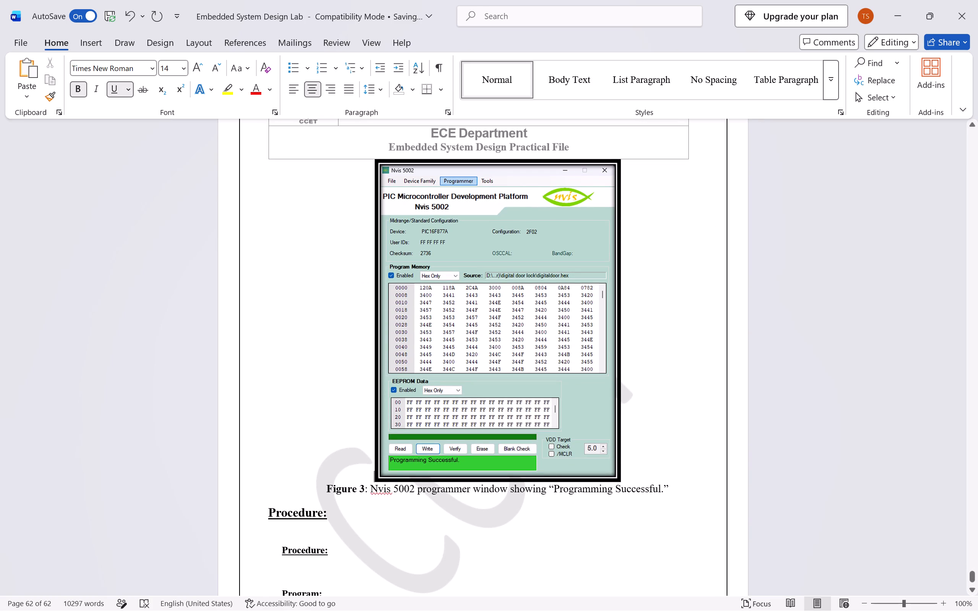
pyautogui.click(366, 490)
pyautogui.press('BackSpace')
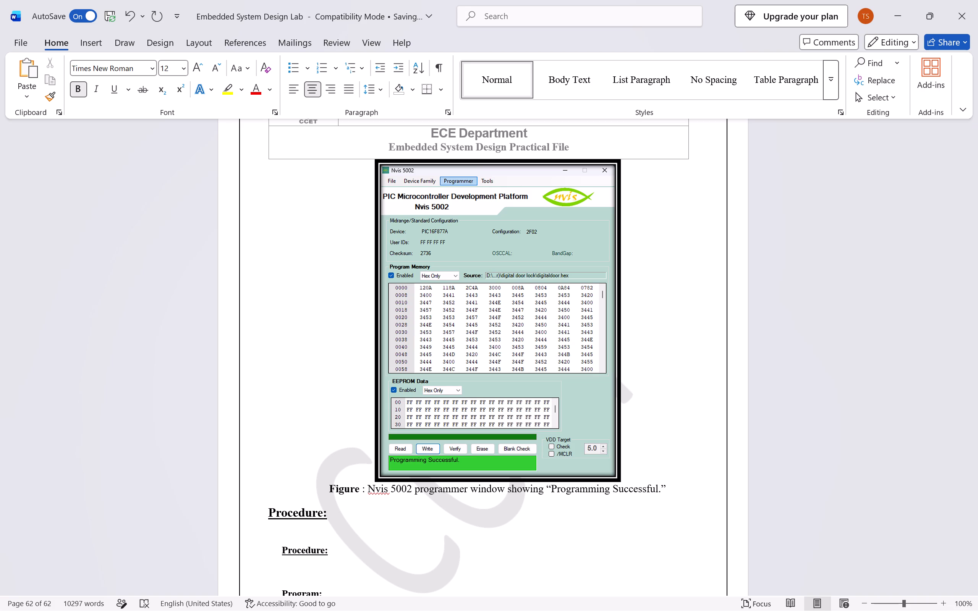
pyautogui.press('2')
# Change the module name in Experiment-12's Figure 1 caption to MC04.
pyautogui.scroll(2, 366, 490)
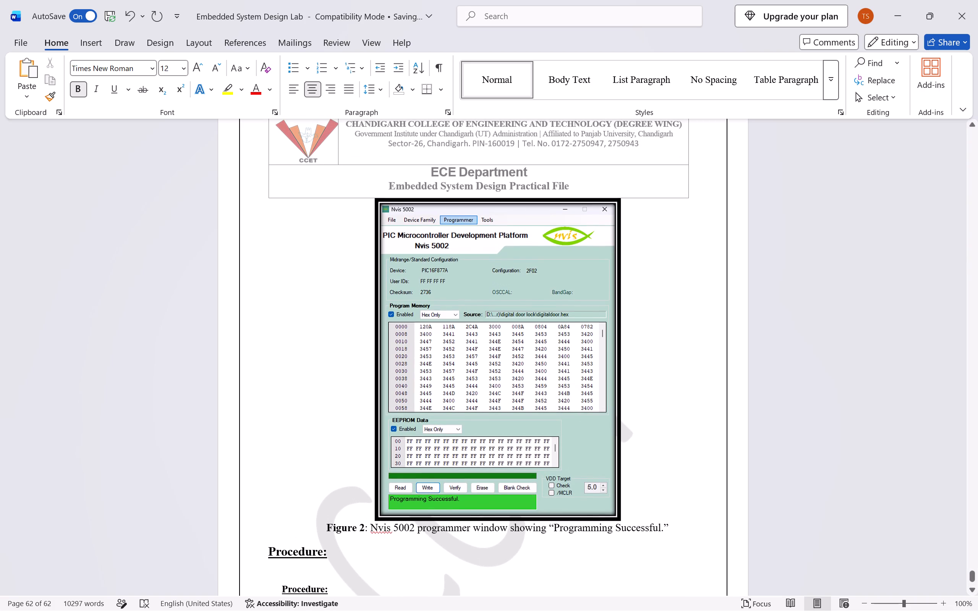
pyautogui.scroll(2, 366, 490)
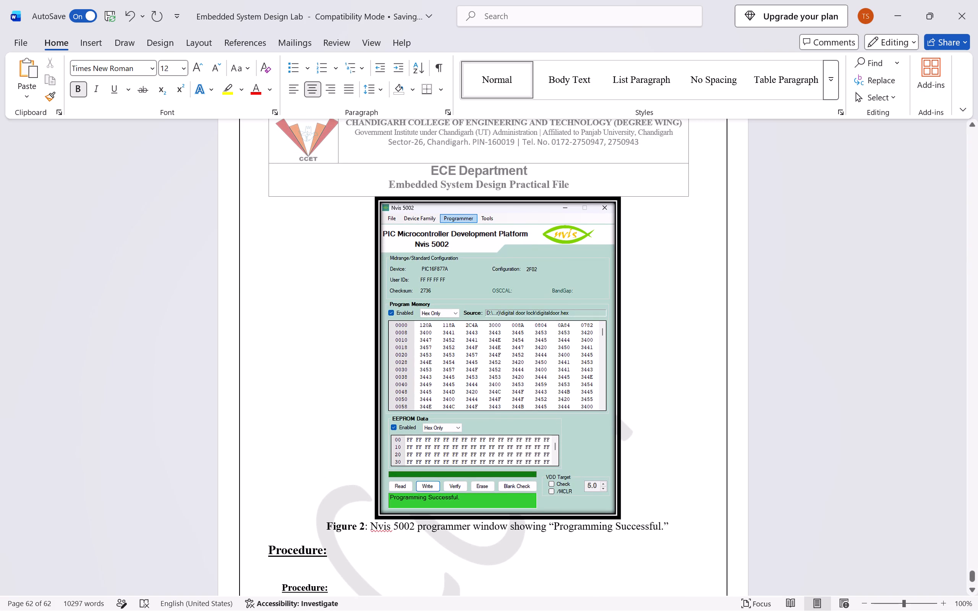
pyautogui.scroll(1, 366, 490)
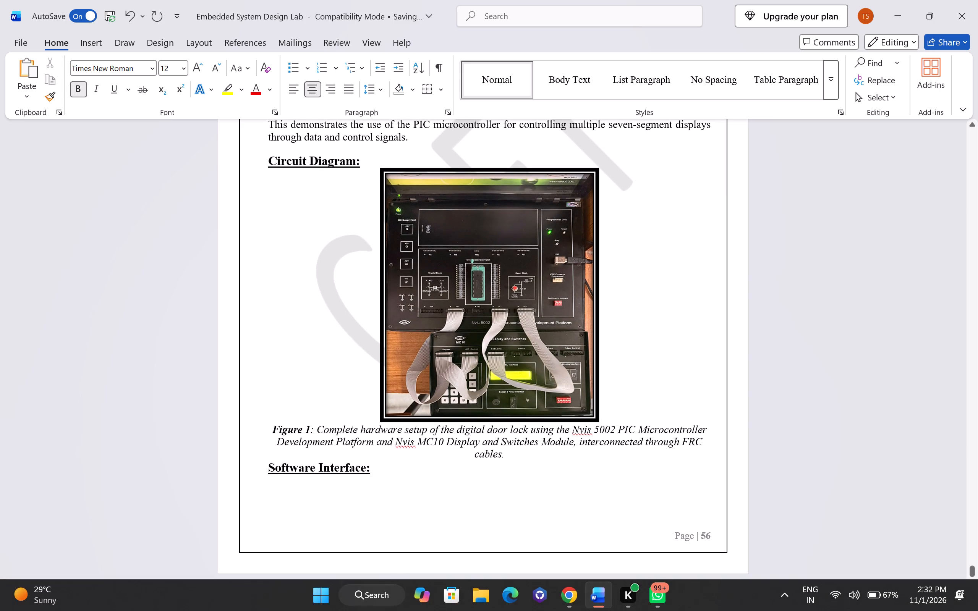
pyautogui.click(445, 443)
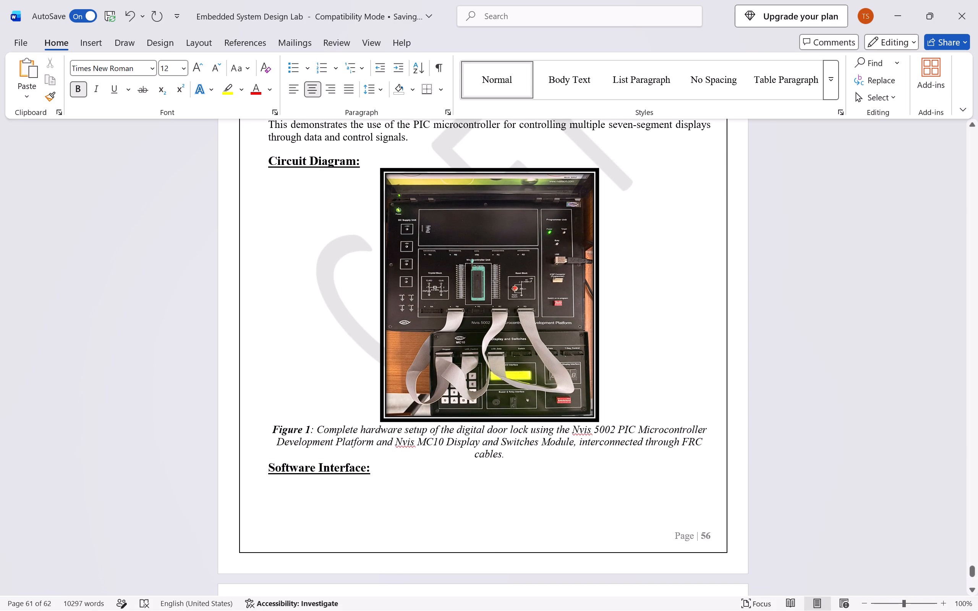
pyautogui.press('BackSpace')
pyautogui.press('BackSpace')
pyautogui.write('04')
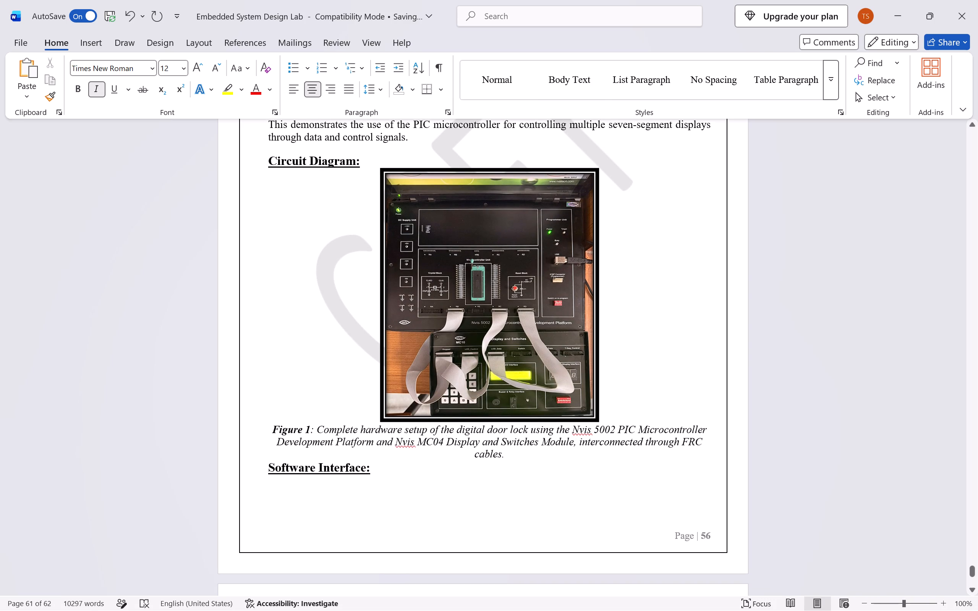
# Select the hardware setup picture under Experiment-12's "Circuit Diagram:" heading.
pyautogui.click(470, 400)
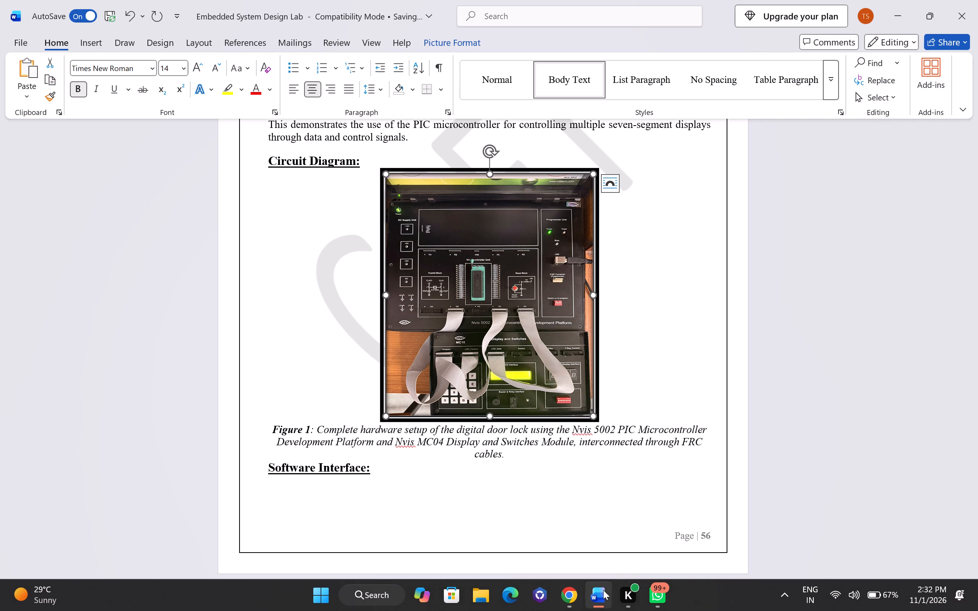
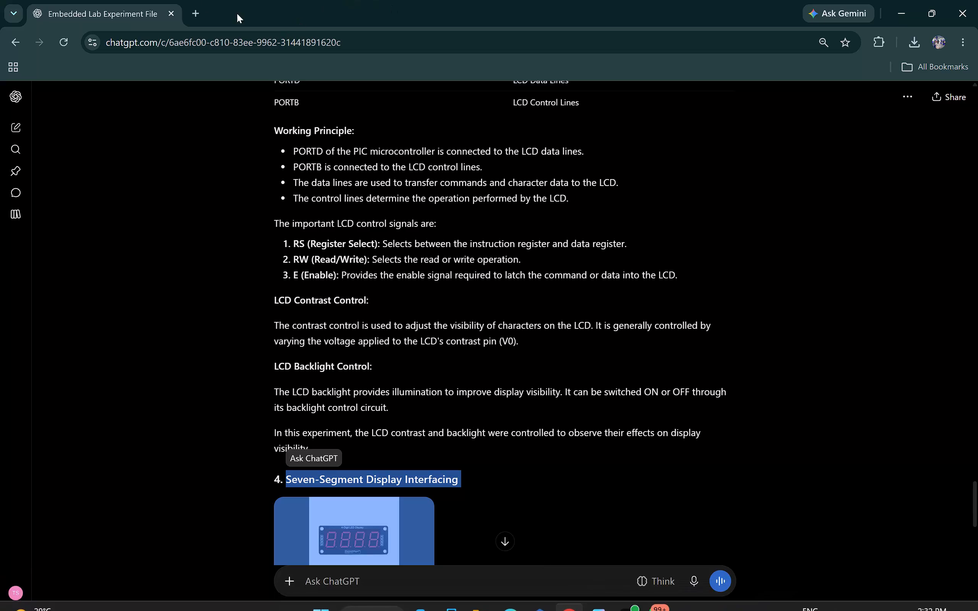
# Search the web in a new tab for "pdf into pic" and open iLovePDF's PDF to JPG converter.
pyautogui.click(205, 13)
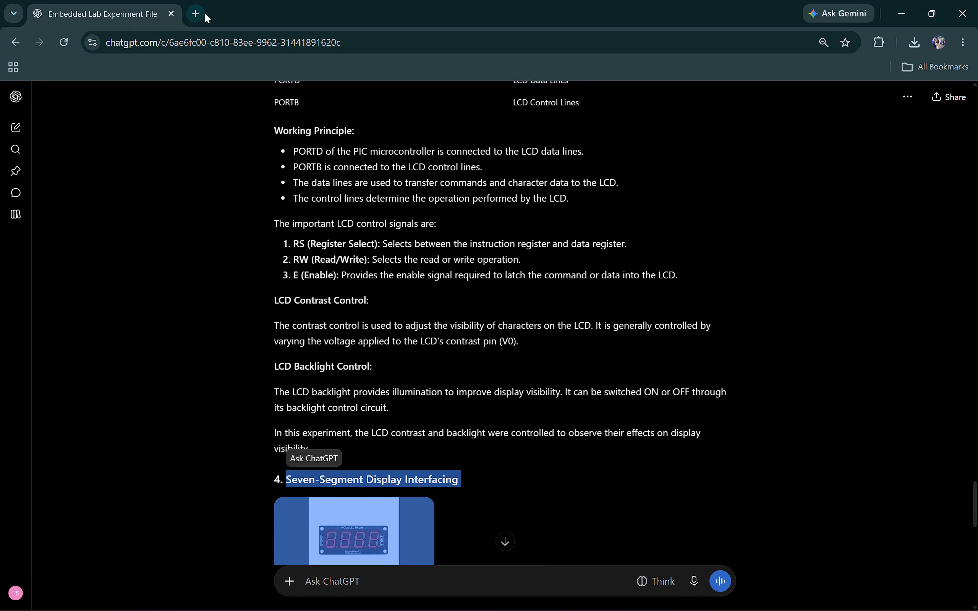
pyautogui.click(183, 18)
pyautogui.click(193, 18)
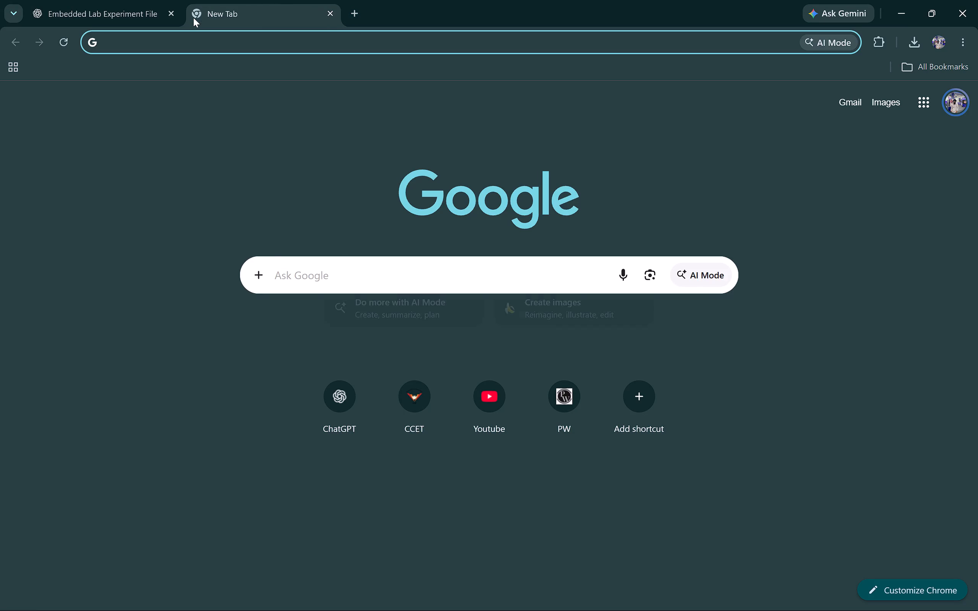
pyautogui.write('pdf')
pyautogui.press('space')
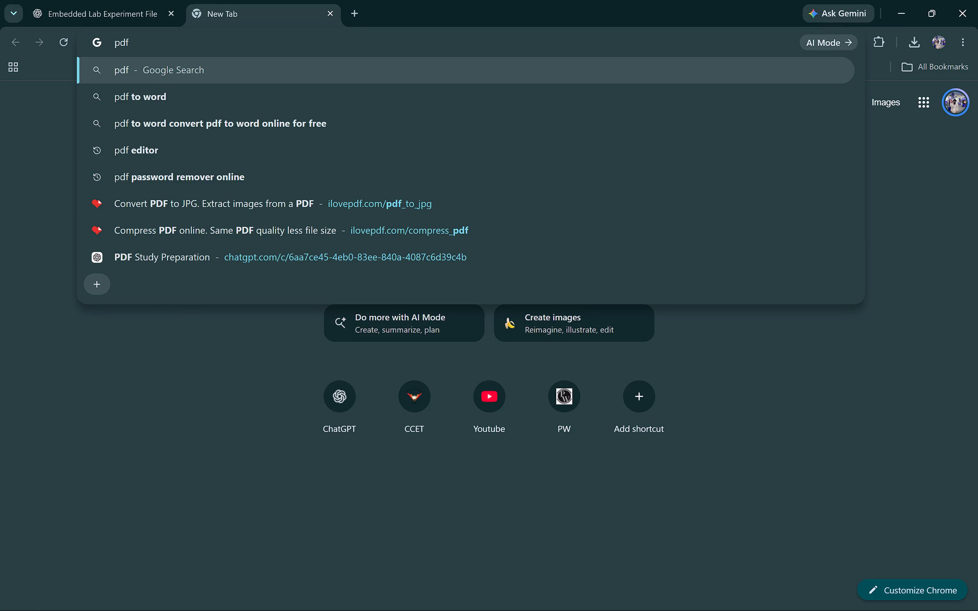
pyautogui.write('in')
pyautogui.write('to pi')
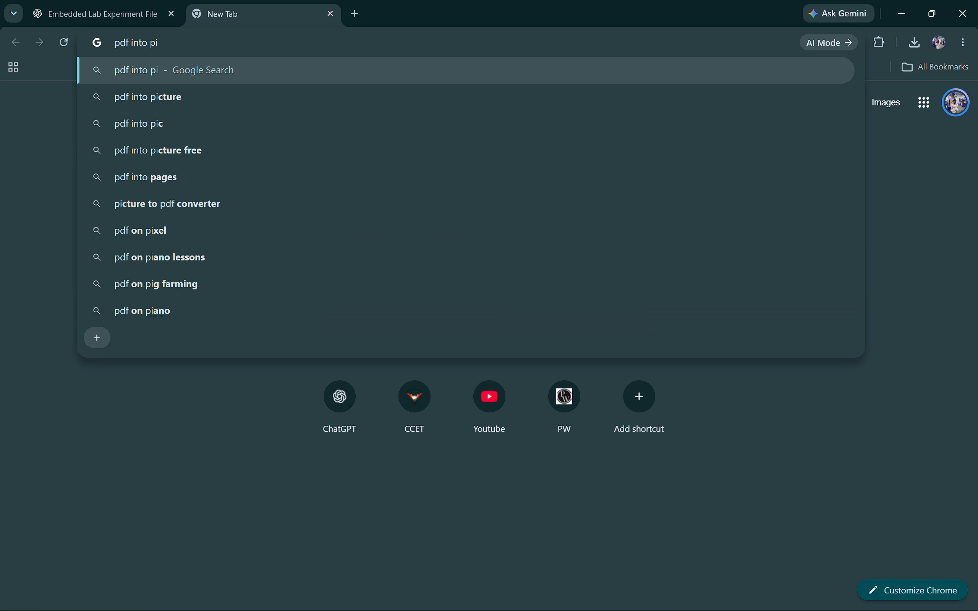
pyautogui.press('c')
pyautogui.press('Return')
pyautogui.press('\\')
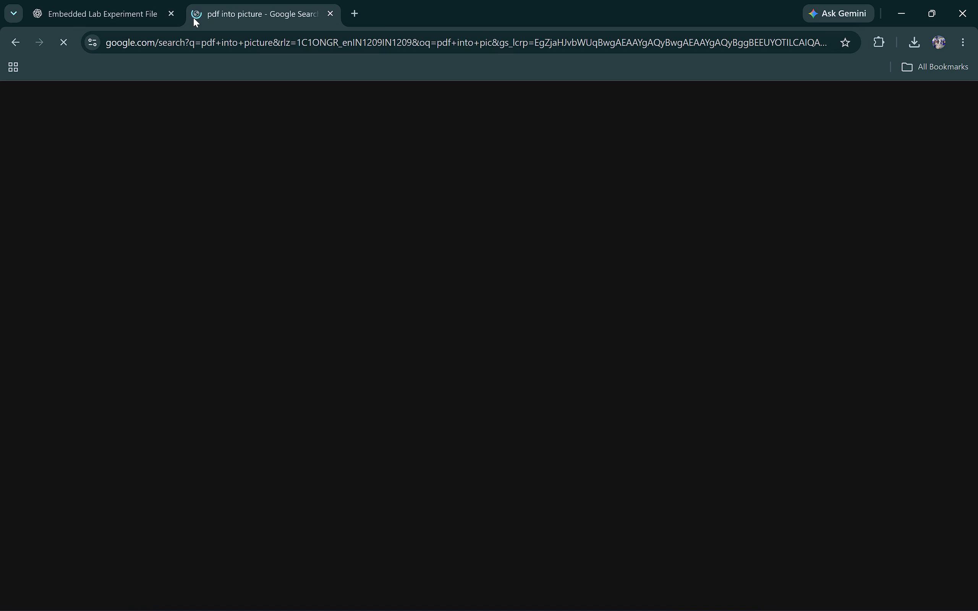
pyautogui.click(178, 232)
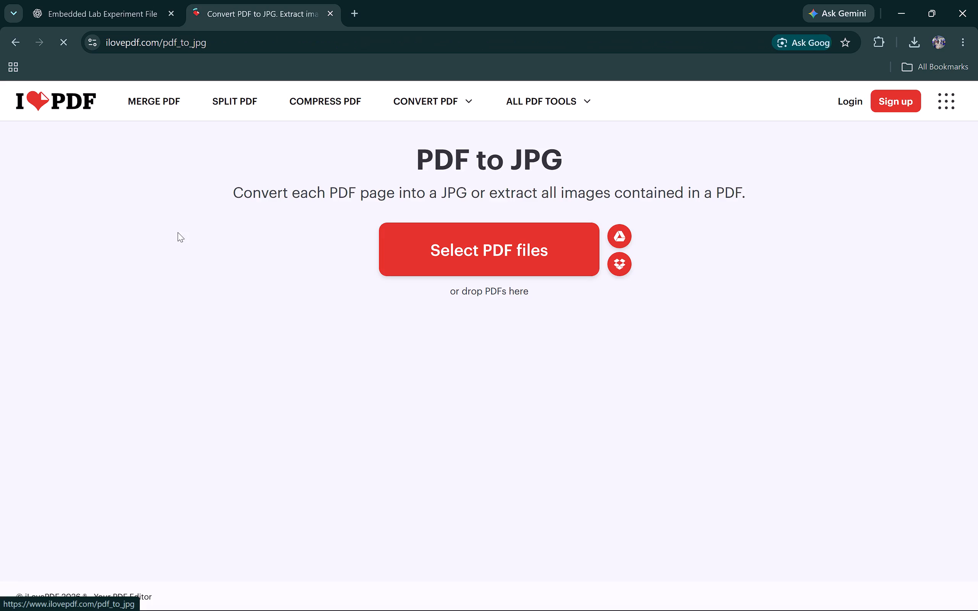
# Convert Adobe Scan Nov 1, 2026.pdf to JPG, one image per page, at High image quality.
pyautogui.click(438, 272)
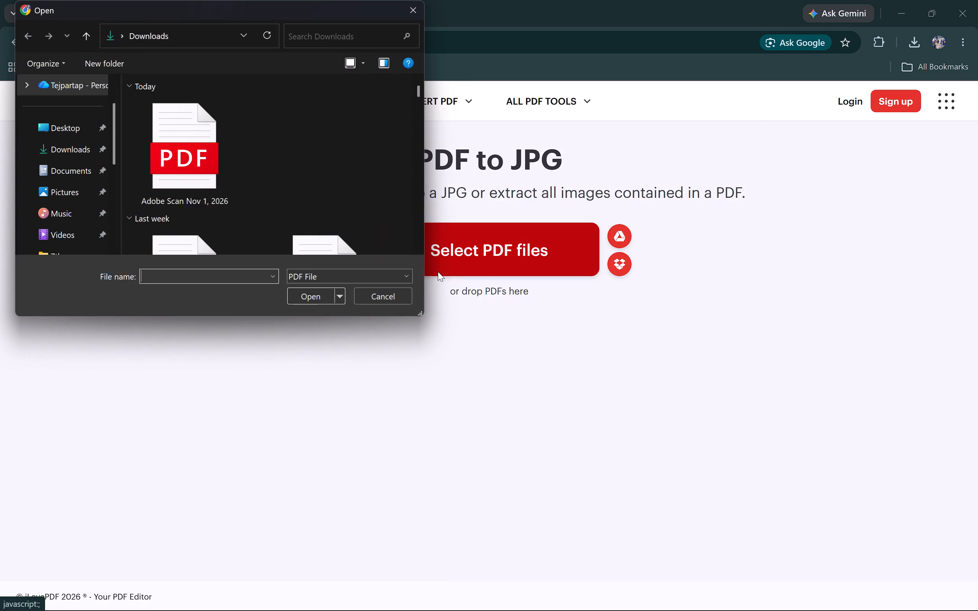
pyautogui.click(164, 184)
pyautogui.click(305, 295)
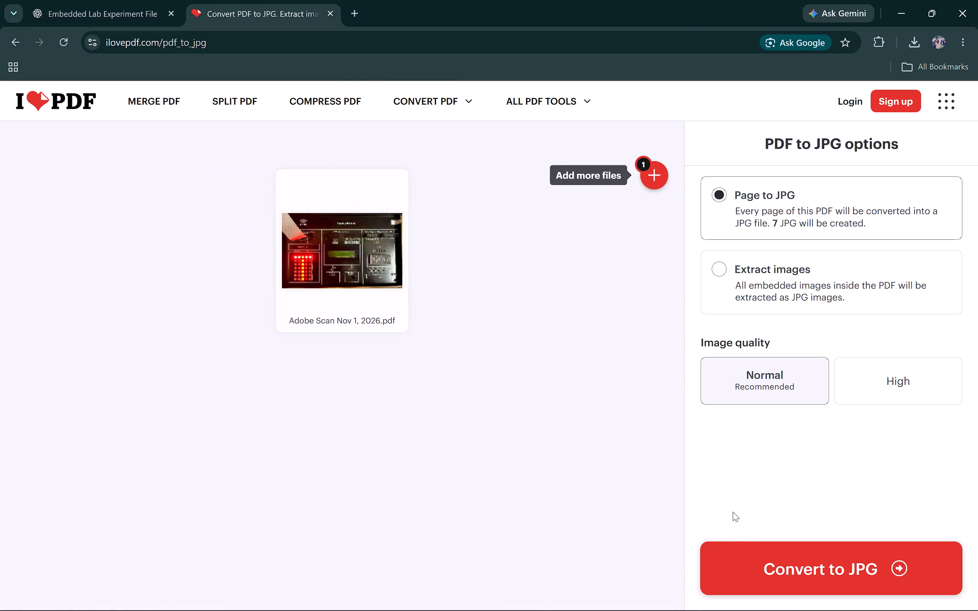
pyautogui.moveTo(742, 558); pyautogui.dragTo(773, 524)
pyautogui.click(874, 381)
pyautogui.click(762, 559)
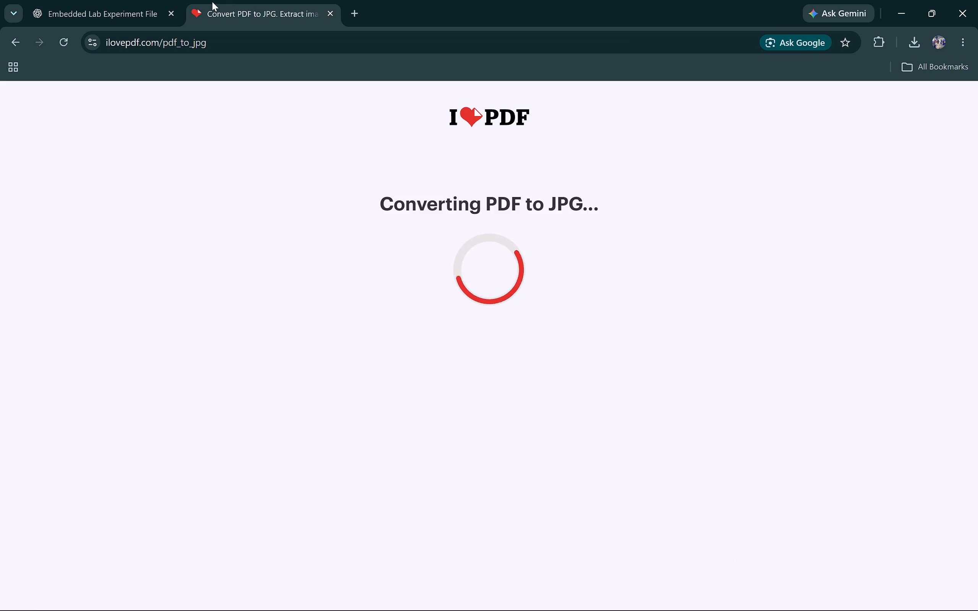
pyautogui.click(125, 0)
pyautogui.click(324, 218)
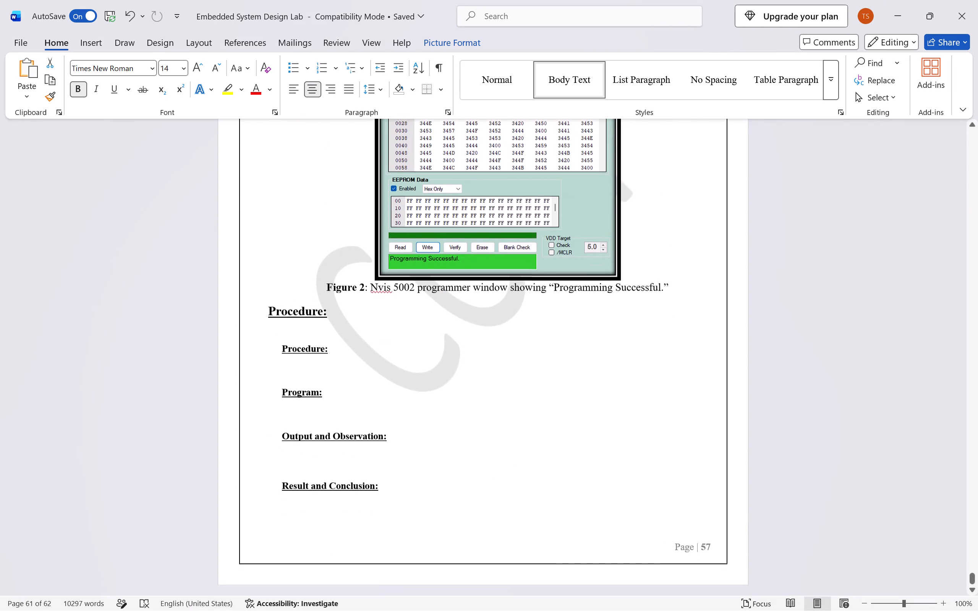
pyautogui.moveTo(264, 312); pyautogui.dragTo(334, 397)
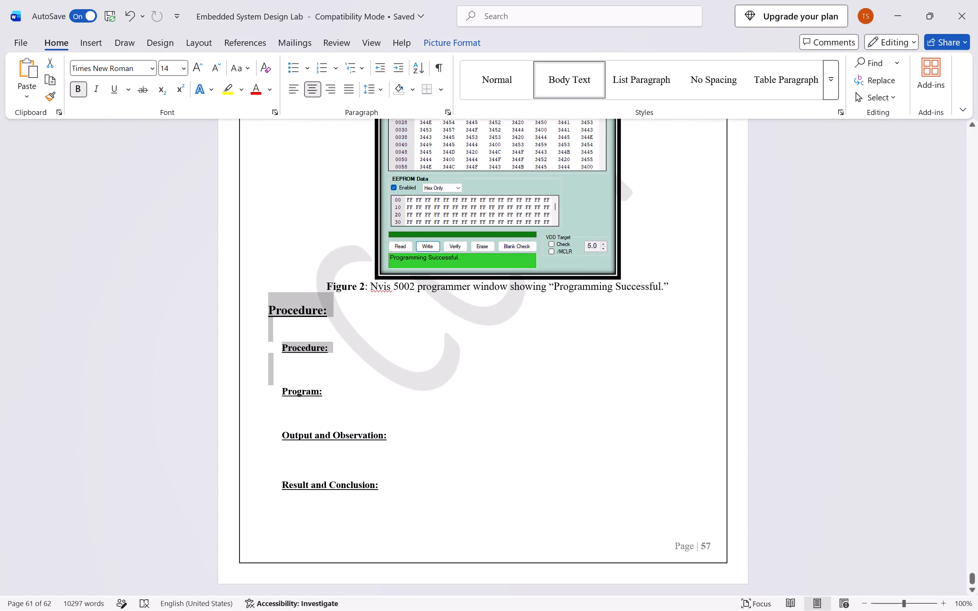
pyautogui.moveTo(334, 397); pyautogui.dragTo(333, 398)
pyautogui.hotkey('ctrl', 'v')
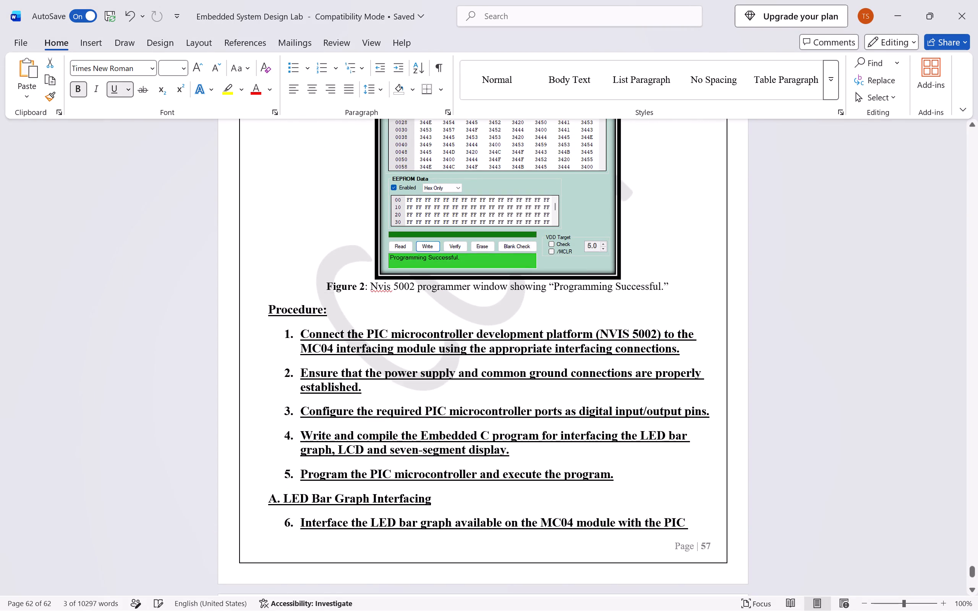
pyautogui.click(551, 566)
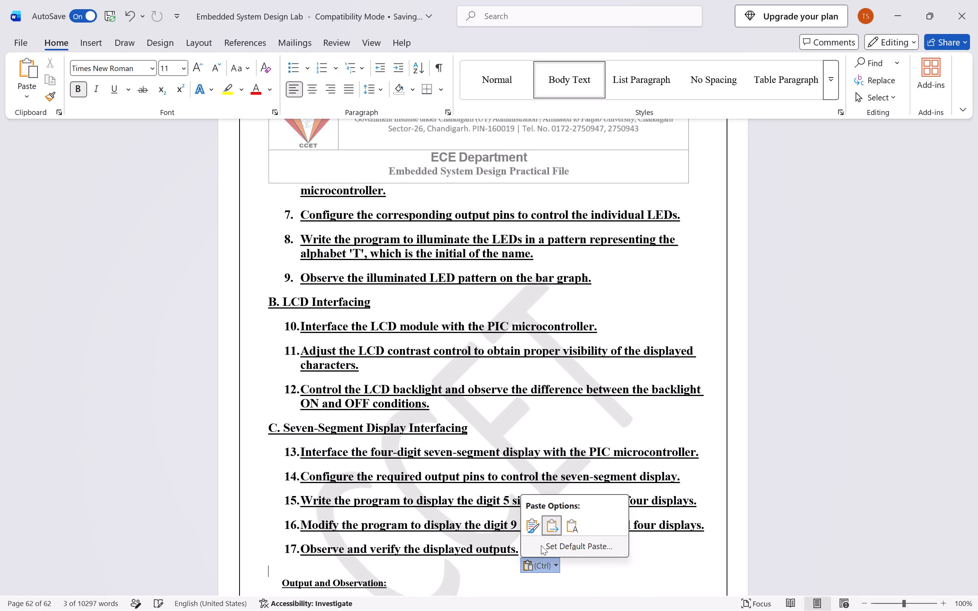
pyautogui.click(532, 530)
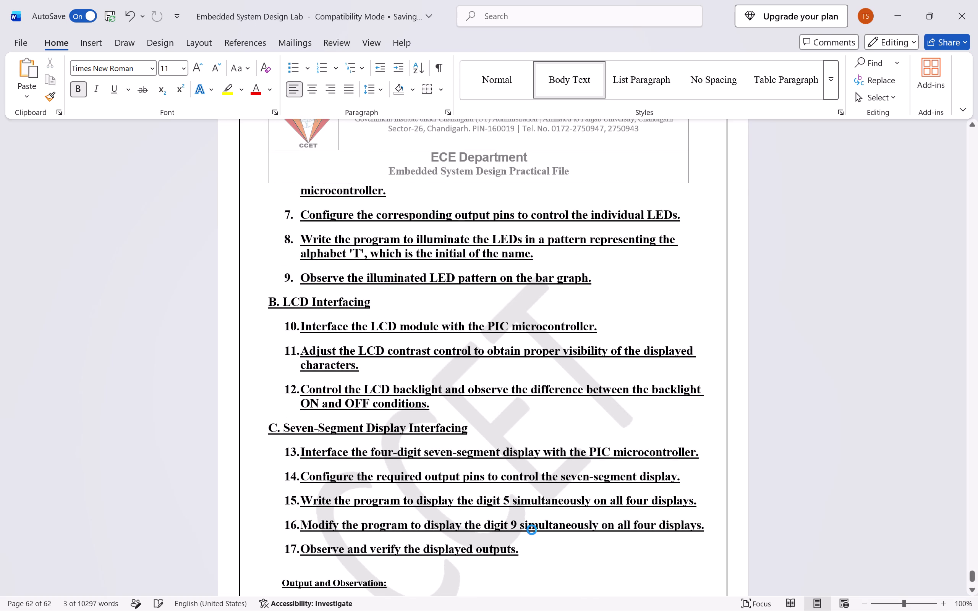
# Copy the "Circuit Diagram:" heading's formatting onto Experiment-12's "Procedure:" heading.
pyautogui.scroll(4, 532, 530)
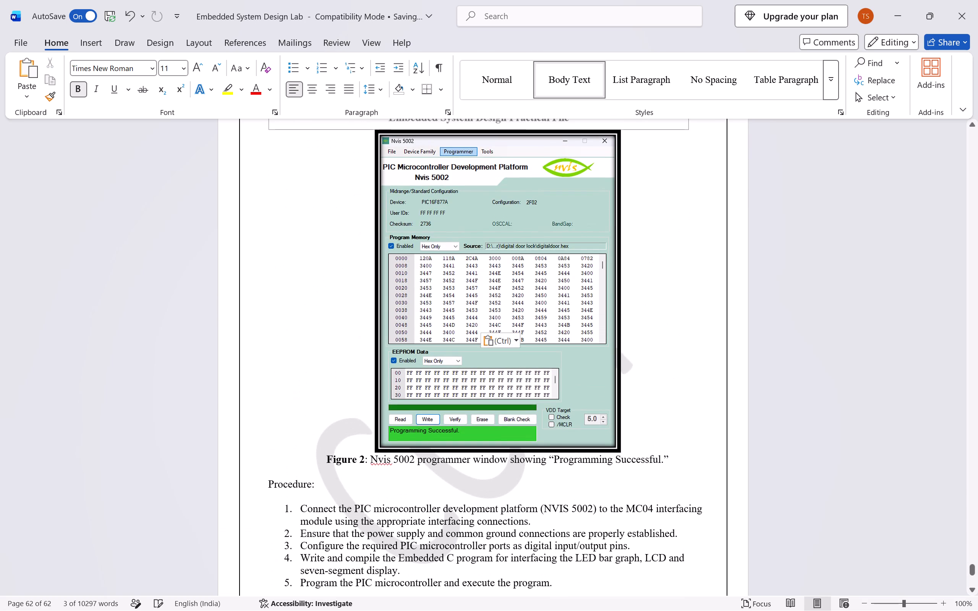
pyautogui.scroll(3, 291, 476)
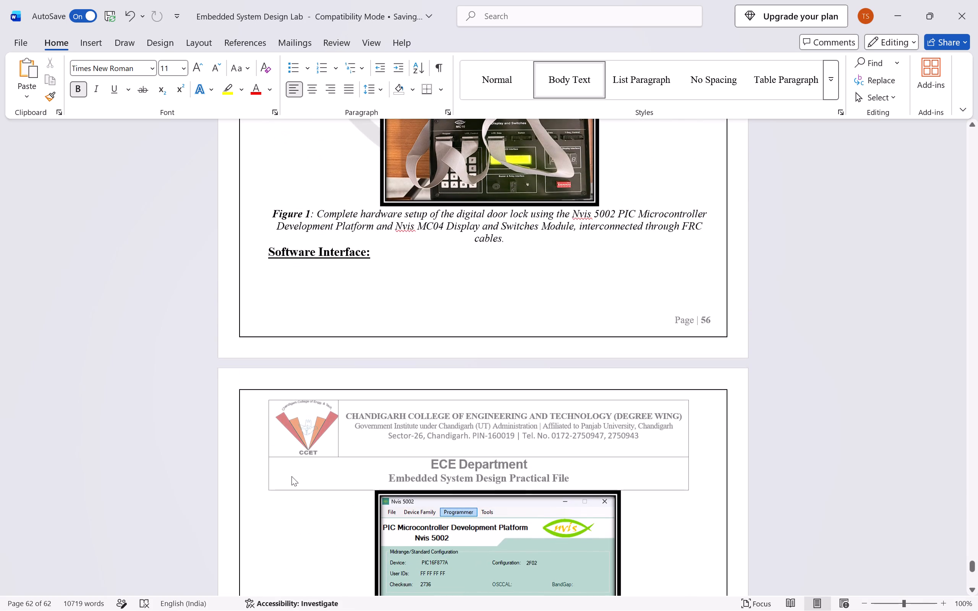
pyautogui.scroll(3, 278, 250)
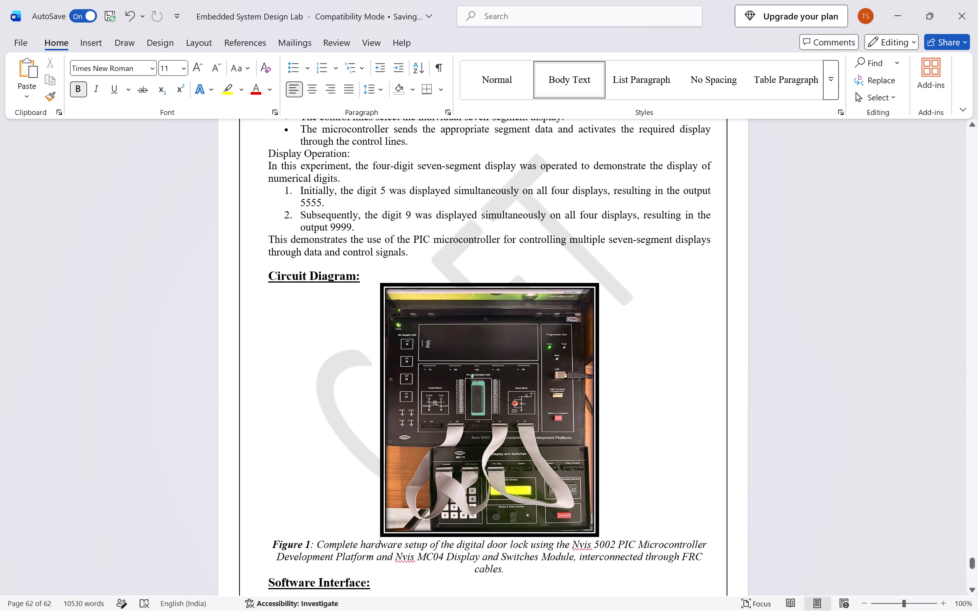
pyautogui.click(283, 267)
pyautogui.doubleClick(283, 280)
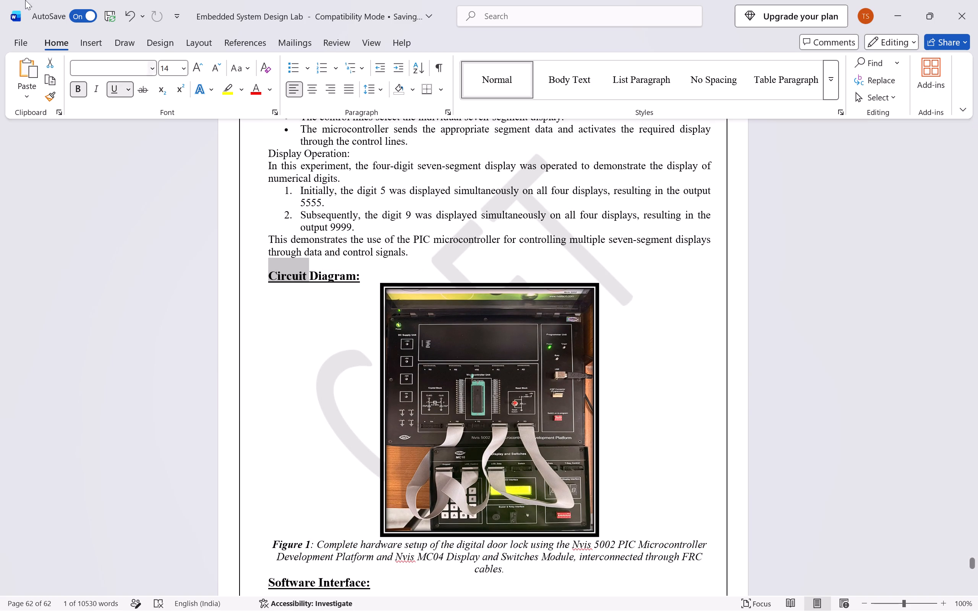
pyautogui.click(53, 92)
pyautogui.scroll(-4, 132, 235)
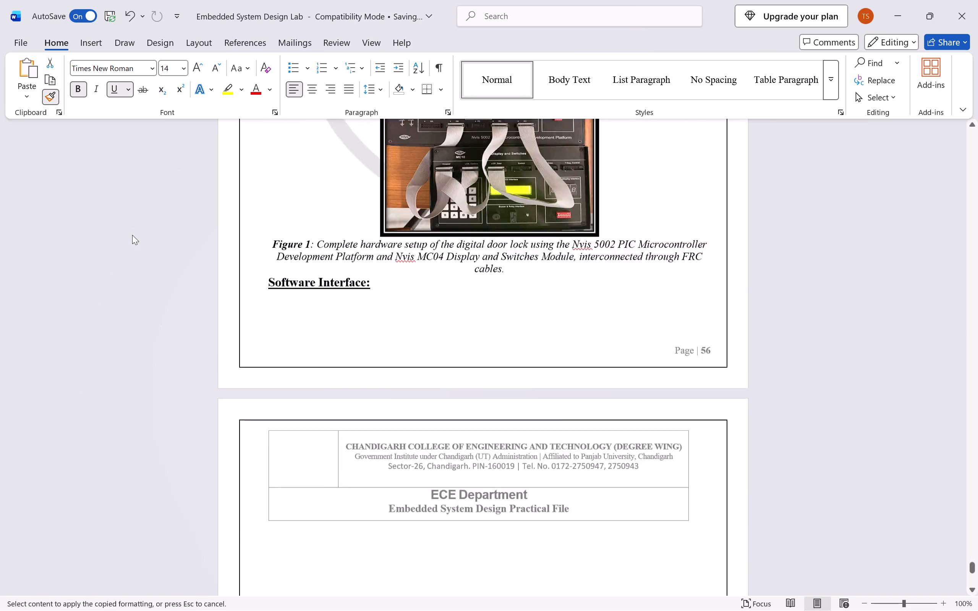
pyautogui.scroll(-4, 132, 235)
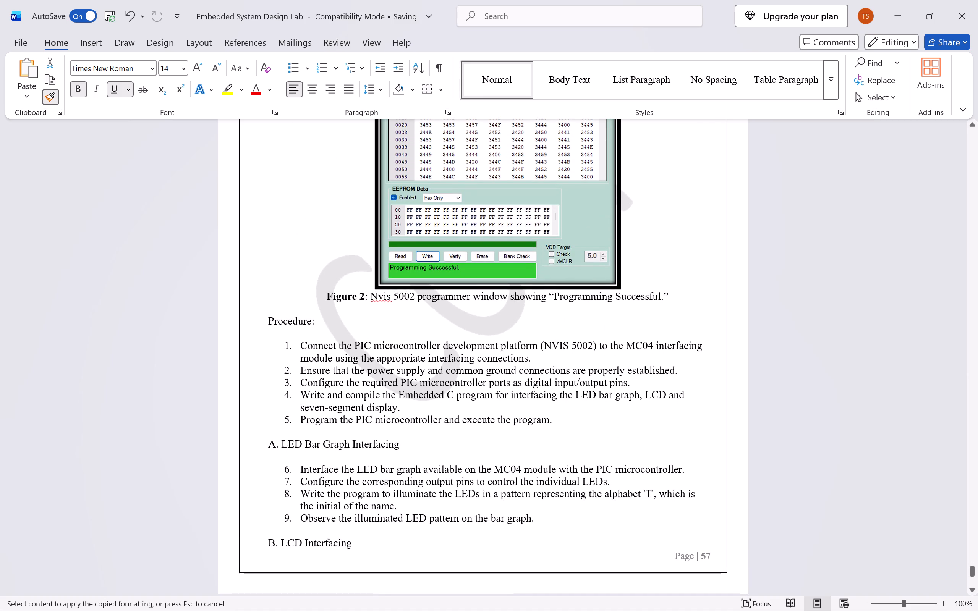
pyautogui.moveTo(316, 322); pyautogui.dragTo(258, 320)
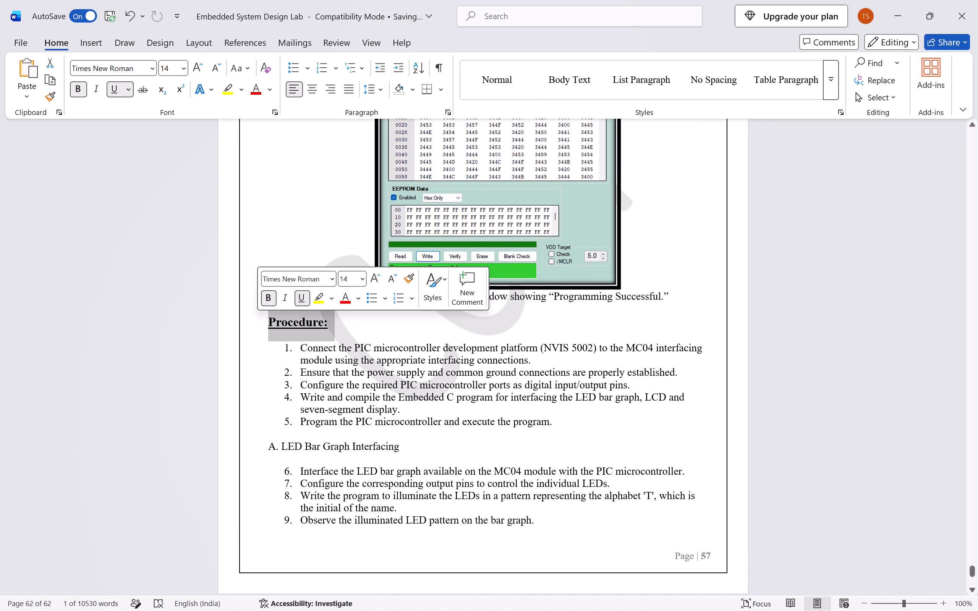
# Remove the space after the "Procedure:" heading paragraph.
pyautogui.click(377, 88)
pyautogui.click(406, 258)
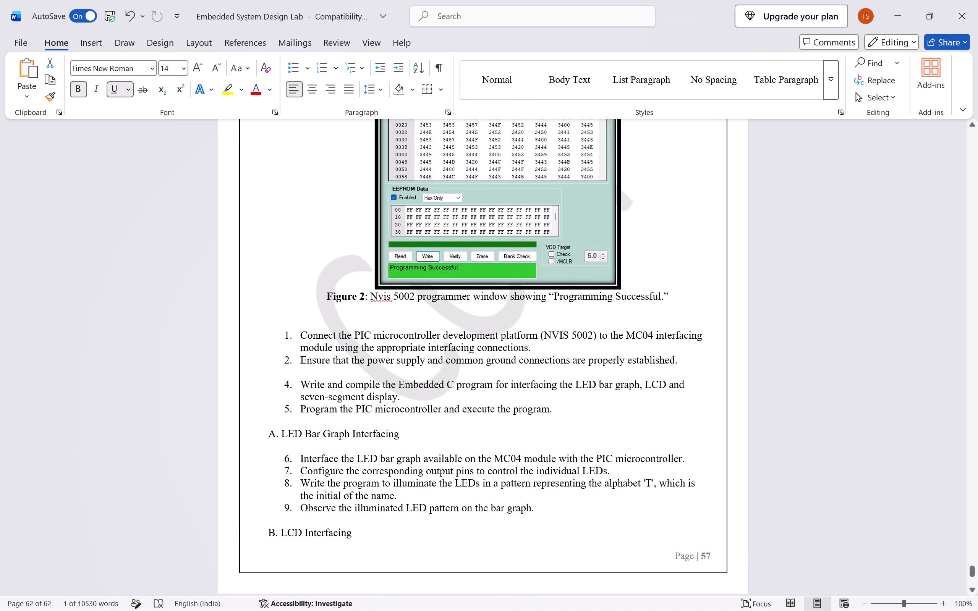
# Remove the space after the "A. LED Bar Graph Interfacing" subheading.
pyautogui.click(414, 350)
pyautogui.moveTo(380, 431); pyautogui.dragTo(319, 426)
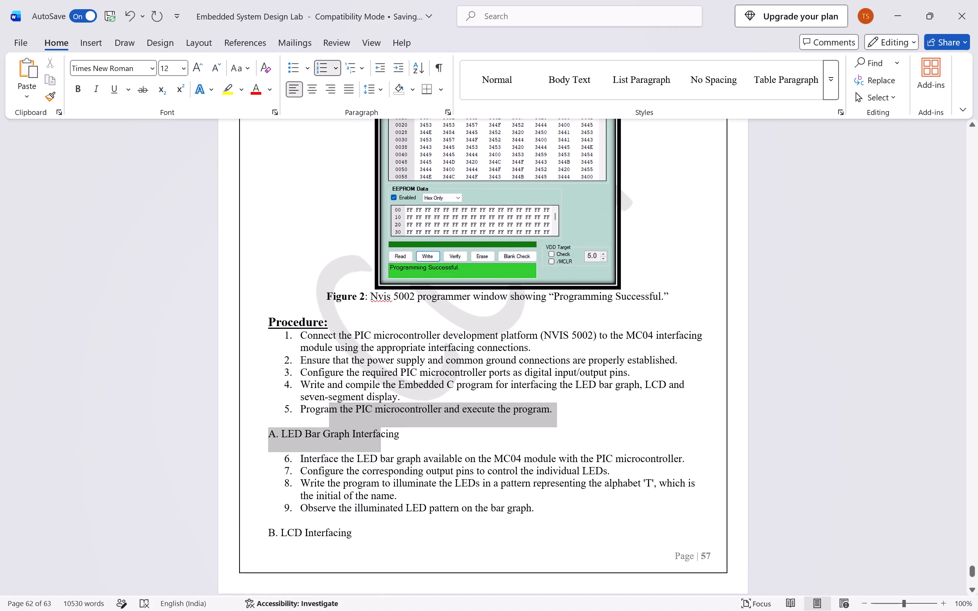
pyautogui.moveTo(319, 426); pyautogui.dragTo(290, 427)
pyautogui.click(368, 82)
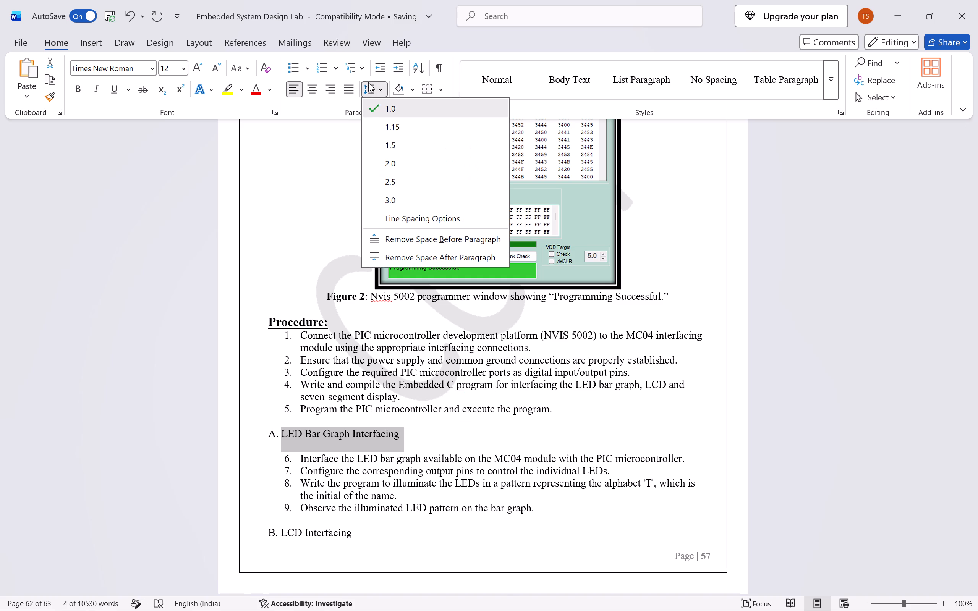
pyautogui.click(418, 250)
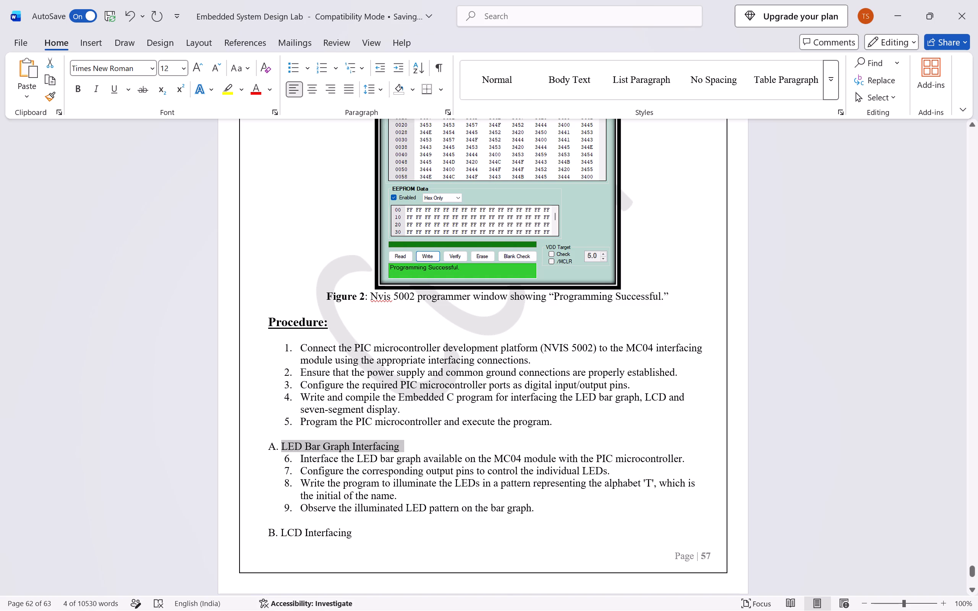
# Remove the space before and after the paragraphs throughout Experiment-12's procedure, from item 1 through item 17.
pyautogui.moveTo(408, 363); pyautogui.dragTo(412, 610)
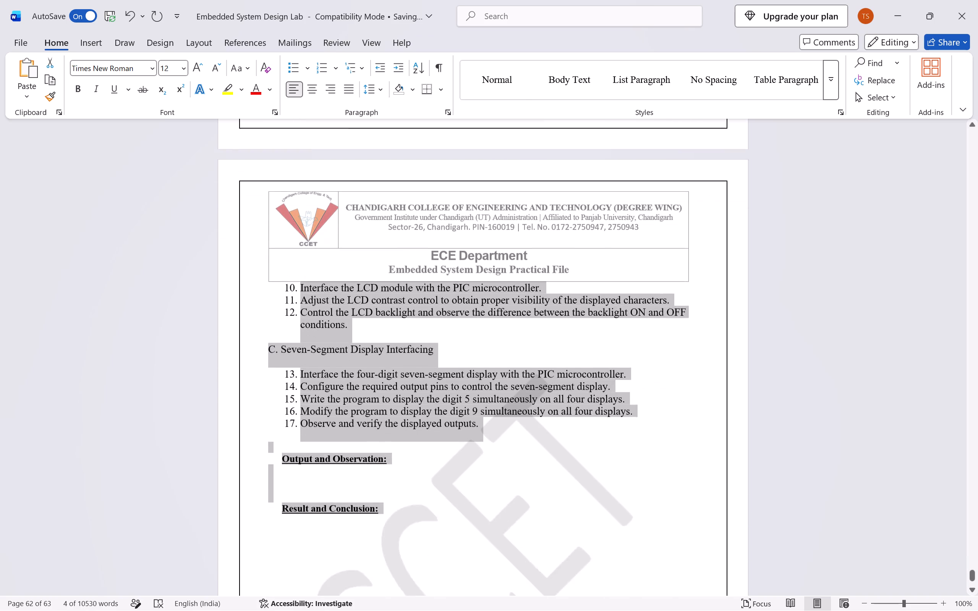
pyautogui.moveTo(412, 610); pyautogui.dragTo(418, 372)
pyautogui.click(385, 86)
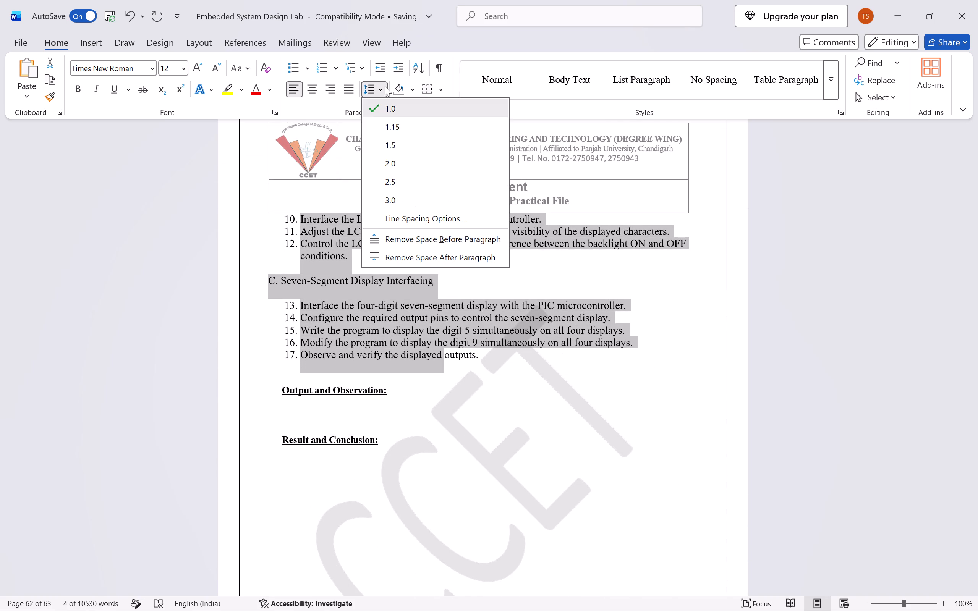
pyautogui.click(422, 244)
pyautogui.click(377, 88)
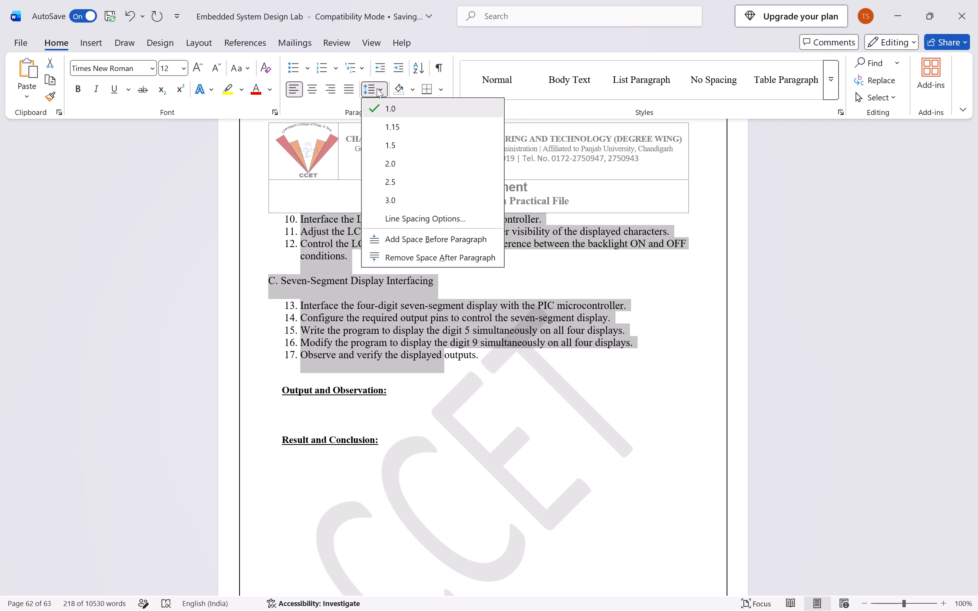
pyautogui.click(400, 256)
pyautogui.click(402, 262)
# Make the procedure subheadings "A. LED Bar Graph Interfacing" and "B. LCD Interfacing" bold.
pyautogui.scroll(2, 402, 262)
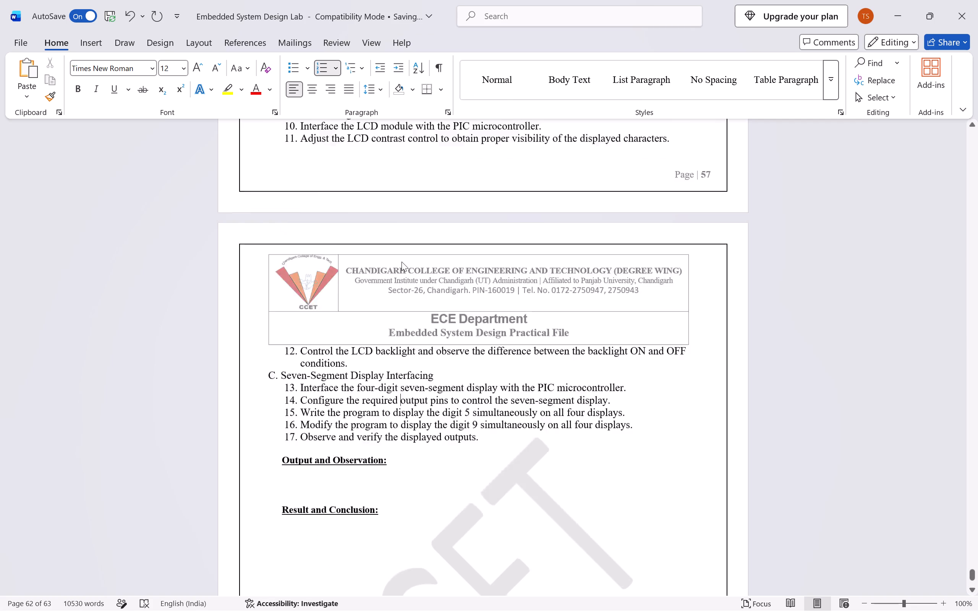
pyautogui.scroll(3, 402, 262)
pyautogui.scroll(-2, 402, 262)
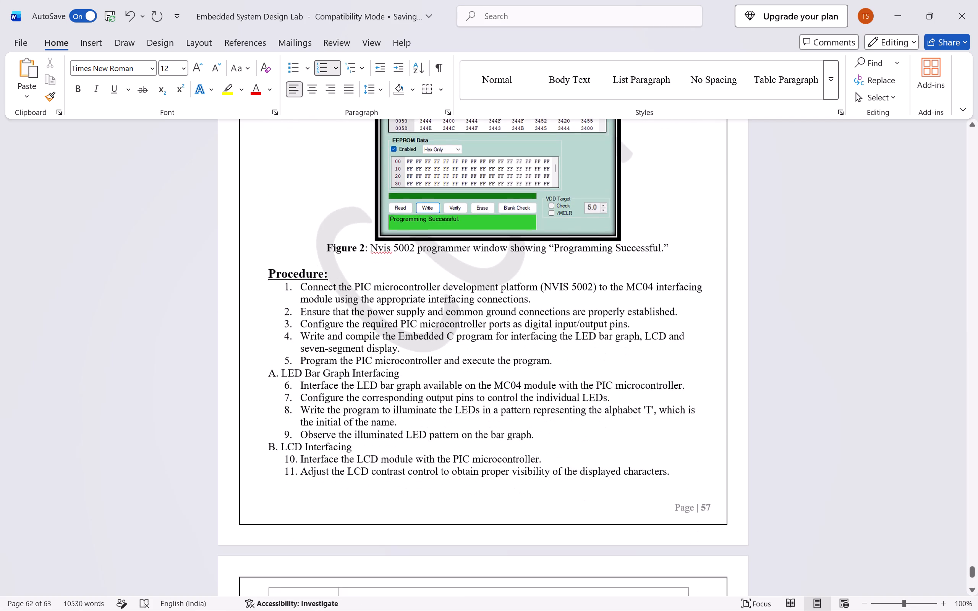
pyautogui.scroll(-1, 402, 262)
pyautogui.moveTo(402, 349); pyautogui.dragTo(274, 350)
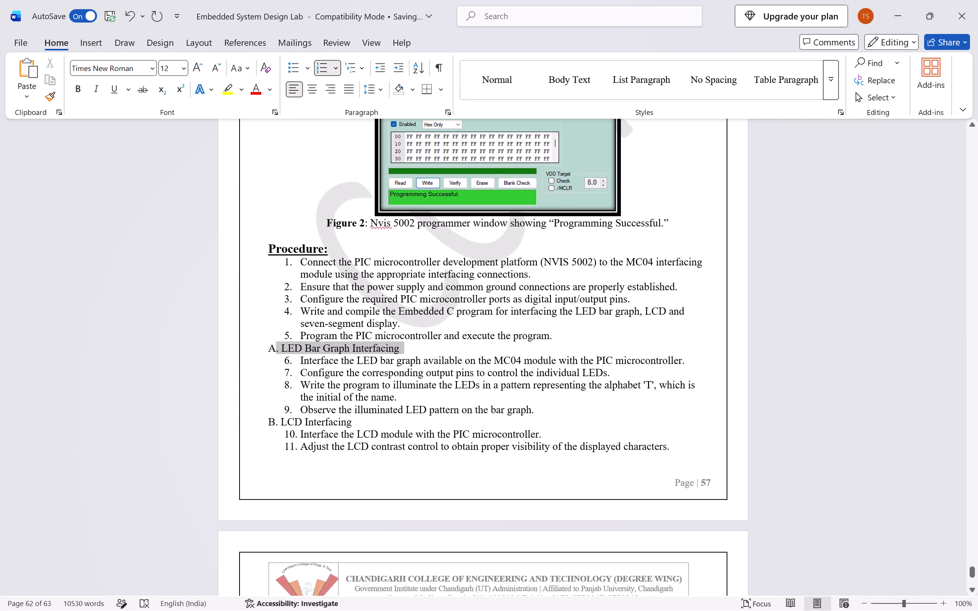
pyautogui.moveTo(274, 350); pyautogui.dragTo(265, 350)
pyautogui.click(83, 94)
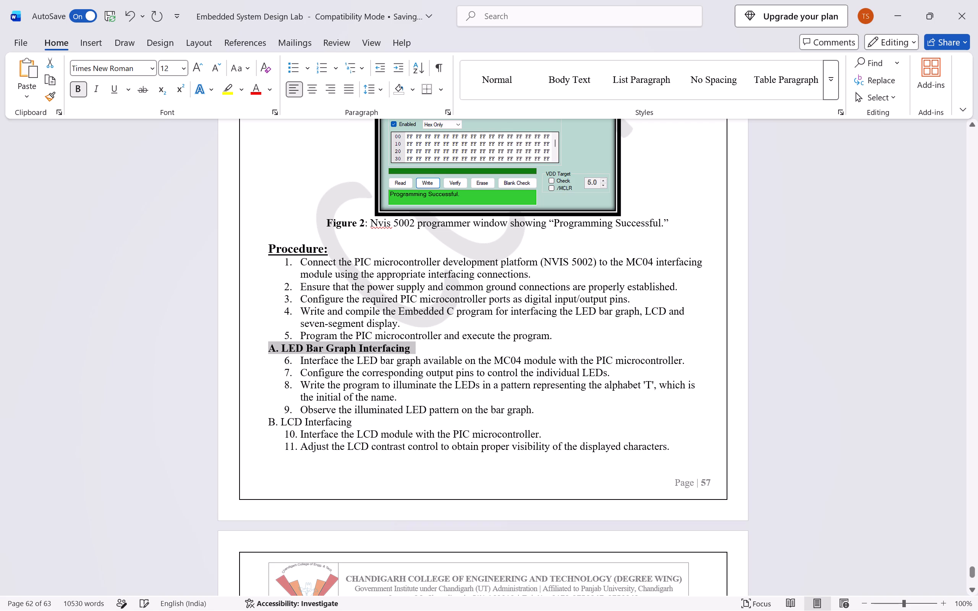
pyautogui.tripleClick(311, 424)
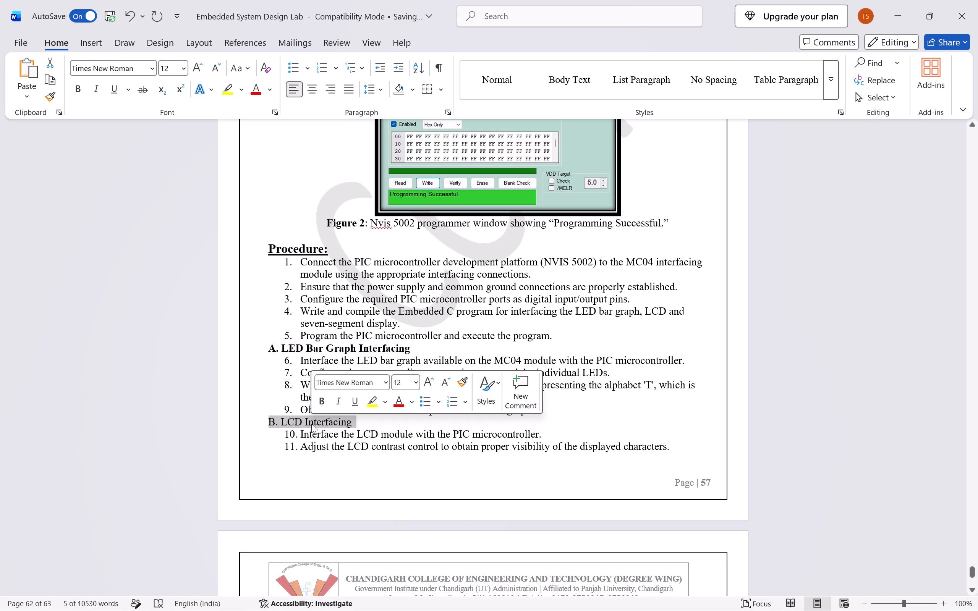
pyautogui.click(78, 93)
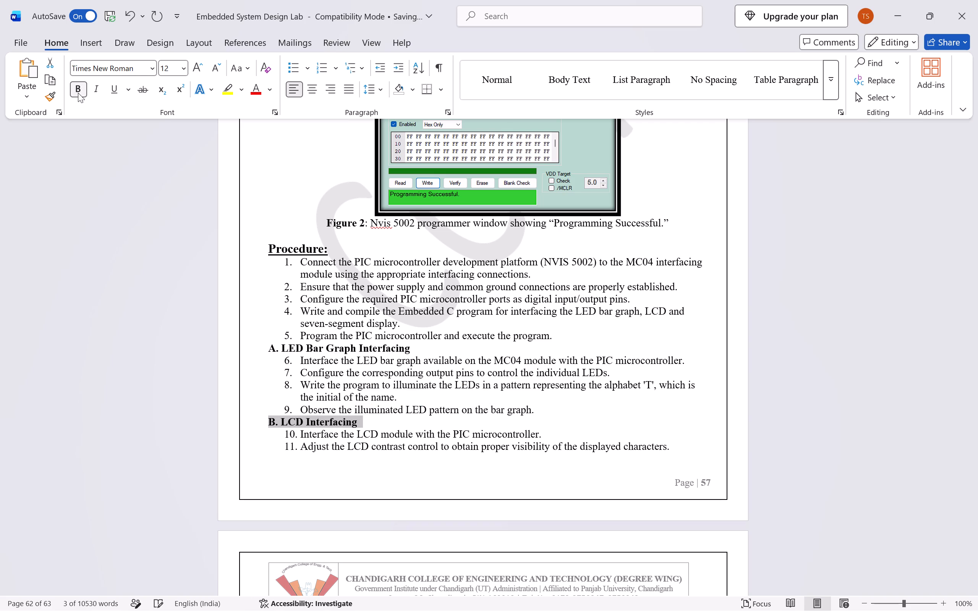
# Justify Experiment-12's procedure text from item 1 through item 17.
pyautogui.moveTo(280, 259); pyautogui.dragTo(382, 514)
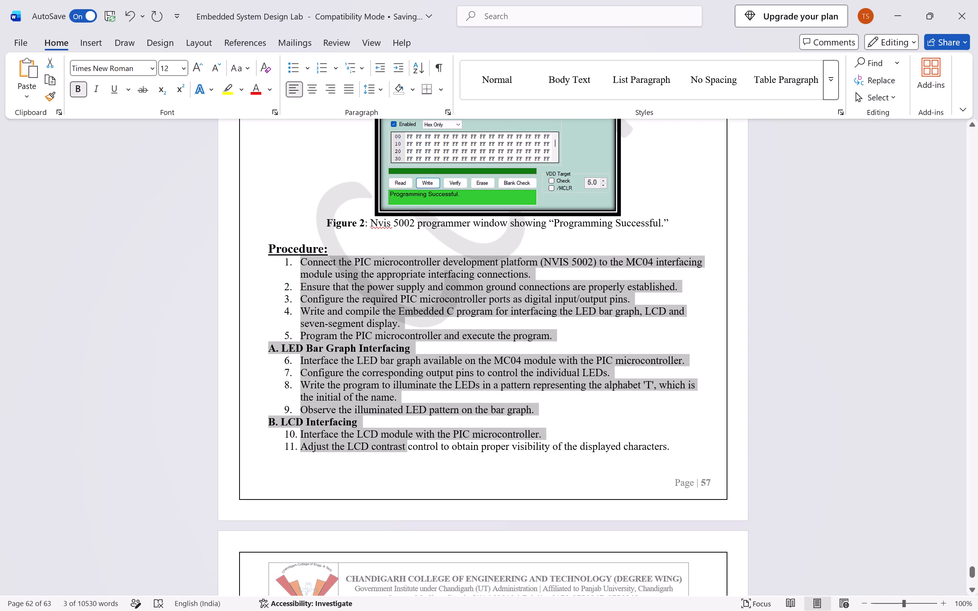
pyautogui.moveTo(382, 514); pyautogui.dragTo(477, 377)
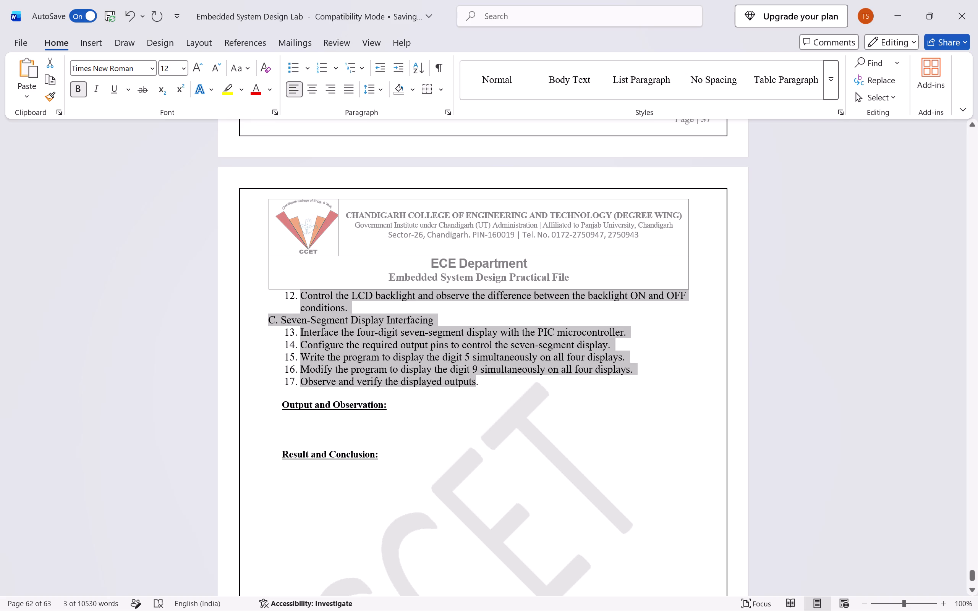
pyautogui.moveTo(477, 377); pyautogui.dragTo(483, 379)
pyautogui.click(346, 93)
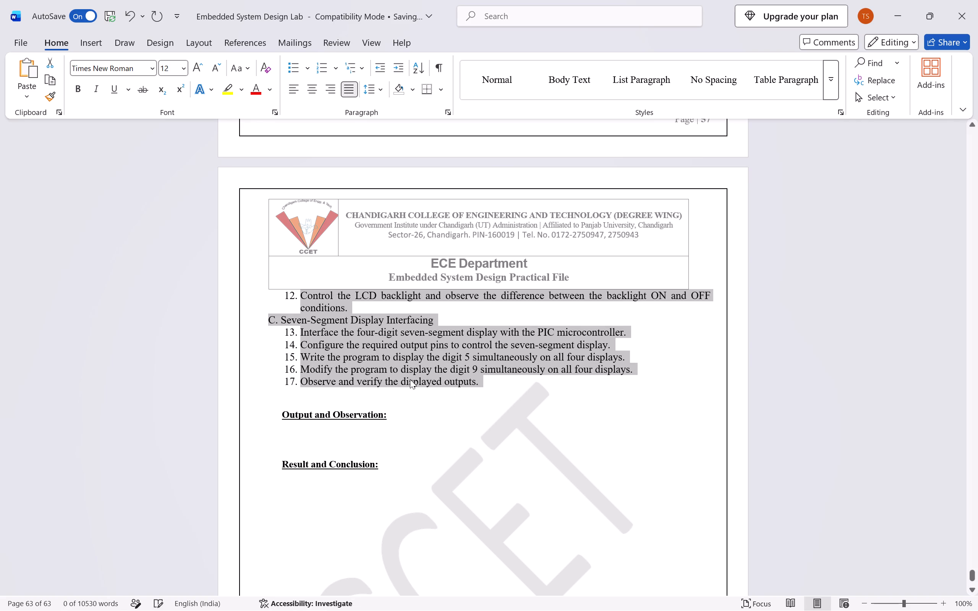
pyautogui.click(410, 379)
# Make the procedure subheading "C. Seven-Segment Display Interfacing" bold.
pyautogui.scroll(1, 410, 379)
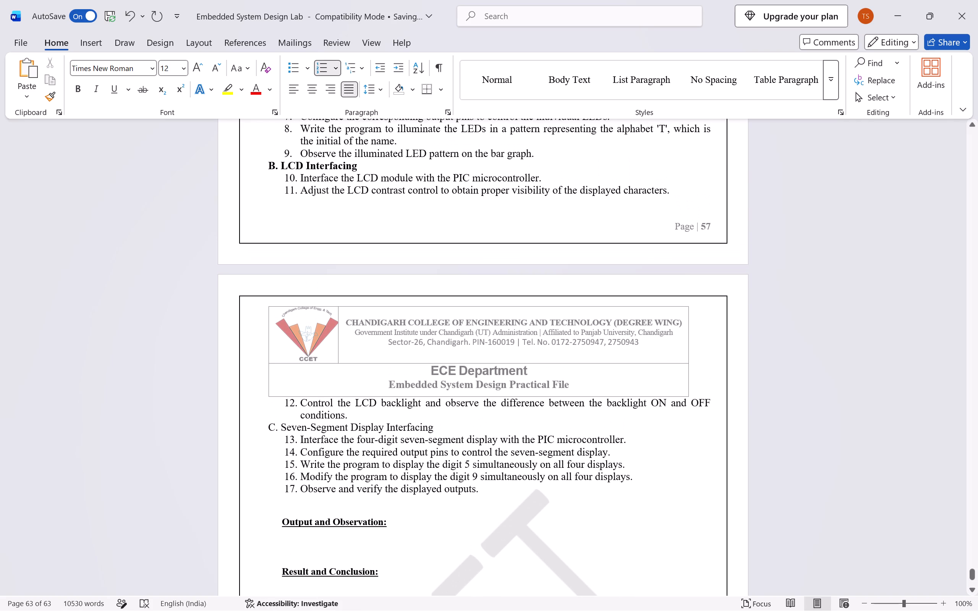
pyautogui.tripleClick(388, 424)
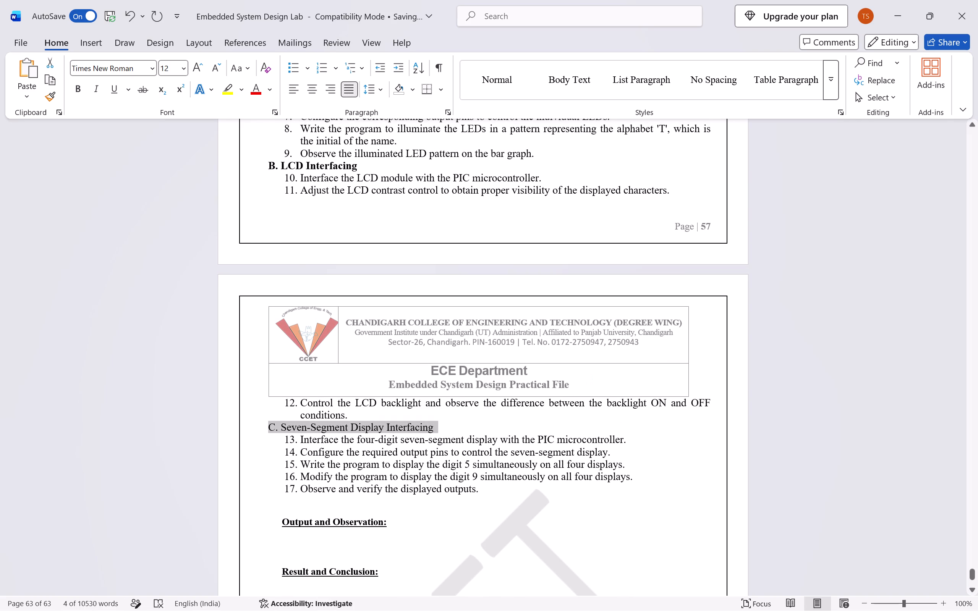
pyautogui.click(81, 86)
pyautogui.click(384, 217)
# Switch to Chrome, locate the downloaded ilovepdf_pages-to-jpg (4) archive in File Explorer and extract it to the suggested Downloads subfolder.
pyautogui.scroll(6, 384, 217)
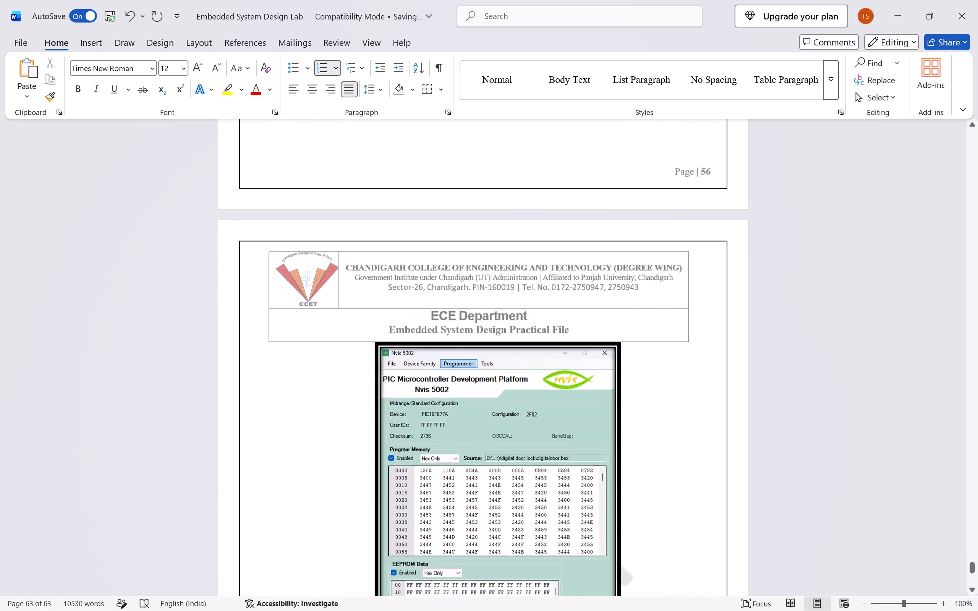
pyautogui.scroll(1, 384, 217)
pyautogui.click(569, 599)
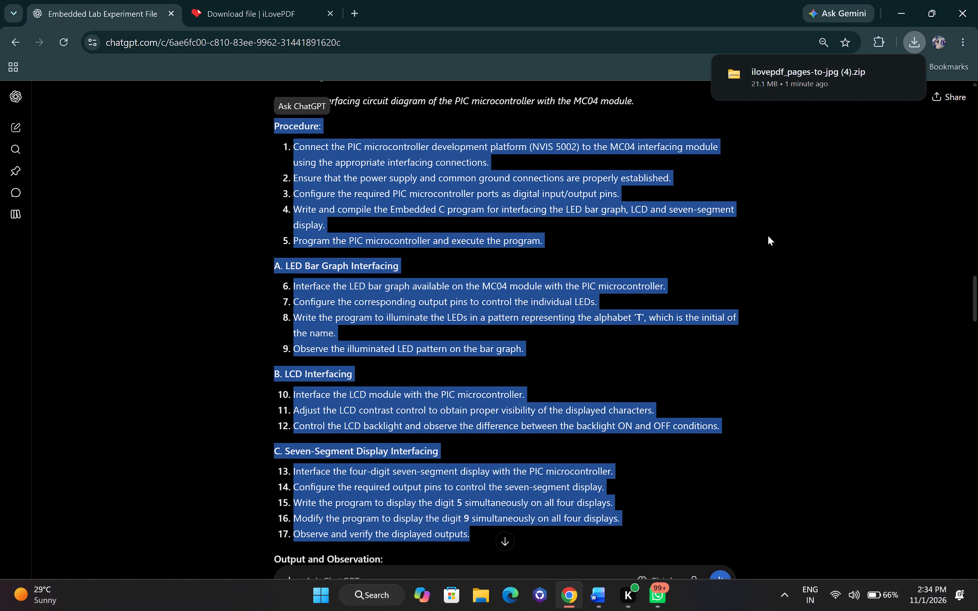
pyautogui.click(877, 74)
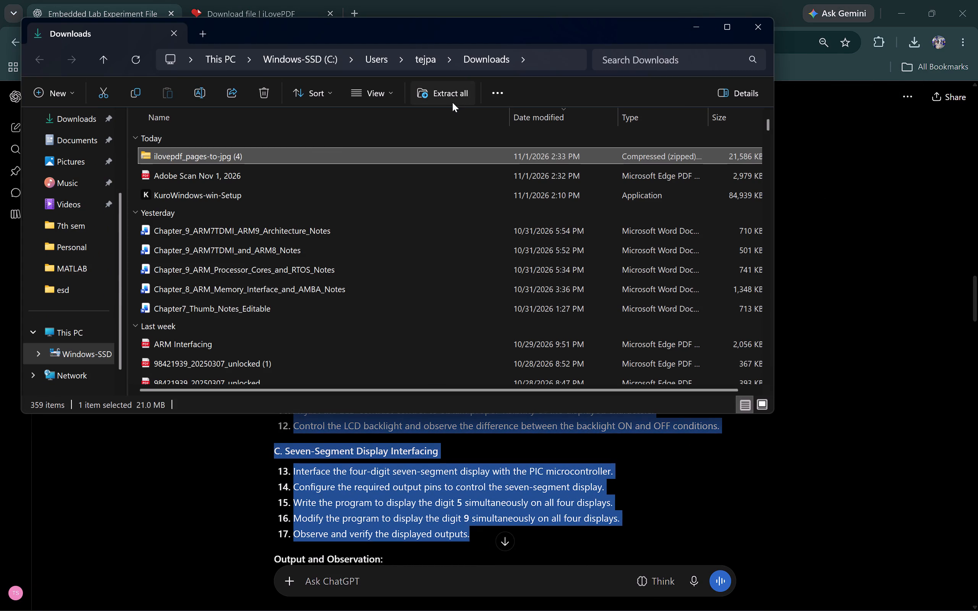
pyautogui.click(459, 96)
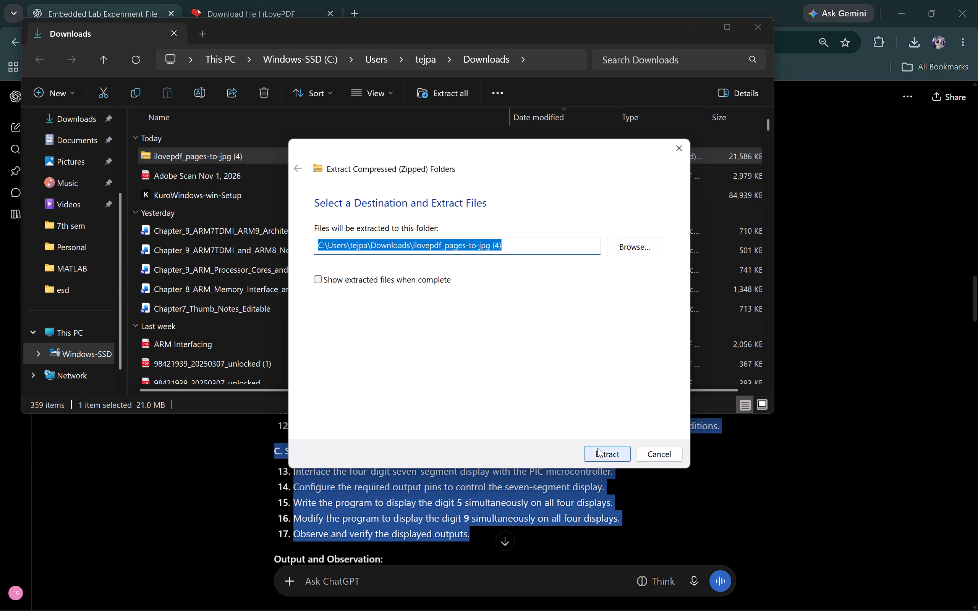
pyautogui.click(597, 448)
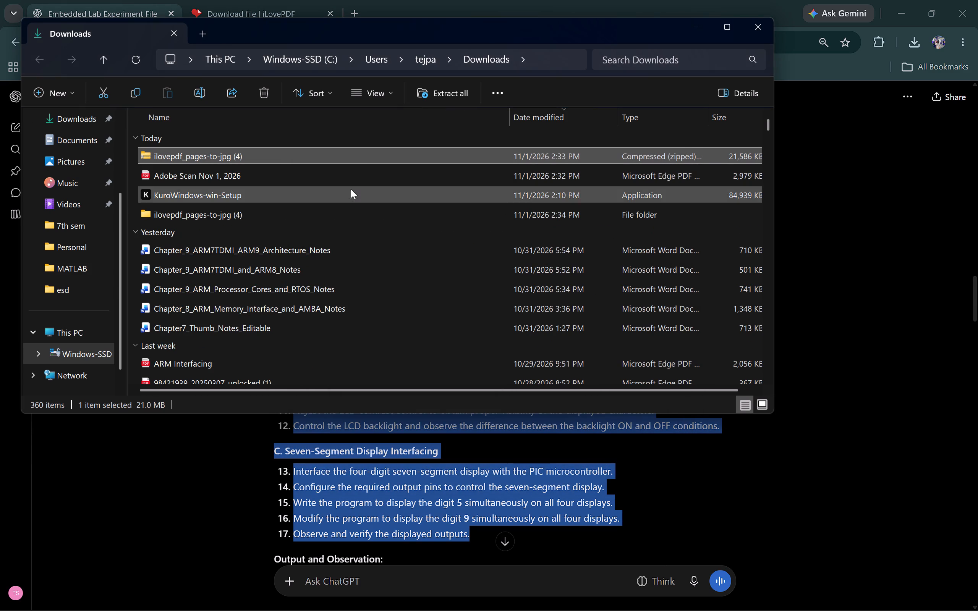
# Open the extracted ilovepdf_pages-to-jpg (4) folder and display its pictures as large icons.
pyautogui.doubleClick(340, 212)
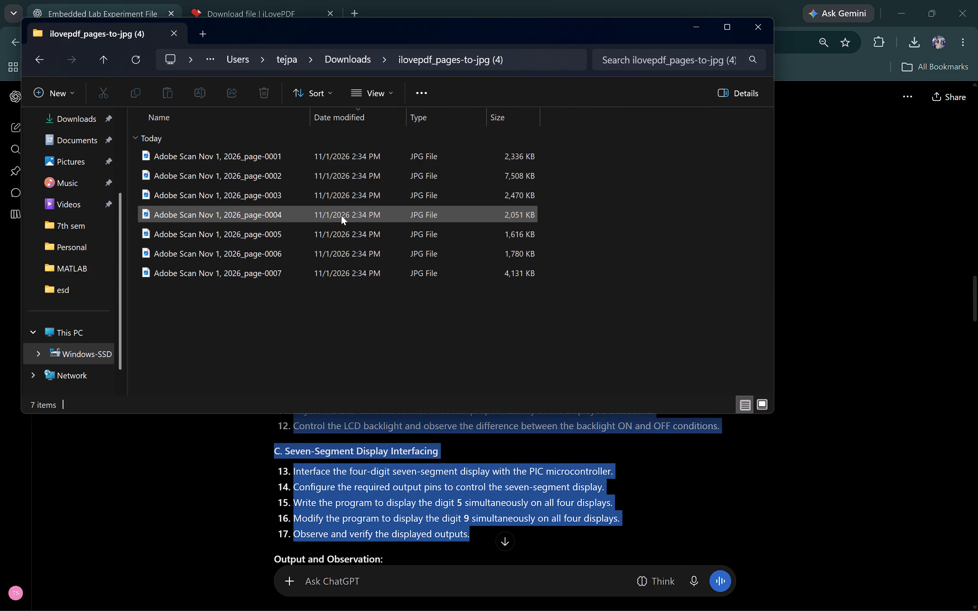
pyautogui.click(364, 88)
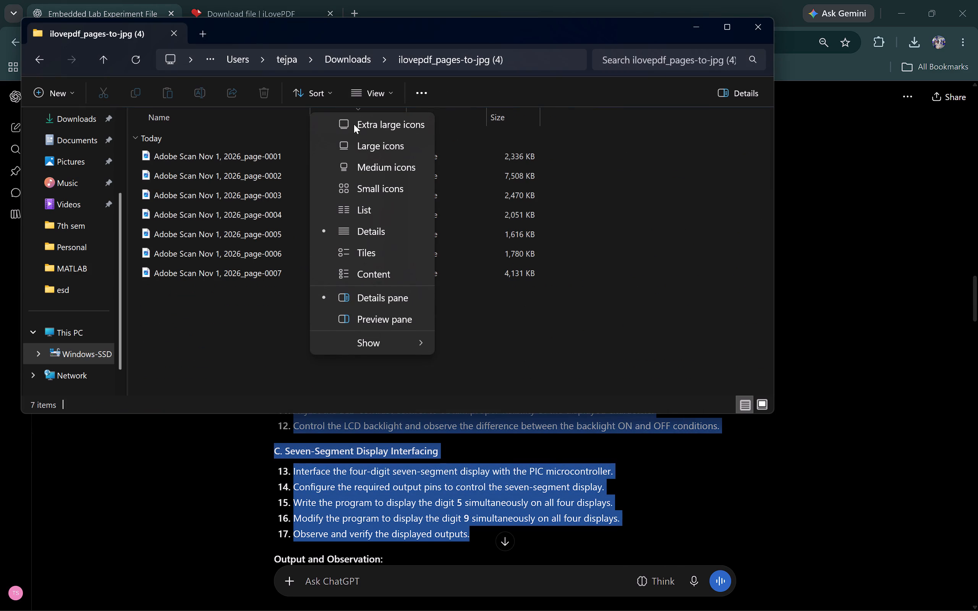
pyautogui.click(368, 149)
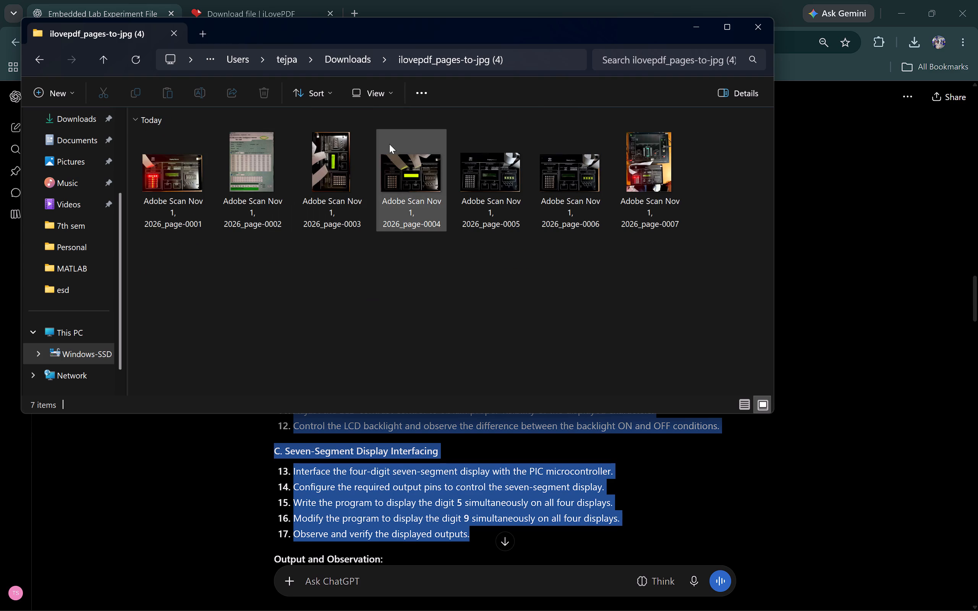
# Select the picture Adobe Scan Nov 1, 2026_page-0007 in the extracted folder.
pyautogui.click(647, 148)
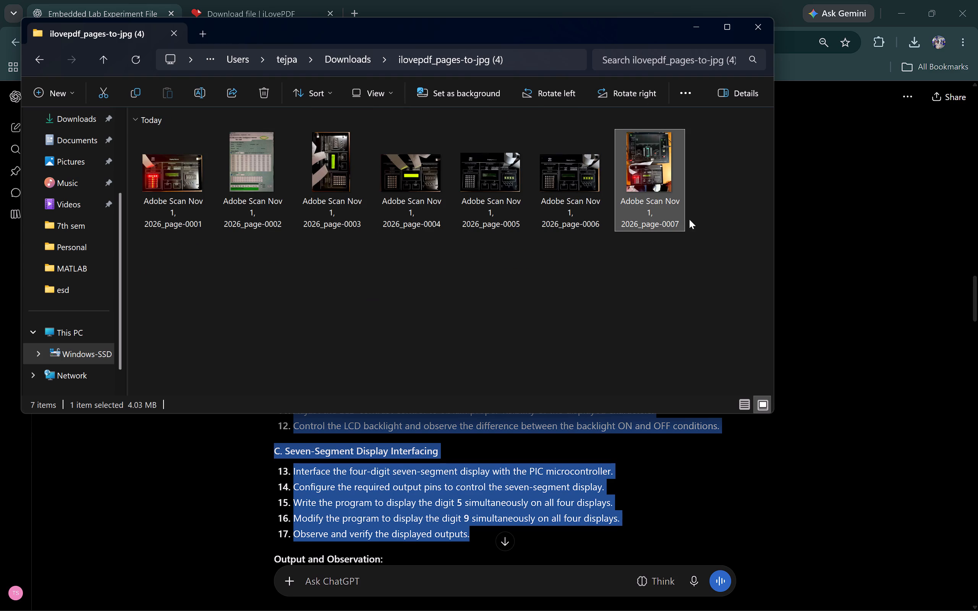
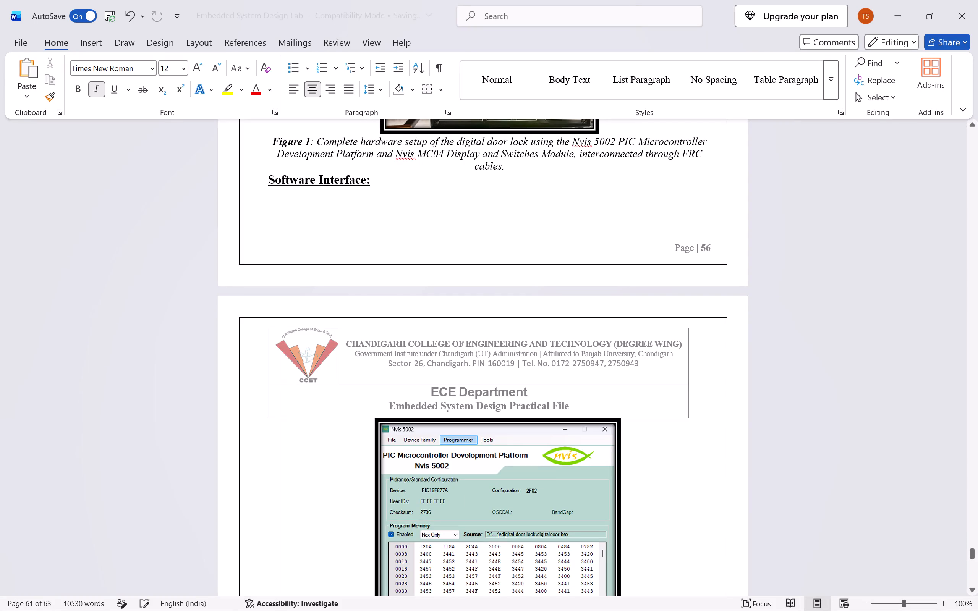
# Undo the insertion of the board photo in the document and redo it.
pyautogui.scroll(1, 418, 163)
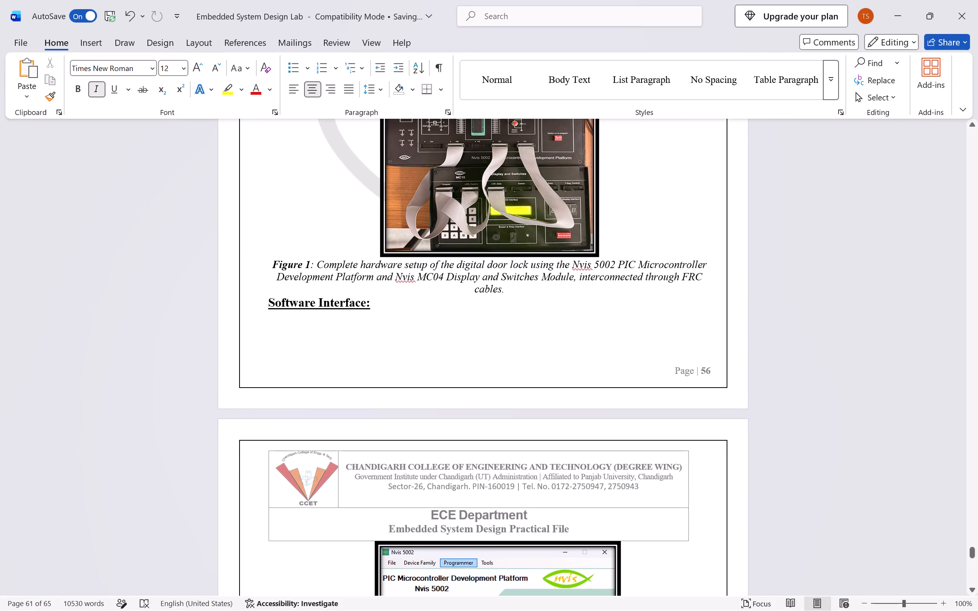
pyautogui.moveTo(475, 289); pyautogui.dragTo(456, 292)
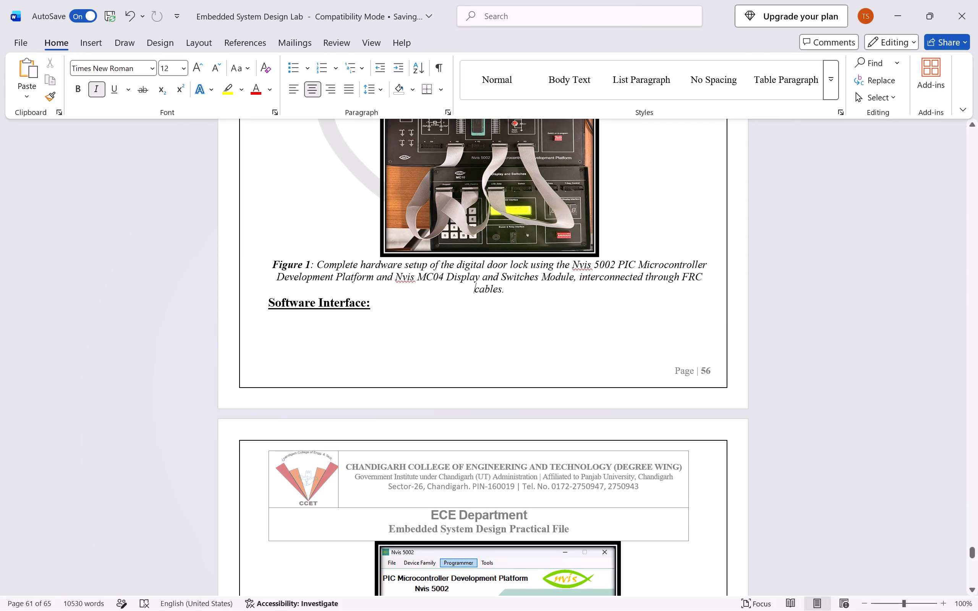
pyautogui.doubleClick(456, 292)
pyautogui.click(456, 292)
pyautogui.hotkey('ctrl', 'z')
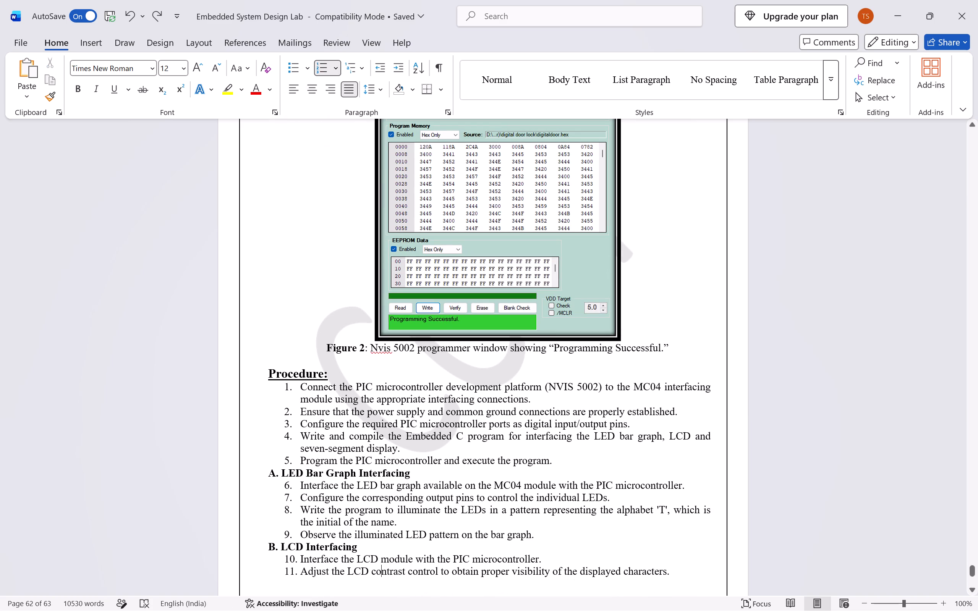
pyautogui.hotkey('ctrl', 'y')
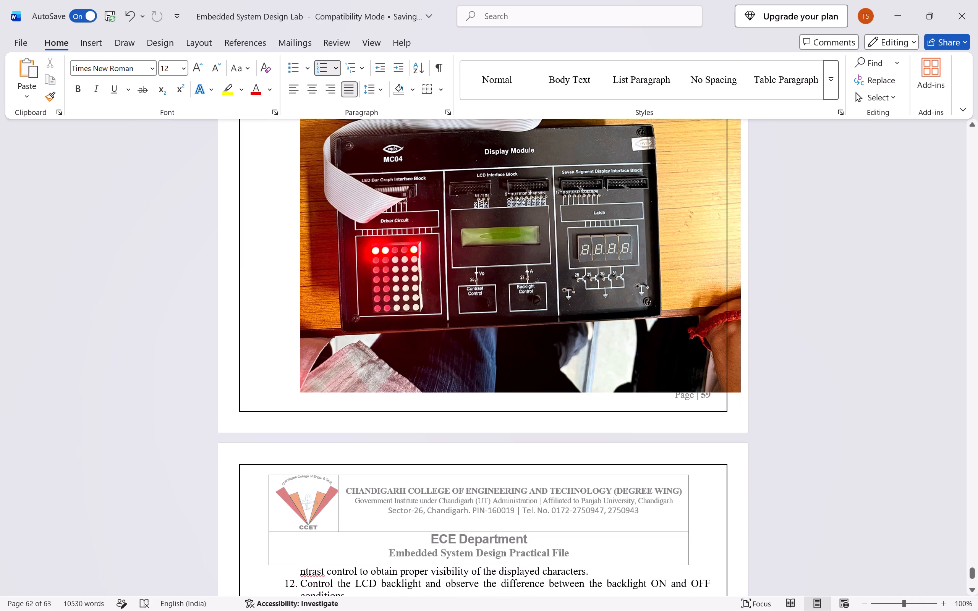
# Shrink the oversized board photo inserted in the LCD interfacing procedure to about 3.37 by 2.53 inches.
pyautogui.keyDown('ctrl'); pyautogui.scroll(-4, 456, 292); pyautogui.keyUp('ctrl')
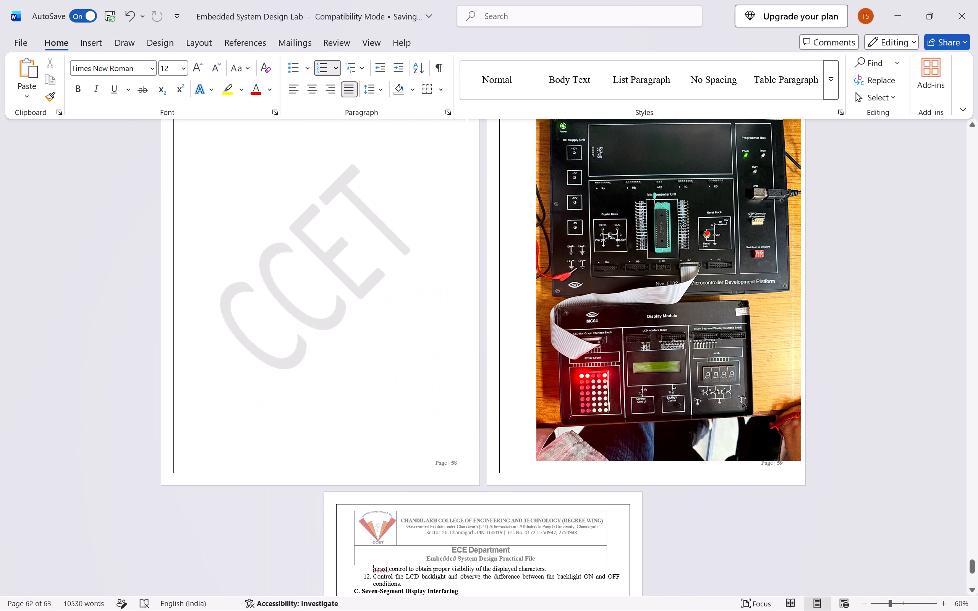
pyautogui.keyDown('ctrl'); pyautogui.scroll(-1, 456, 292); pyautogui.keyUp('ctrl')
pyautogui.click(614, 323)
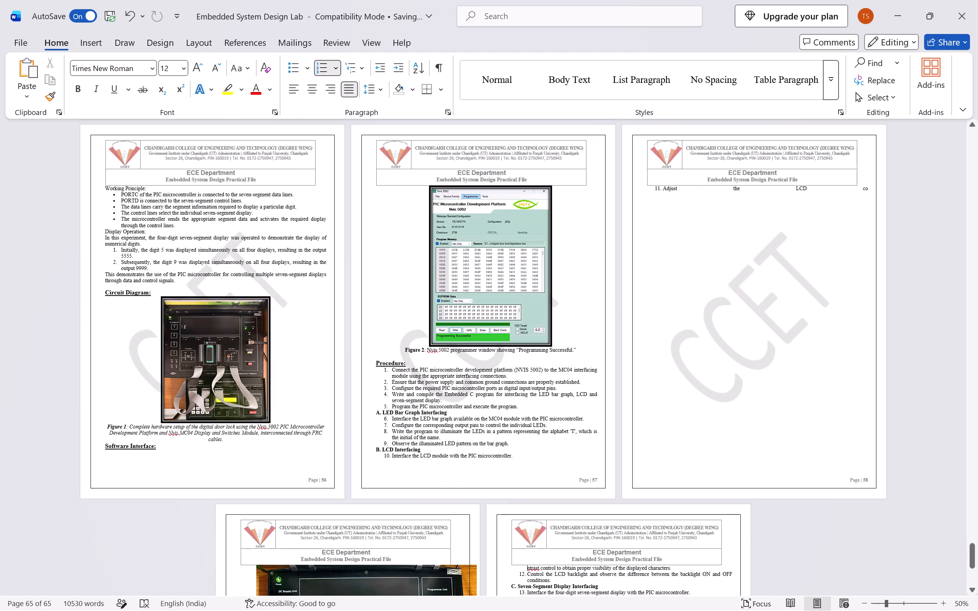
pyautogui.click(426, 571)
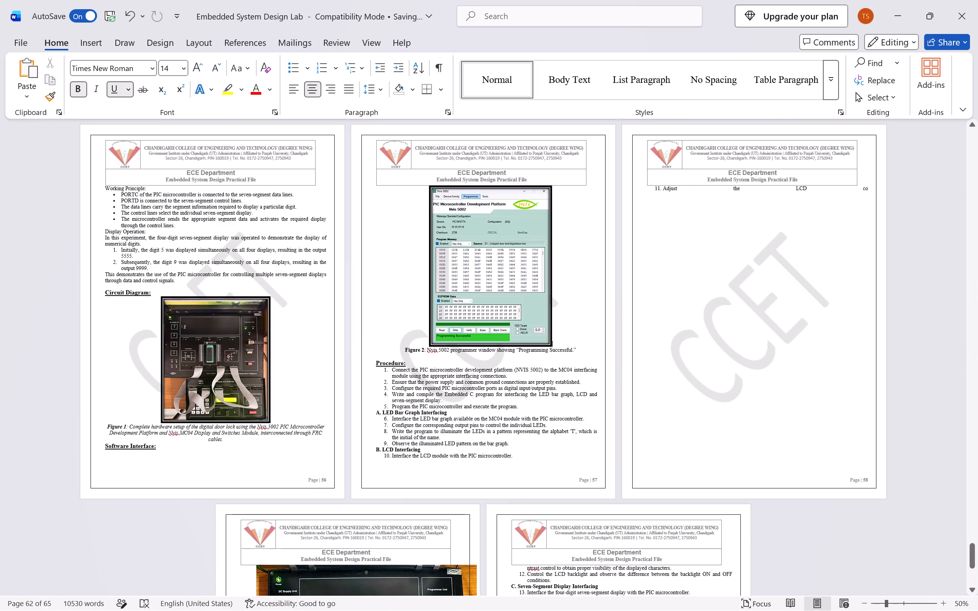
pyautogui.scroll(-5, 426, 571)
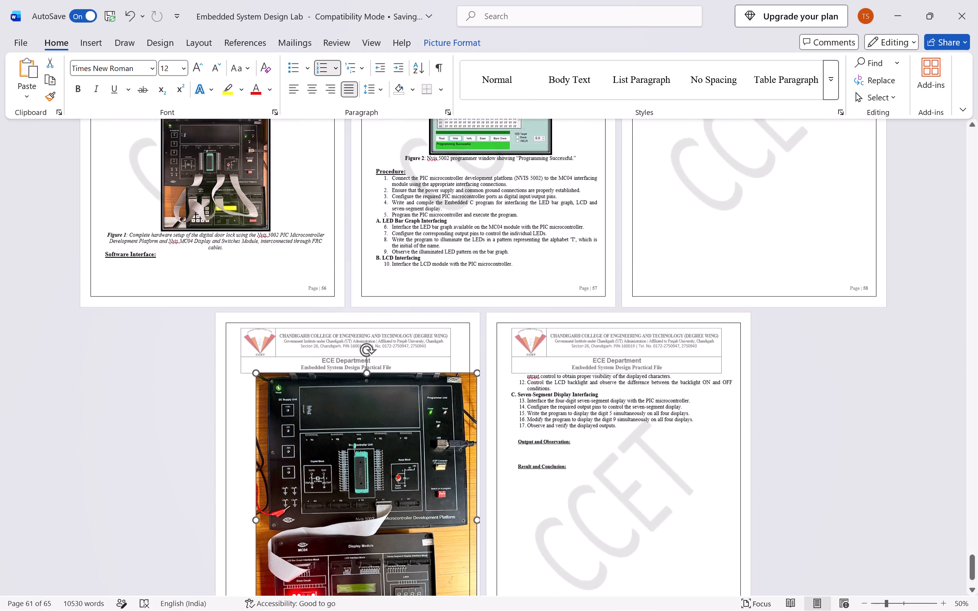
pyautogui.scroll(-2, 426, 556)
pyautogui.moveTo(475, 569); pyautogui.dragTo(398, 483)
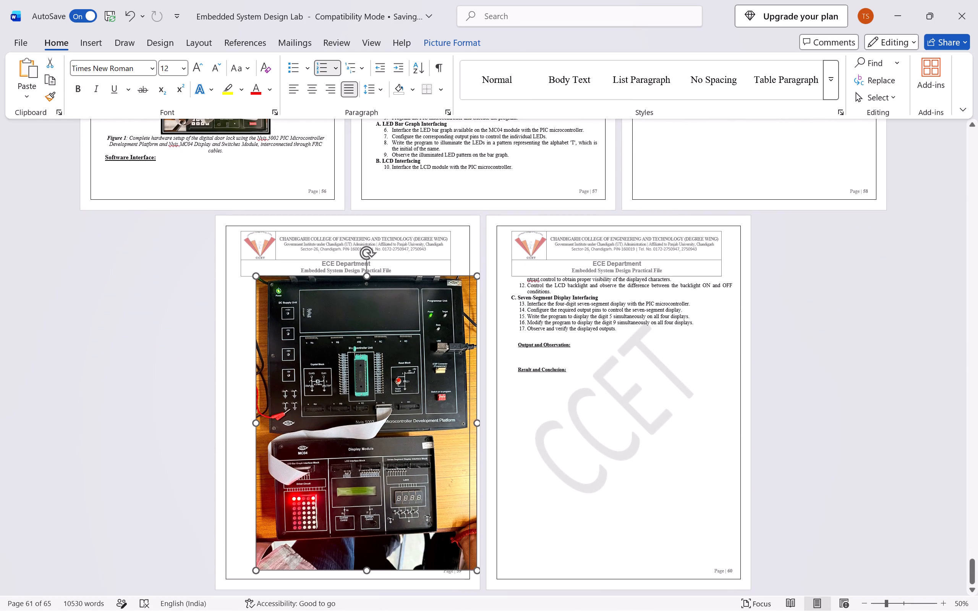
pyautogui.moveTo(398, 483); pyautogui.dragTo(336, 381)
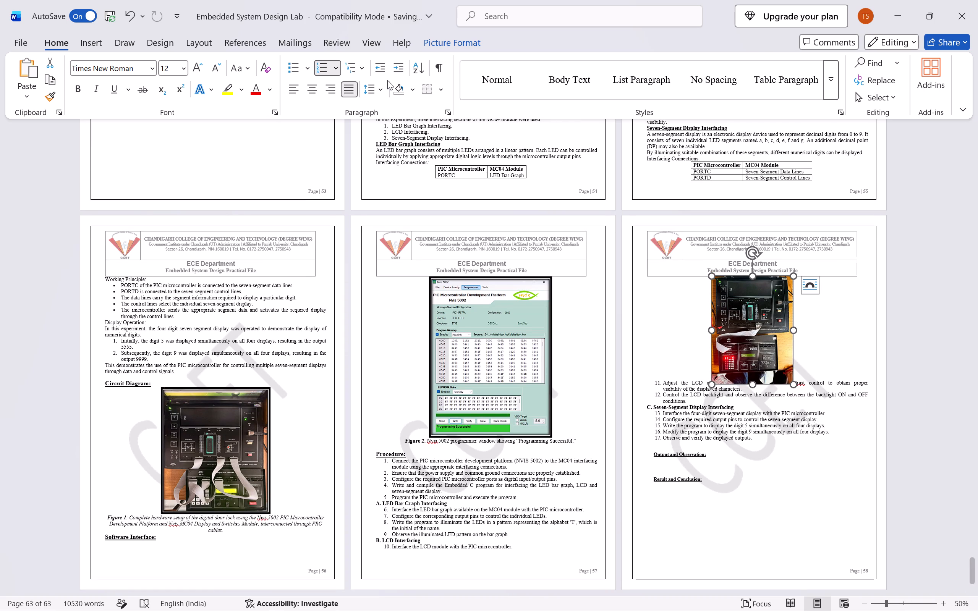
# Delete the old hardware setup picture under the Circuit Diagram heading.
pyautogui.click(238, 431)
pyautogui.press('Delete')
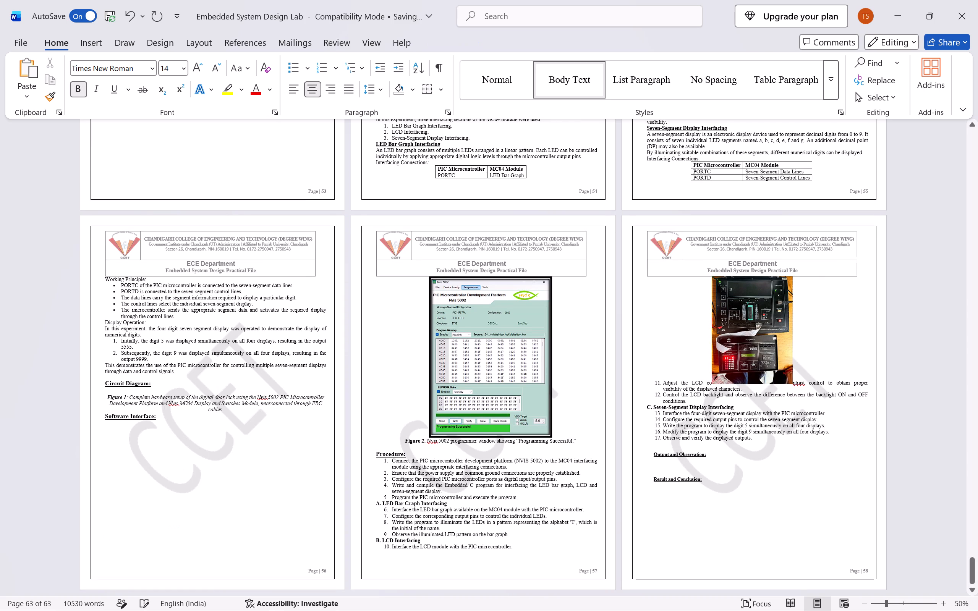
# Move the shrunken board photo from the procedure to the empty line under the Circuit Diagram heading, above the Figure 1 caption.
pyautogui.moveTo(725, 322); pyautogui.dragTo(293, 380)
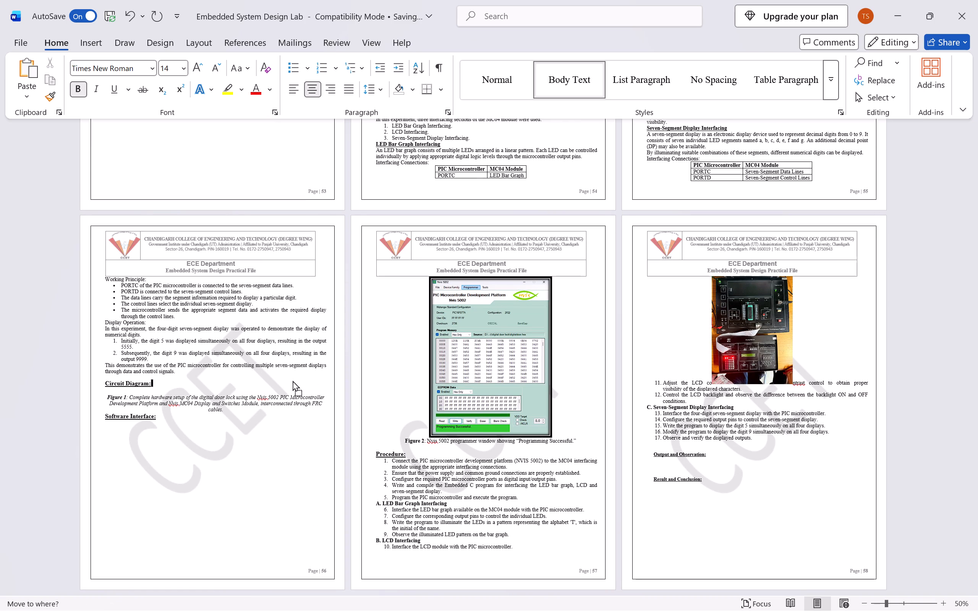
pyautogui.moveTo(293, 380); pyautogui.dragTo(209, 388)
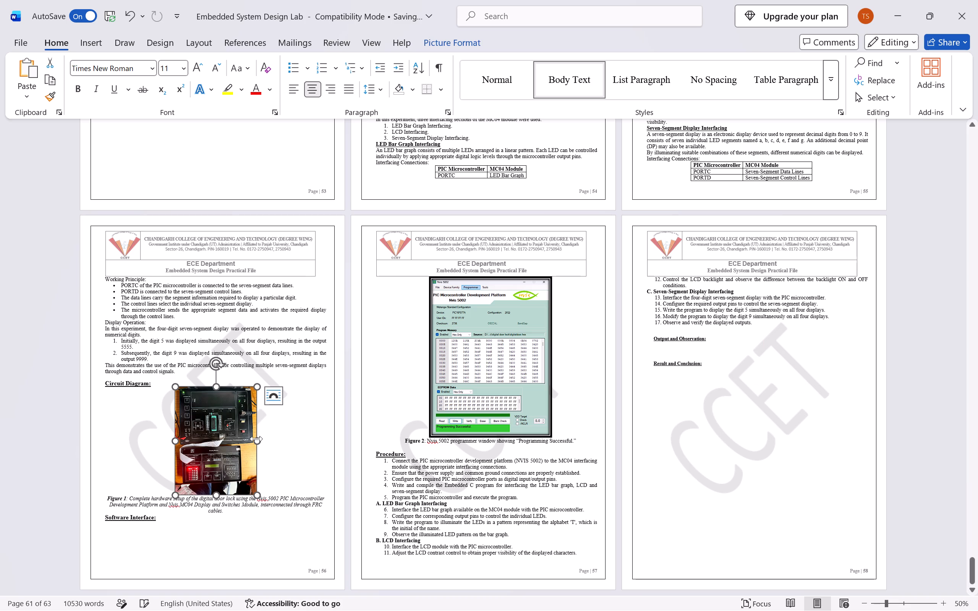
# Apply the black double-frame picture style to the board photo under Circuit Diagram.
pyautogui.click(238, 451)
pyautogui.click(478, 42)
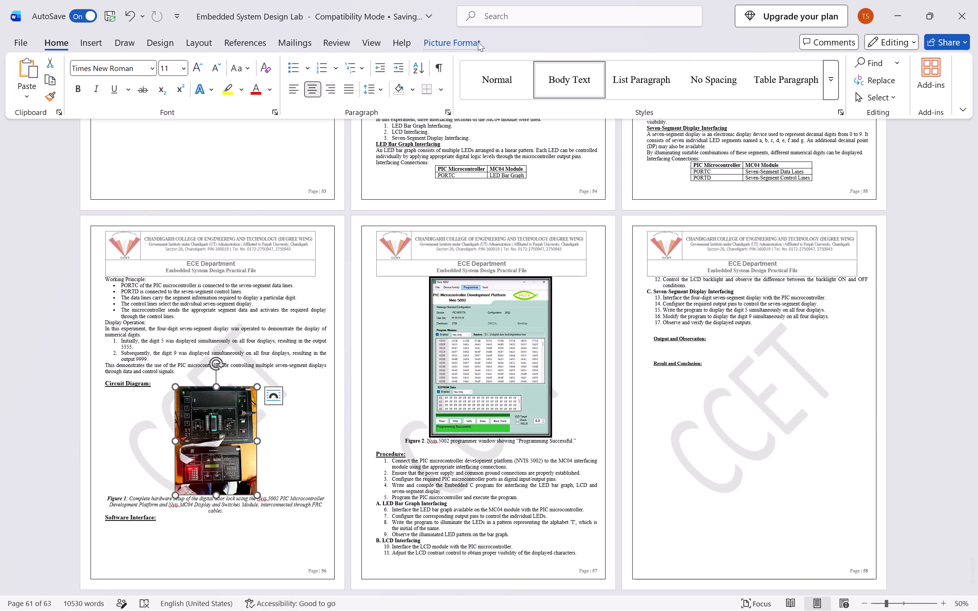
pyautogui.click(508, 69)
pyautogui.click(374, 118)
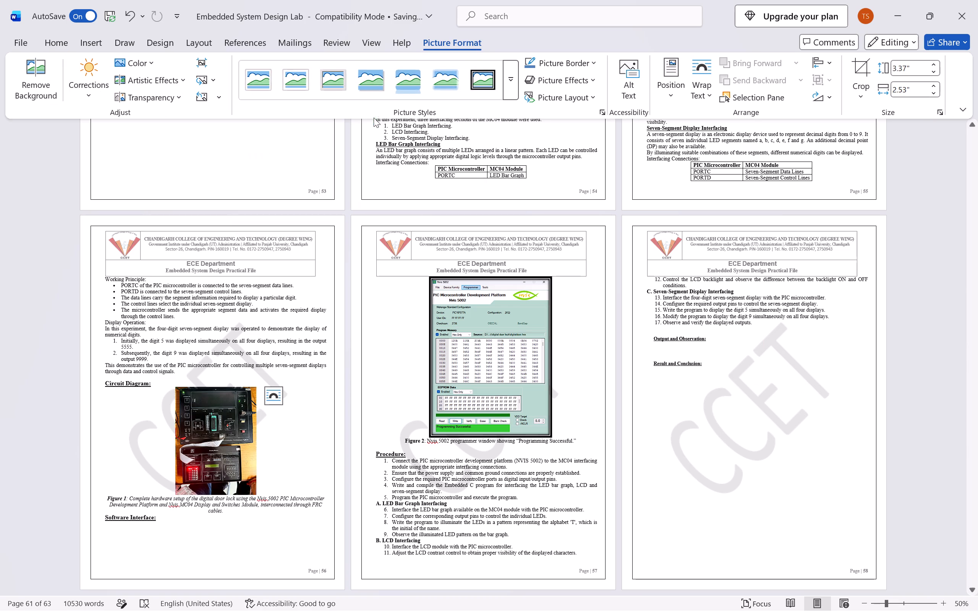
# Crop the bottom of the circuit diagram photo to a height of about 3 inches and trim its side edge slightly.
pyautogui.rightClick(243, 474)
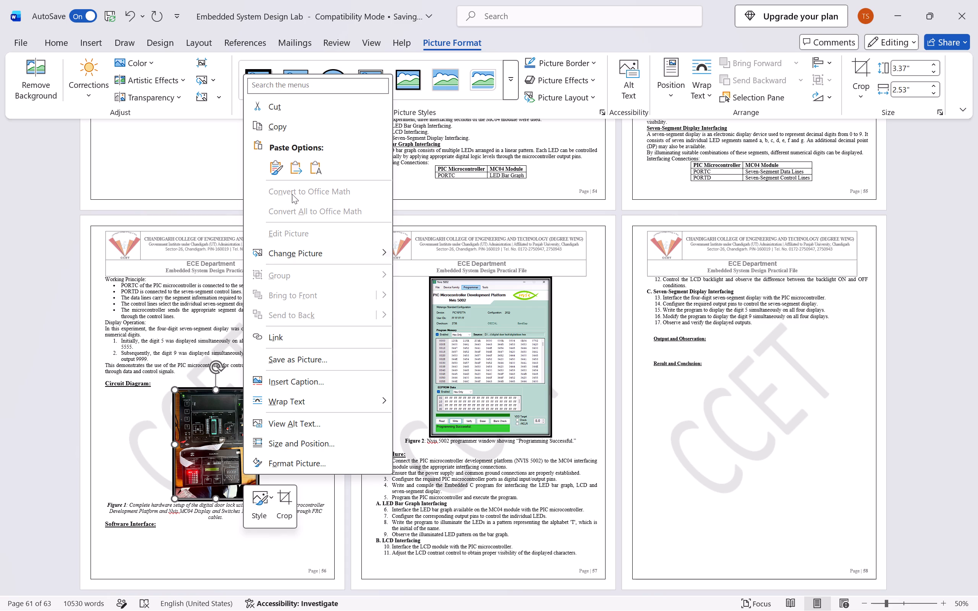
pyautogui.click(286, 498)
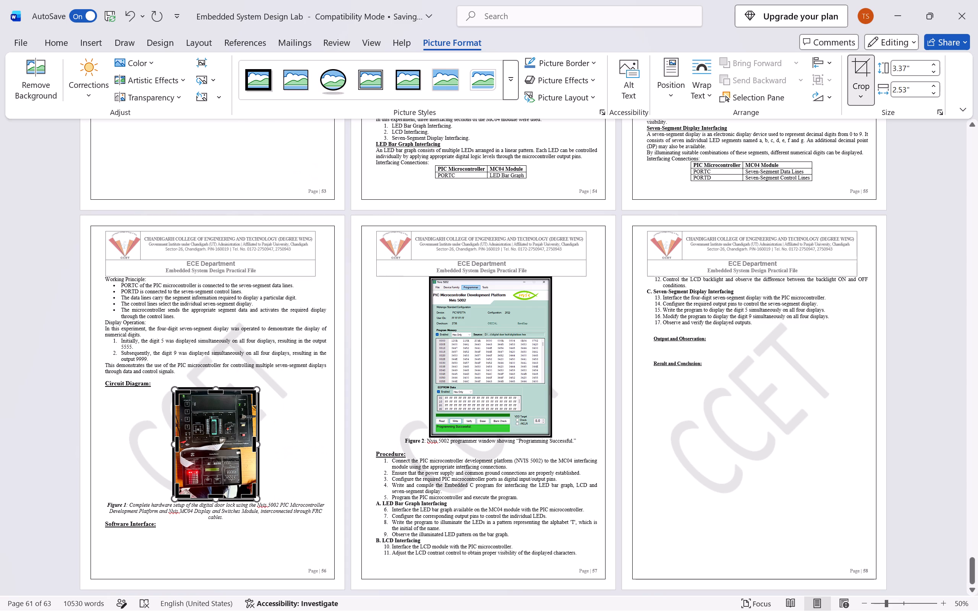
pyautogui.moveTo(220, 497); pyautogui.dragTo(220, 487)
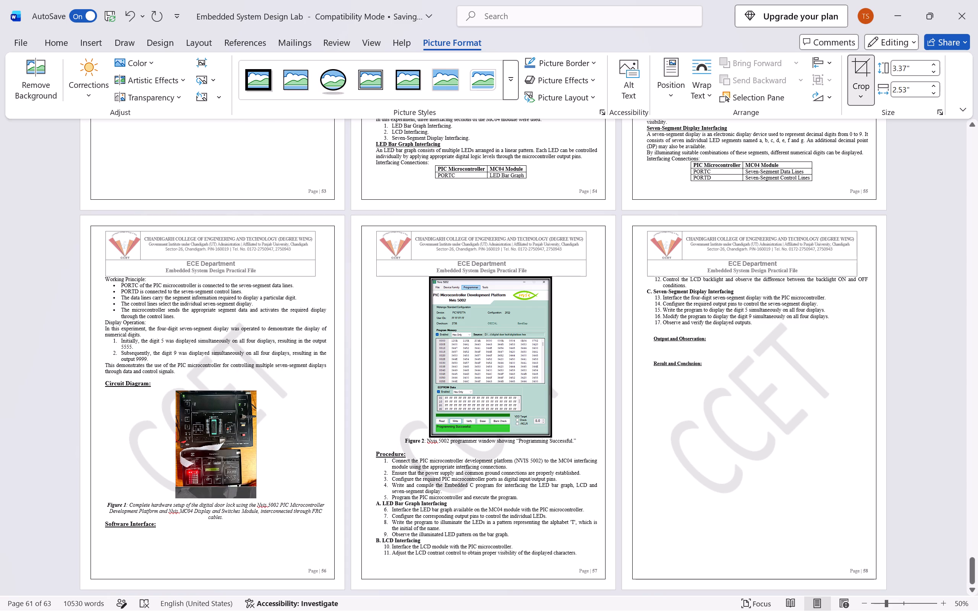
pyautogui.moveTo(220, 487); pyautogui.dragTo(220, 486)
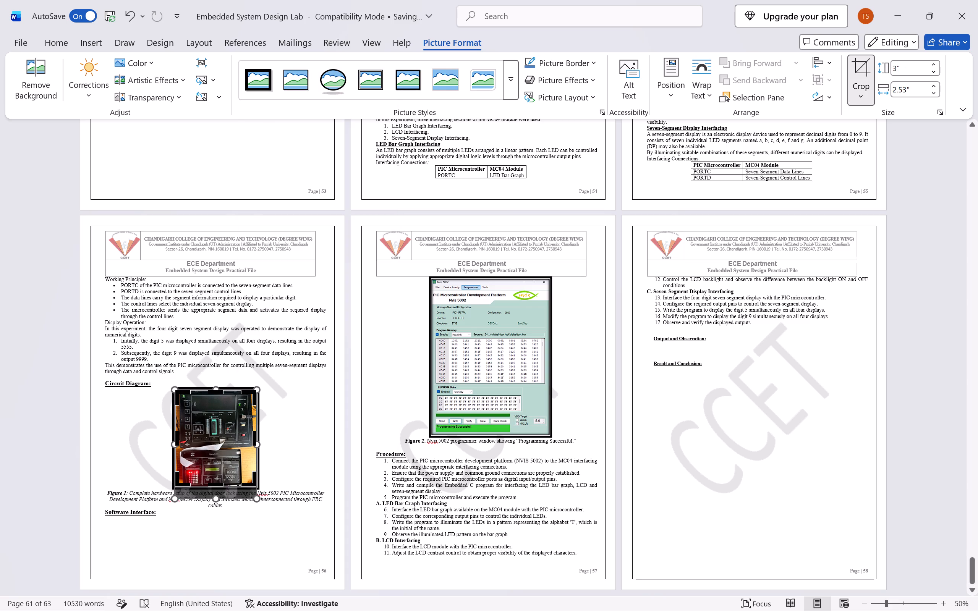
pyautogui.click(253, 434)
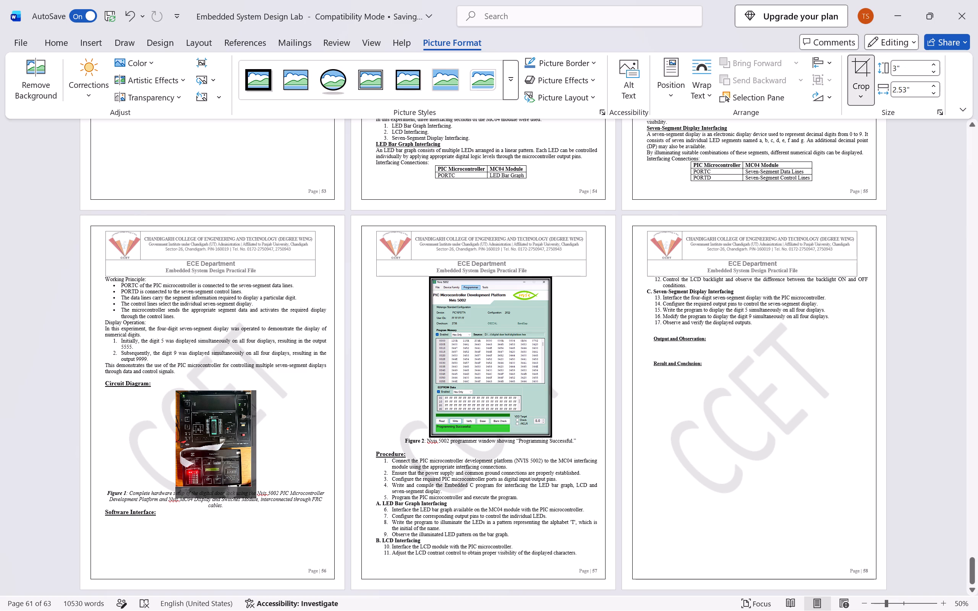
pyautogui.click(276, 440)
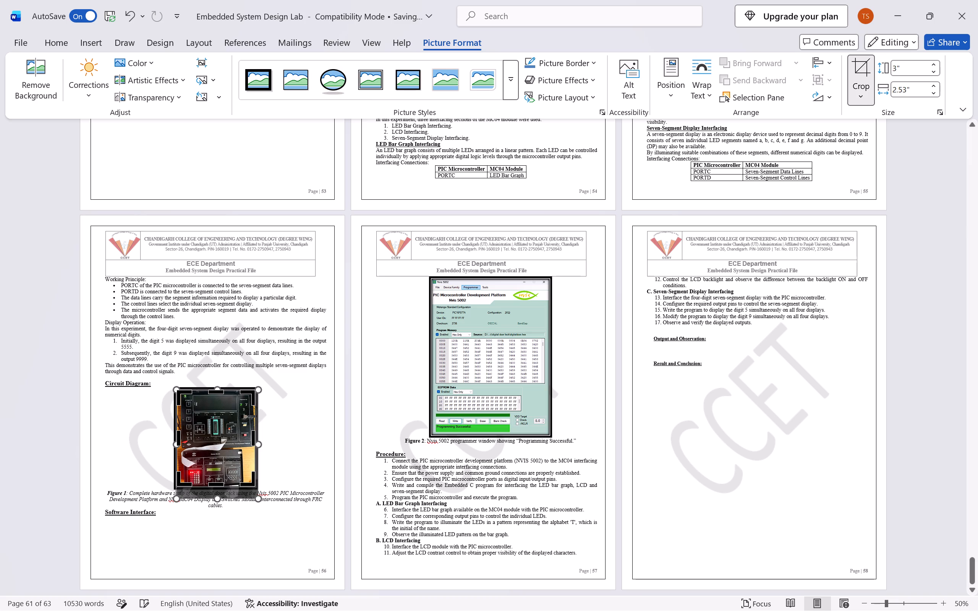
pyautogui.click(230, 455)
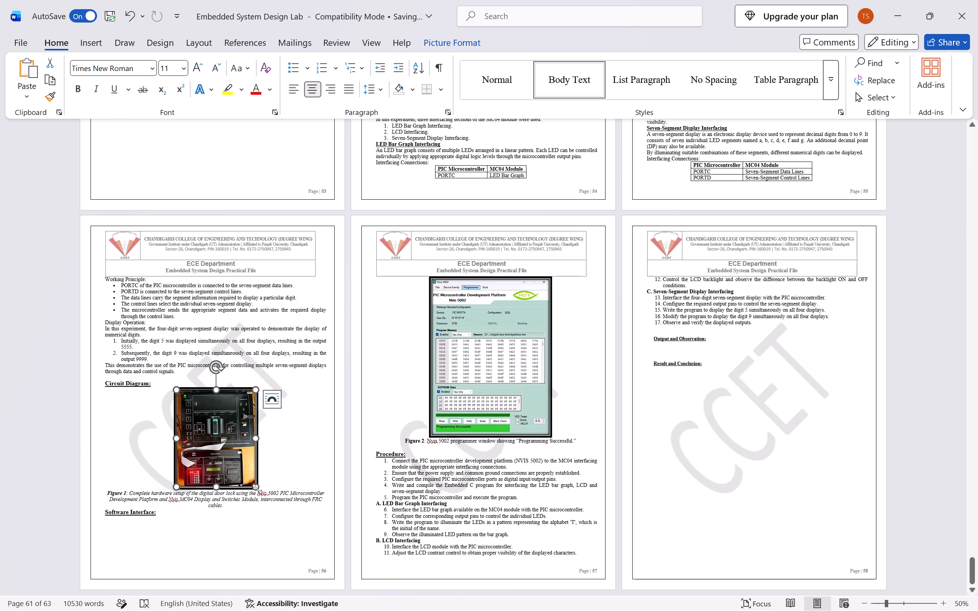
# Enlarge the circuit diagram photo as far as its complete Figure 1 caption still fits on page 56.
pyautogui.moveTo(257, 489); pyautogui.dragTo(309, 524)
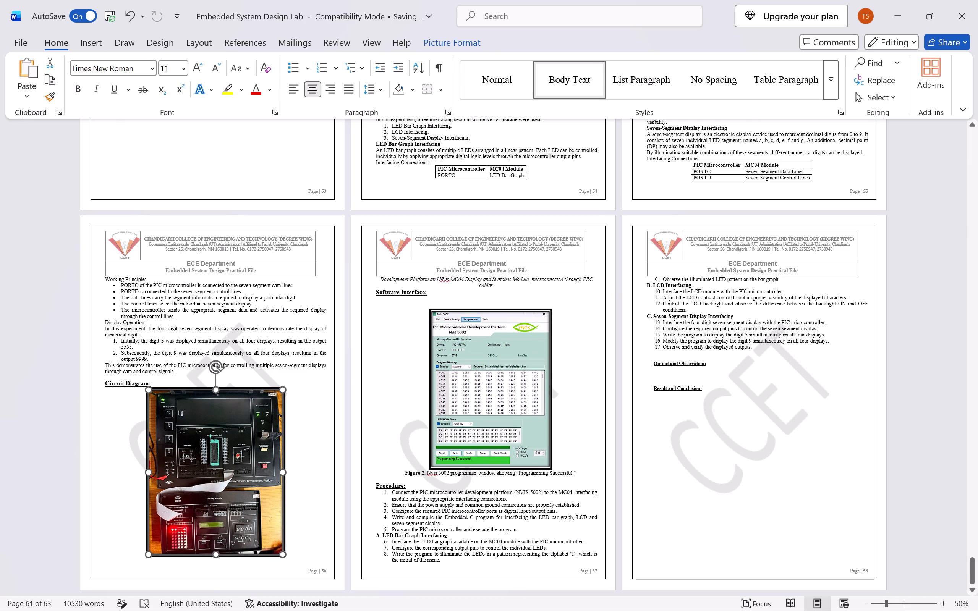
pyautogui.moveTo(309, 524); pyautogui.dragTo(293, 520)
pyautogui.rightClick(293, 520)
pyautogui.click(273, 524)
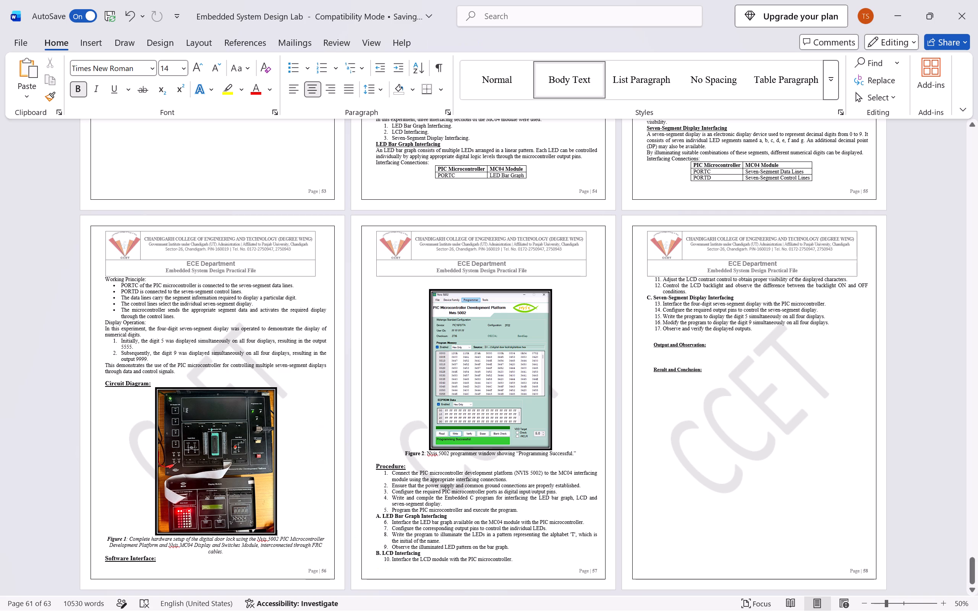
pyautogui.click(255, 508)
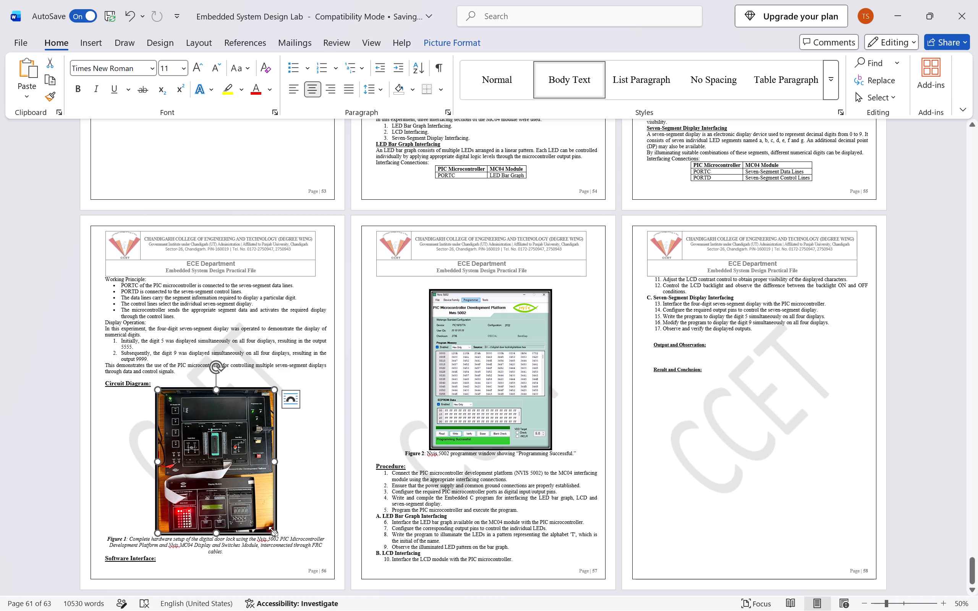
pyautogui.moveTo(273, 531); pyautogui.dragTo(276, 533)
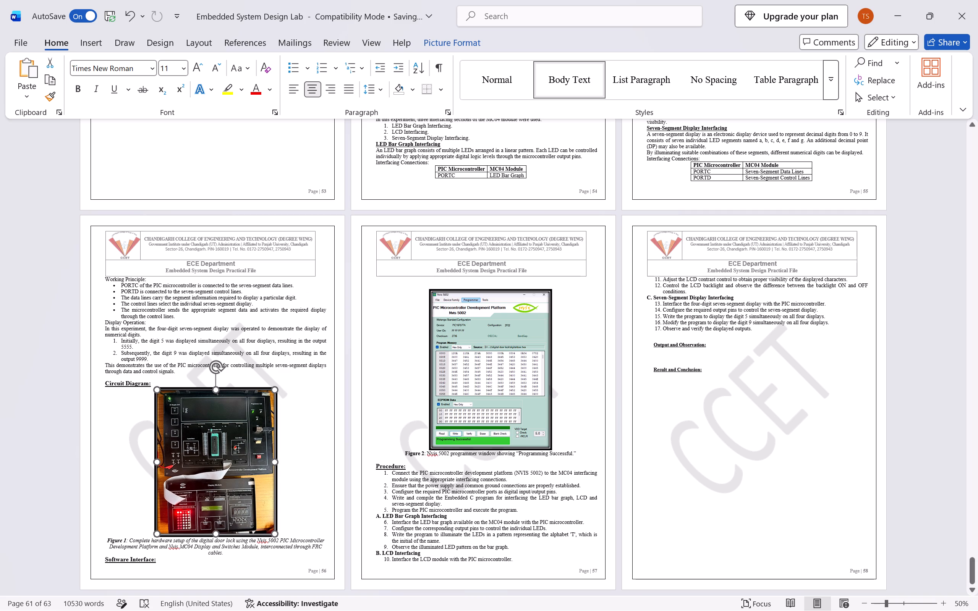
pyautogui.moveTo(276, 533); pyautogui.dragTo(283, 548)
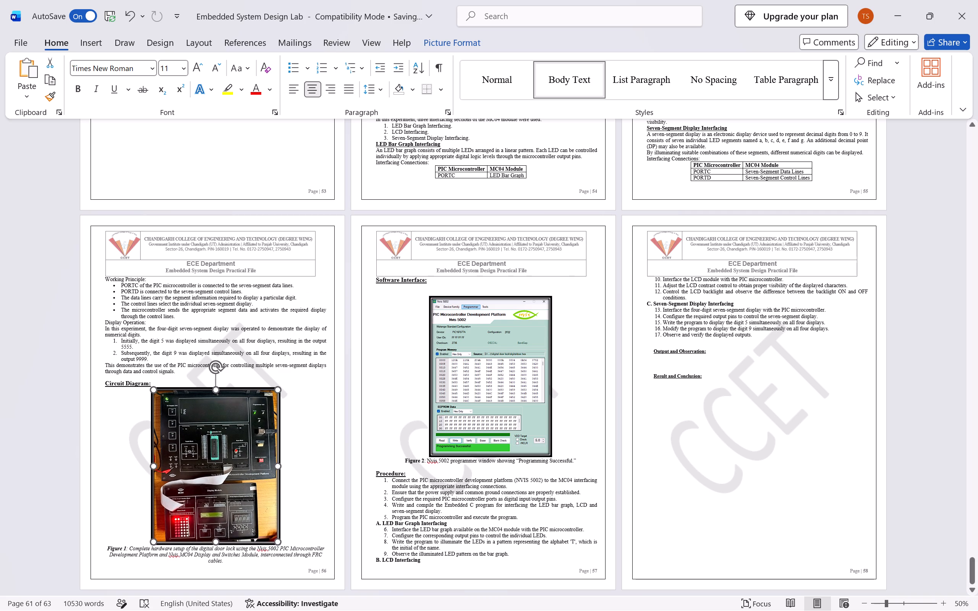
pyautogui.moveTo(283, 548); pyautogui.dragTo(255, 549)
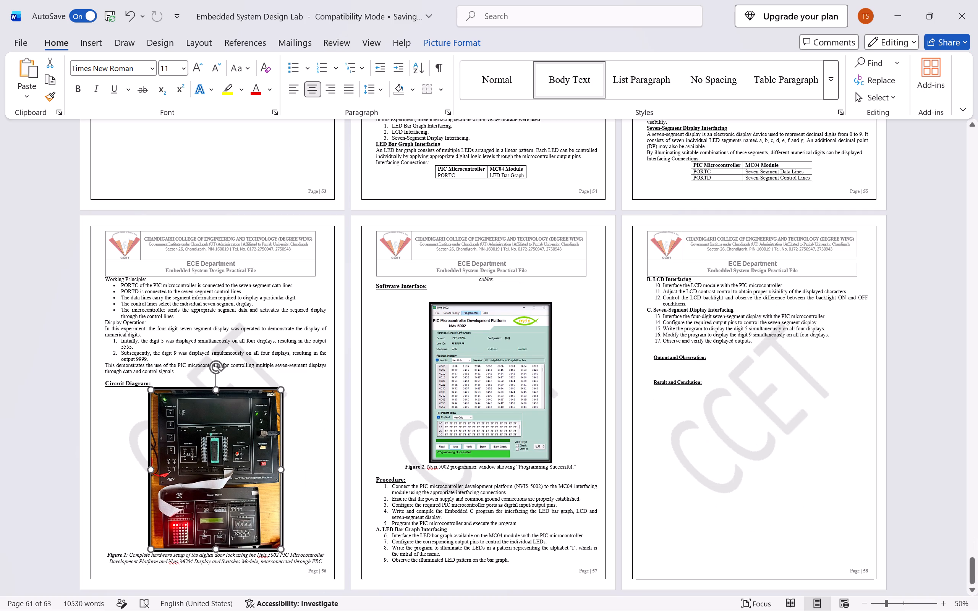
pyautogui.moveTo(255, 549); pyautogui.dragTo(253, 546)
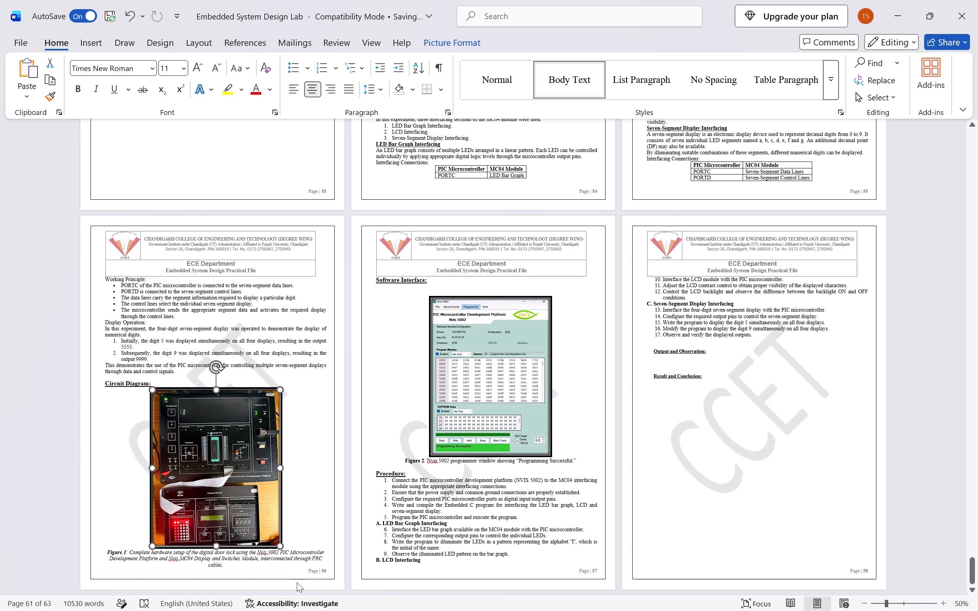
pyautogui.click(297, 582)
# Remove the blank line between the Software Interface heading and the Nvis 5002 programmer picture.
pyautogui.keyDown('ctrl'); pyautogui.scroll(5, 304, 430); pyautogui.keyUp('ctrl')
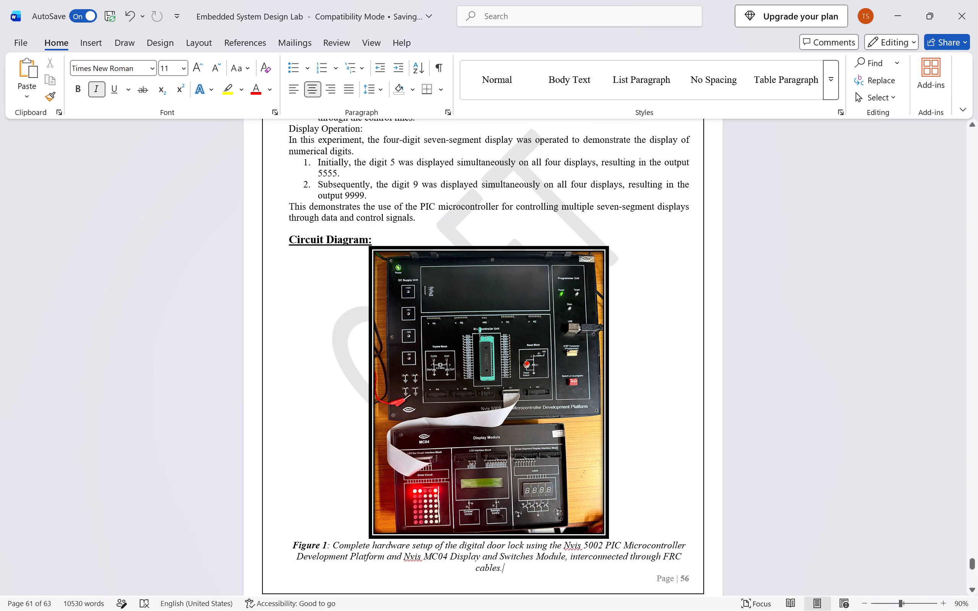
pyautogui.scroll(-1, 304, 430)
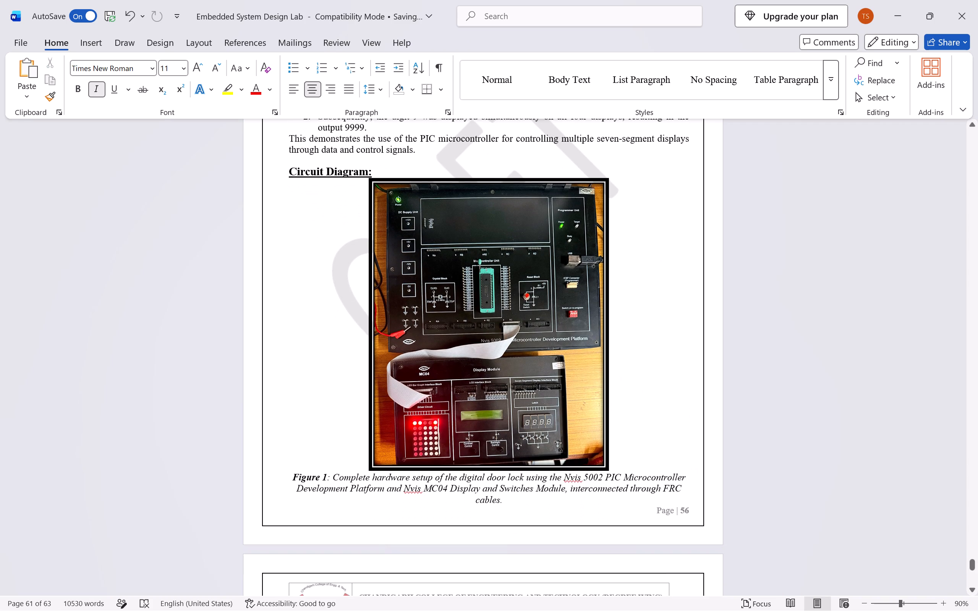
pyautogui.scroll(-2, 323, 231)
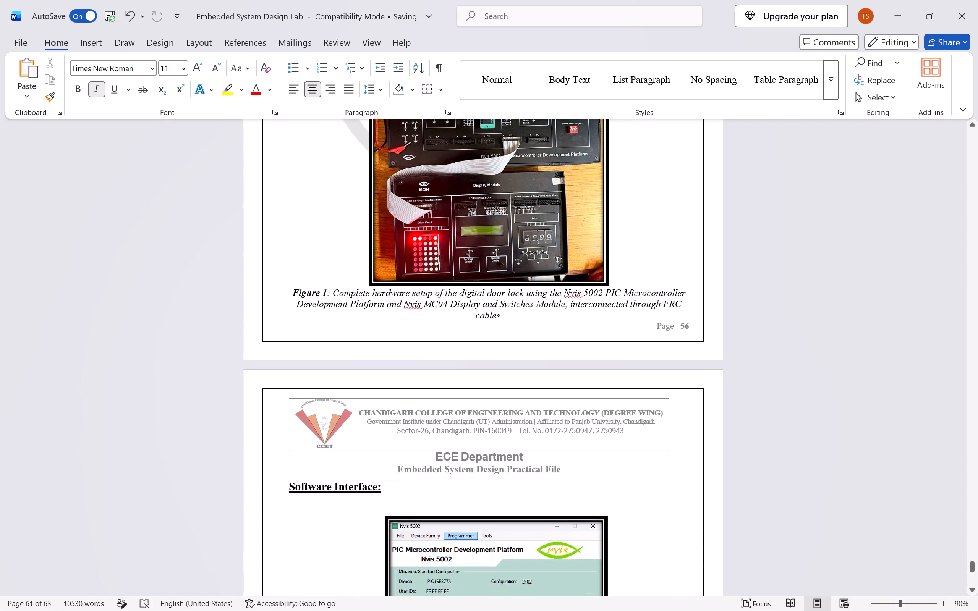
pyautogui.scroll(-3, 323, 231)
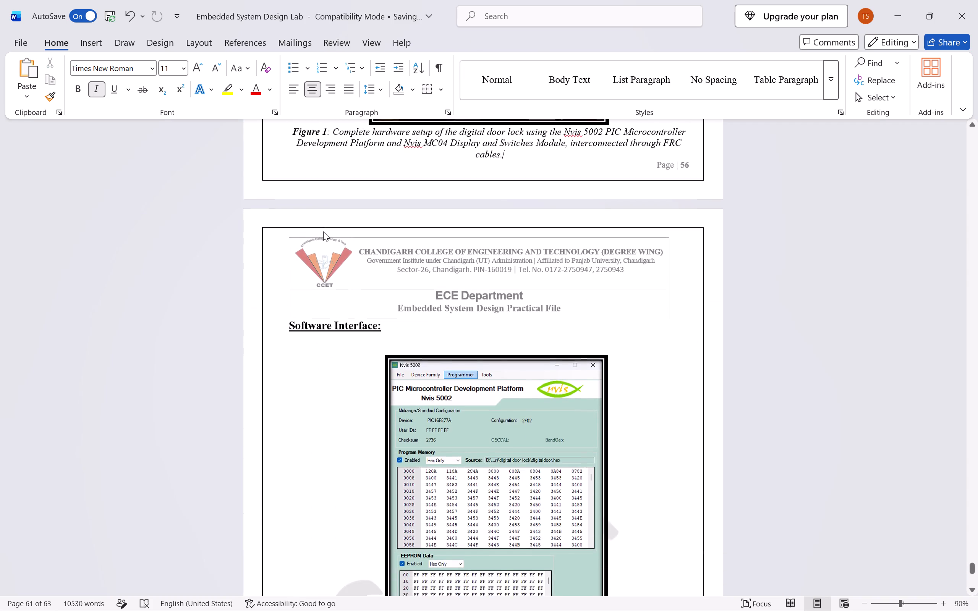
pyautogui.scroll(-1, 323, 231)
pyautogui.click(385, 244)
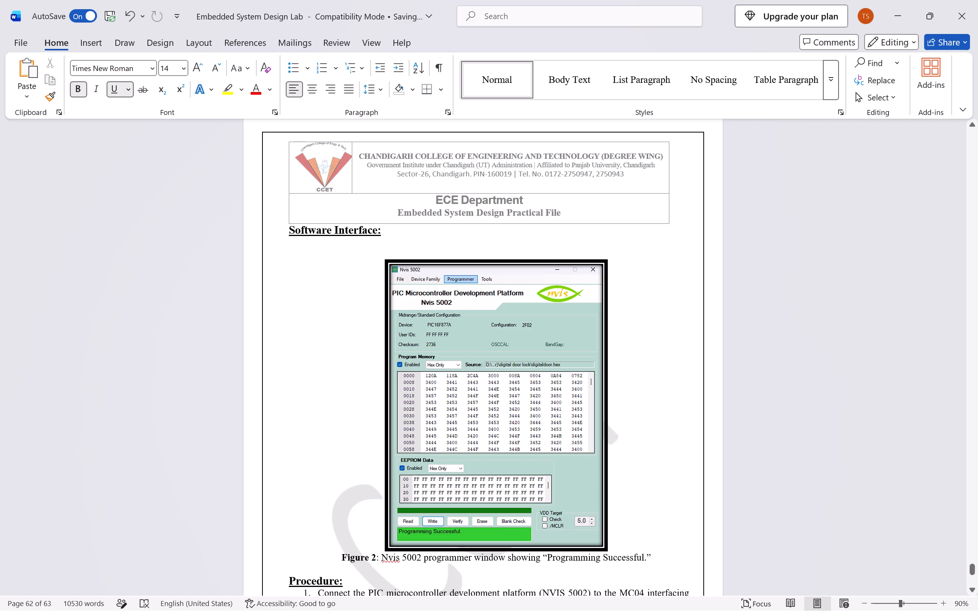
pyautogui.press('BackSpace')
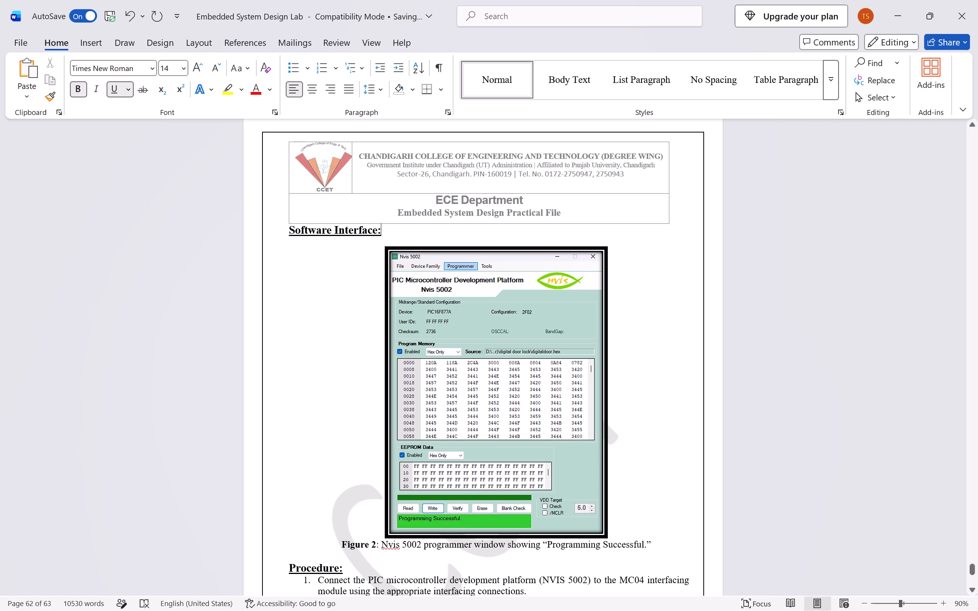
# Review the Experiment-12 pages from the Figure 1 caption through the Procedure to the Result and Conclusion heading.
pyautogui.scroll(2, 453, 506)
pyautogui.scroll(-1, 453, 506)
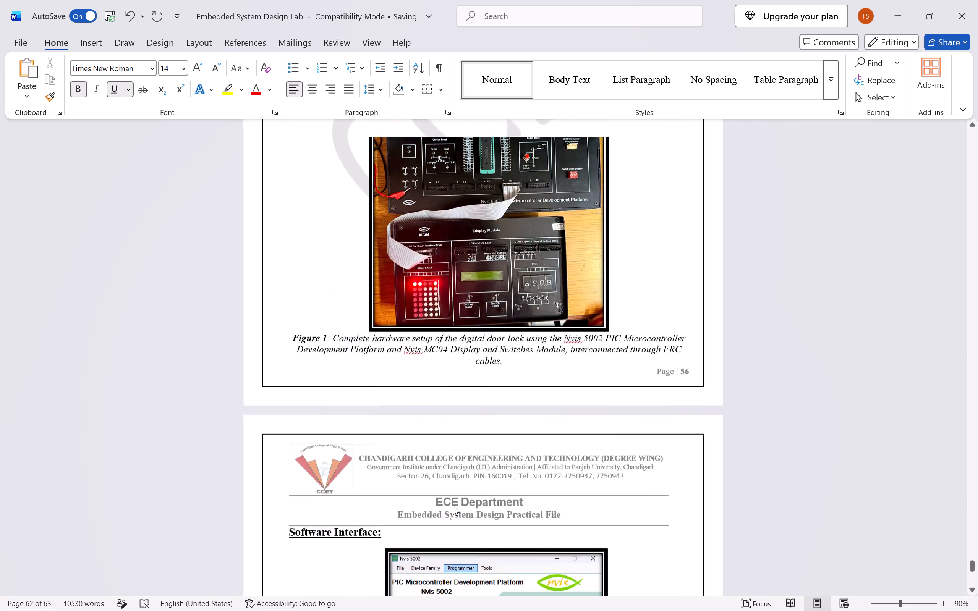
pyautogui.scroll(-2, 453, 506)
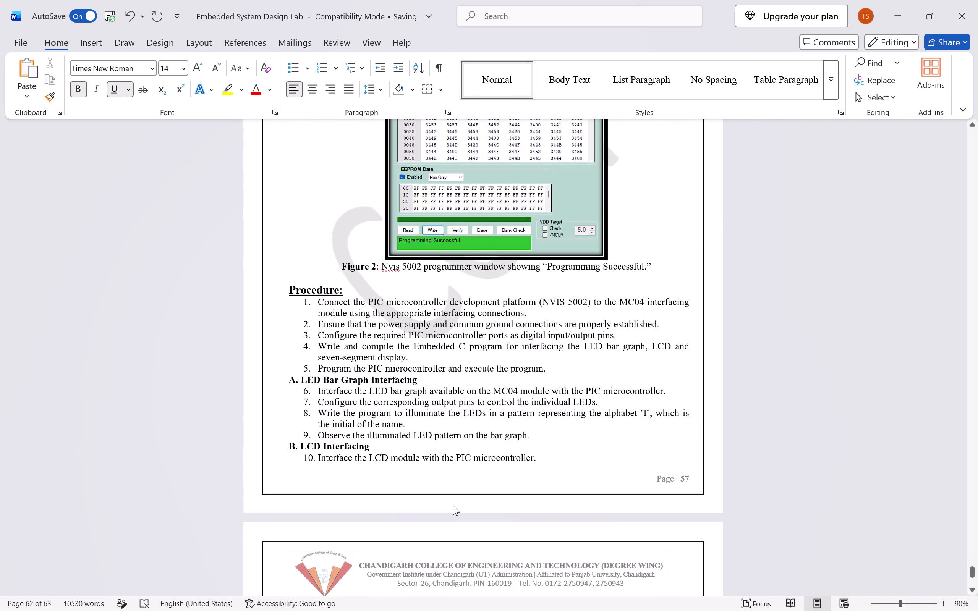
pyautogui.scroll(-2, 453, 506)
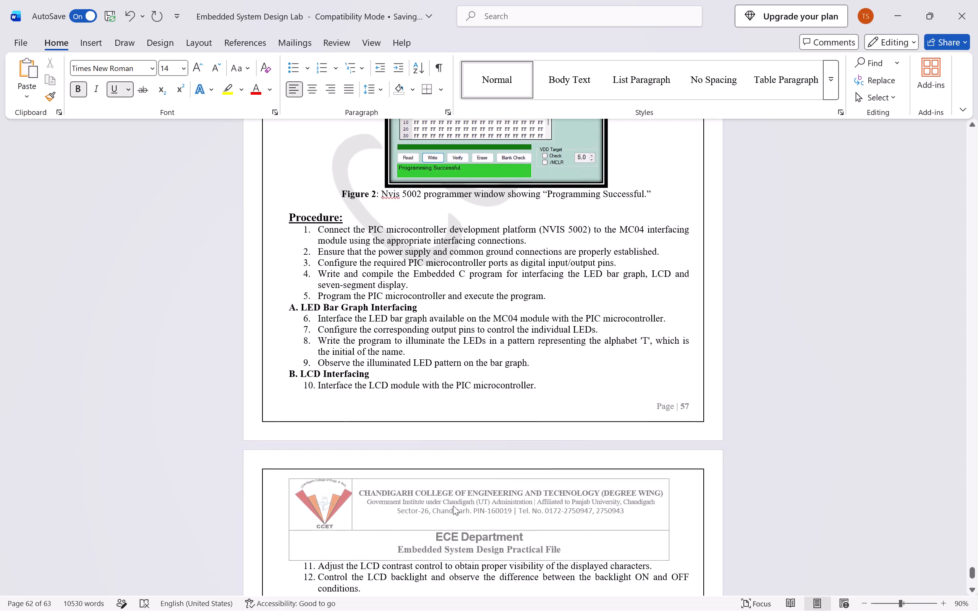
pyautogui.scroll(-2, 453, 506)
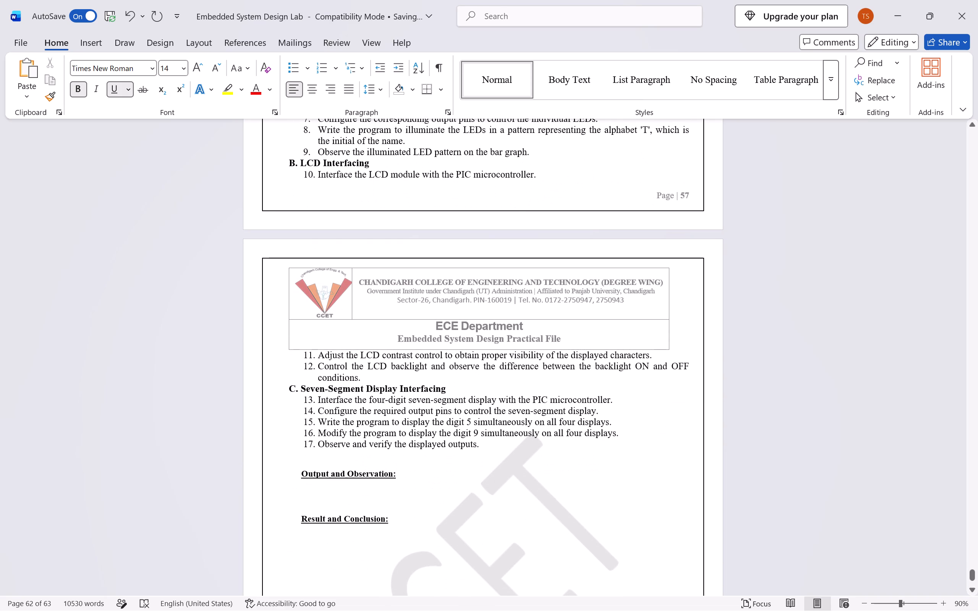
pyautogui.scroll(-1, 453, 506)
pyautogui.scroll(1, 416, 487)
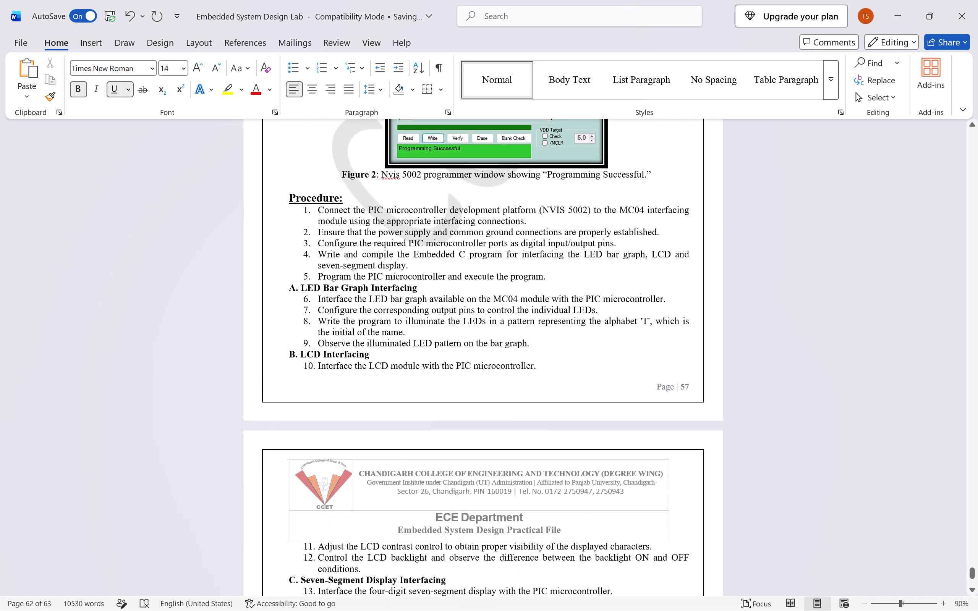
# Copy the Procedure heading's formatting onto the Output and Observation heading with Format Painter.
pyautogui.doubleClick(321, 197)
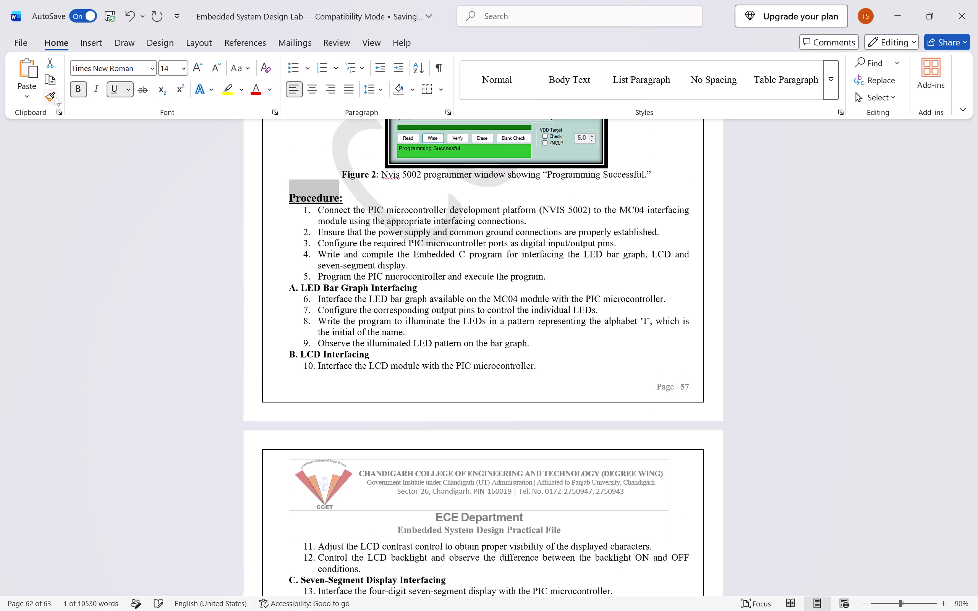
pyautogui.click(55, 98)
pyautogui.scroll(-4, 326, 431)
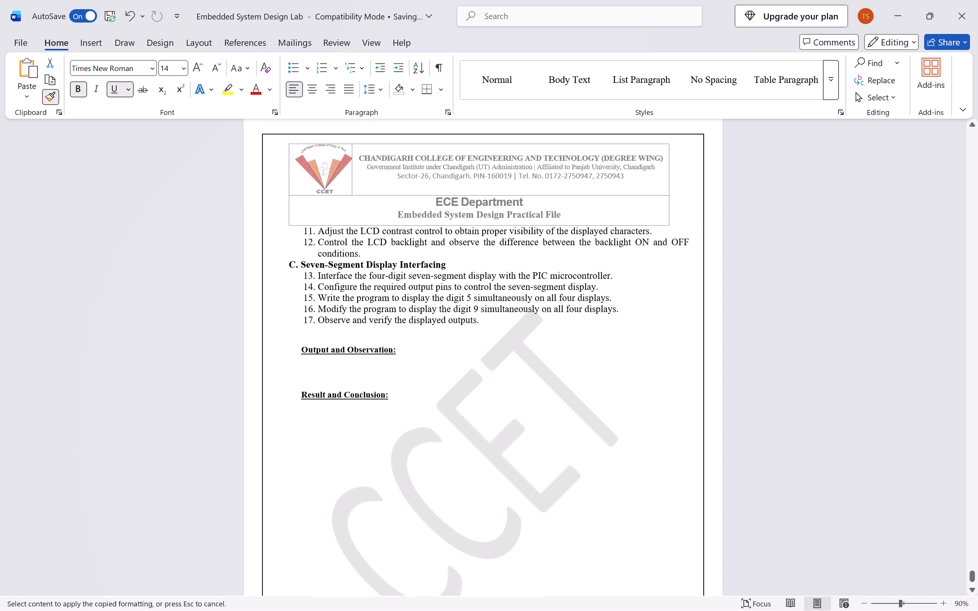
pyautogui.moveTo(398, 353); pyautogui.dragTo(283, 355)
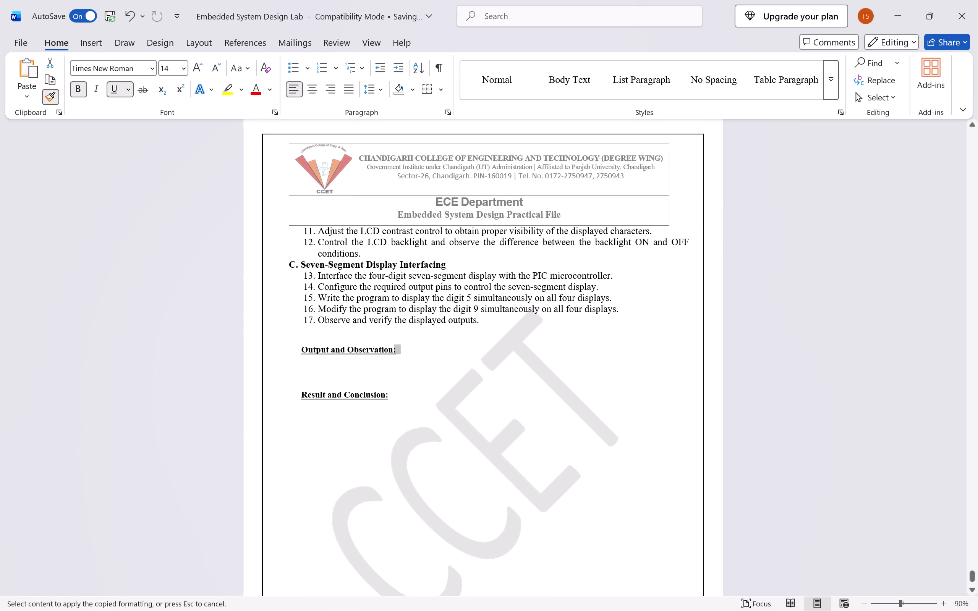
pyautogui.moveTo(283, 355); pyautogui.dragTo(282, 354)
pyautogui.click(381, 63)
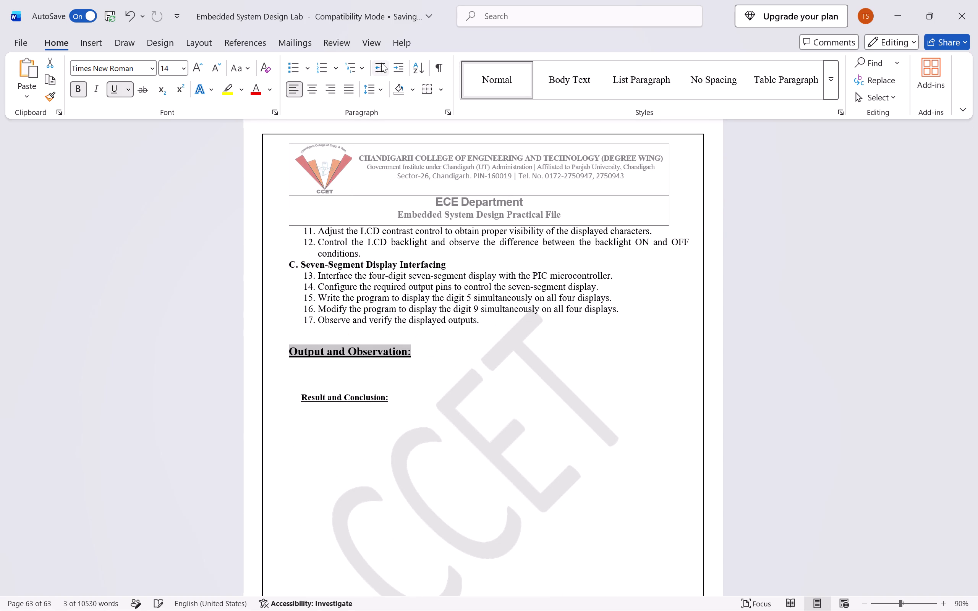
pyautogui.click(381, 63)
# Insert the scanned pictures page-0001 to page-0006 from the ilovepdf_pages-to-jpg (4) folder in Downloads below the Output and Observation heading.
pyautogui.click(286, 318)
pyautogui.scroll(1, 279, 291)
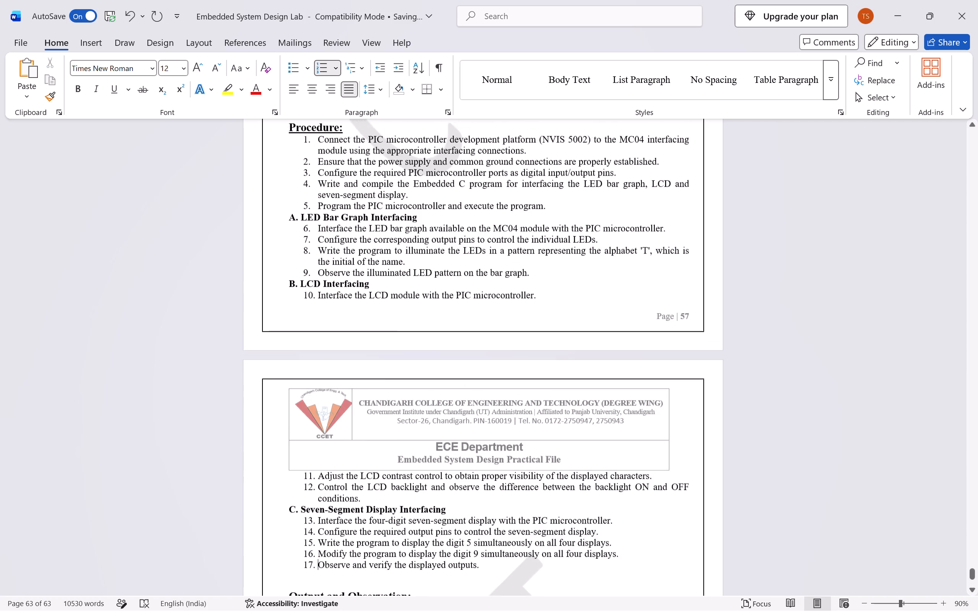
pyautogui.scroll(1, 279, 291)
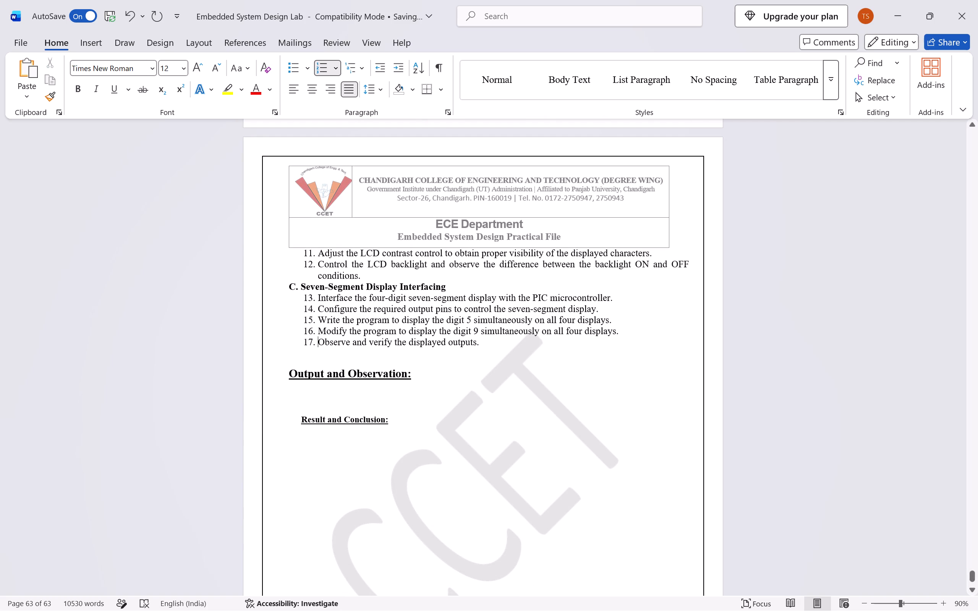
pyautogui.click(338, 395)
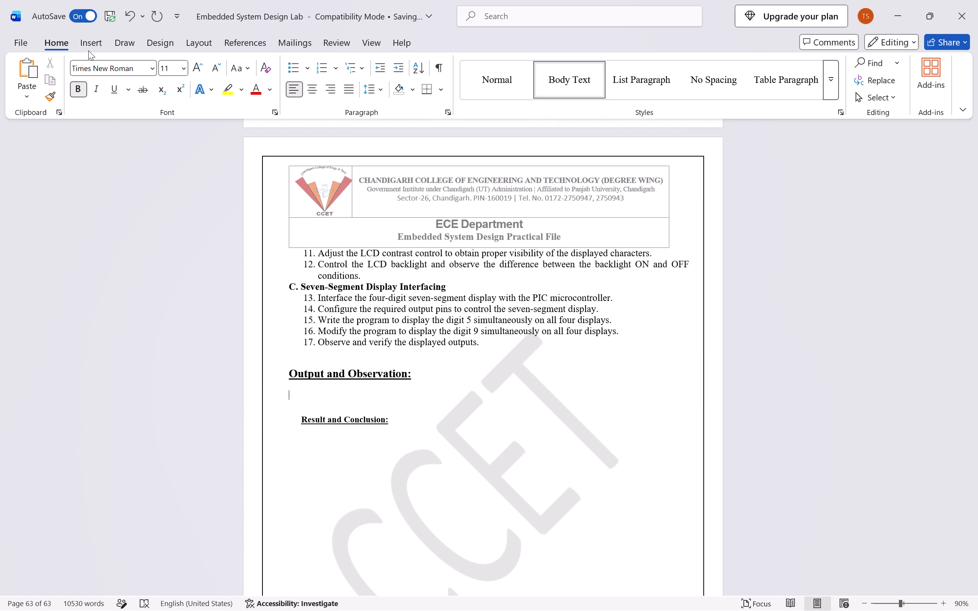
pyautogui.click(88, 45)
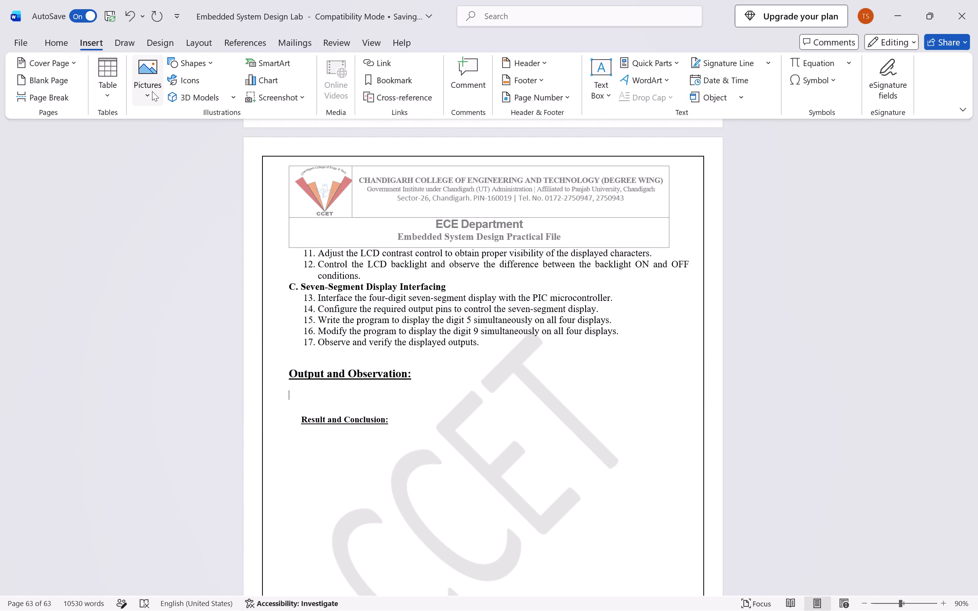
pyautogui.click(152, 91)
pyautogui.click(183, 137)
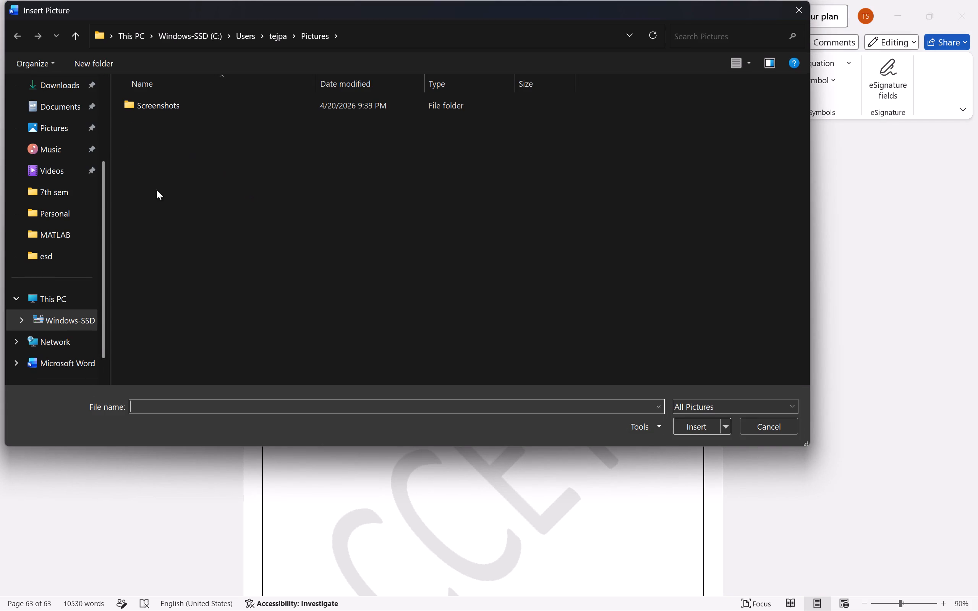
pyautogui.click(73, 105)
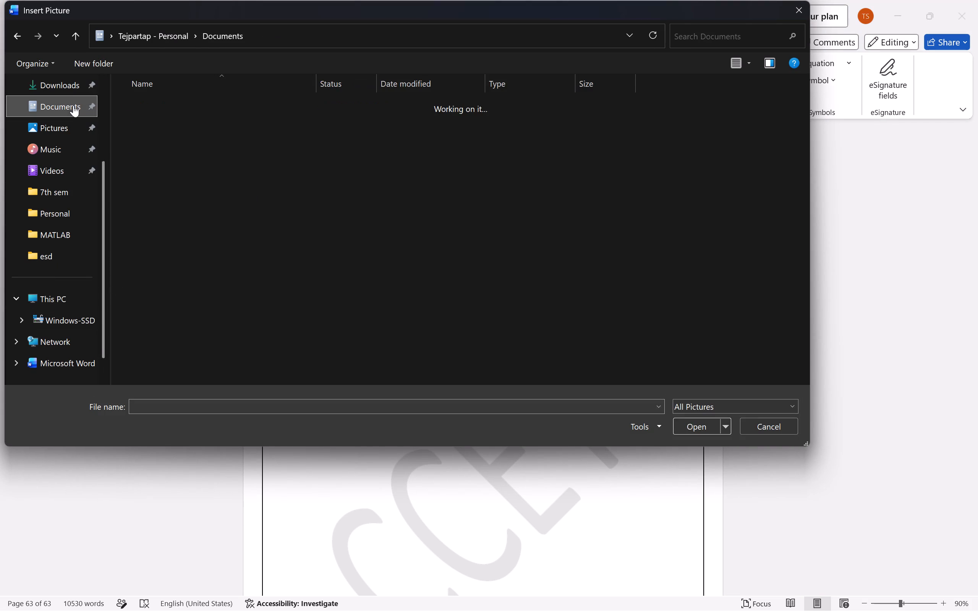
pyautogui.click(71, 91)
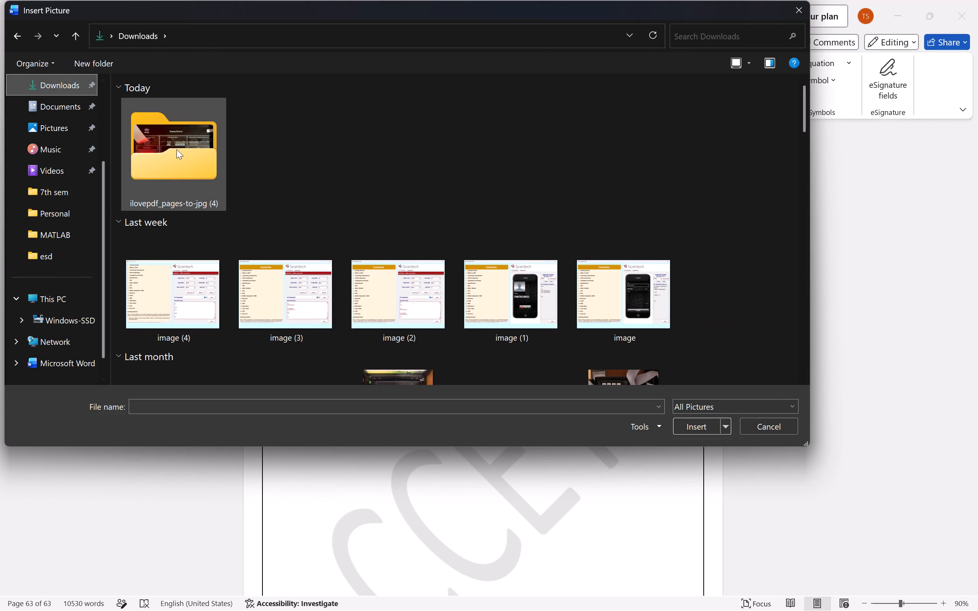
pyautogui.doubleClick(176, 149)
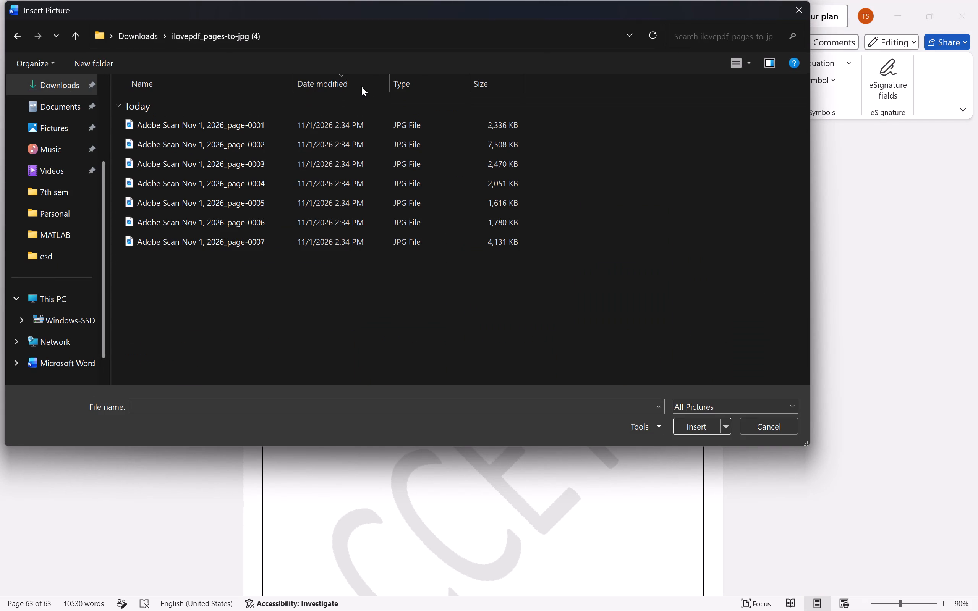
pyautogui.click(749, 61)
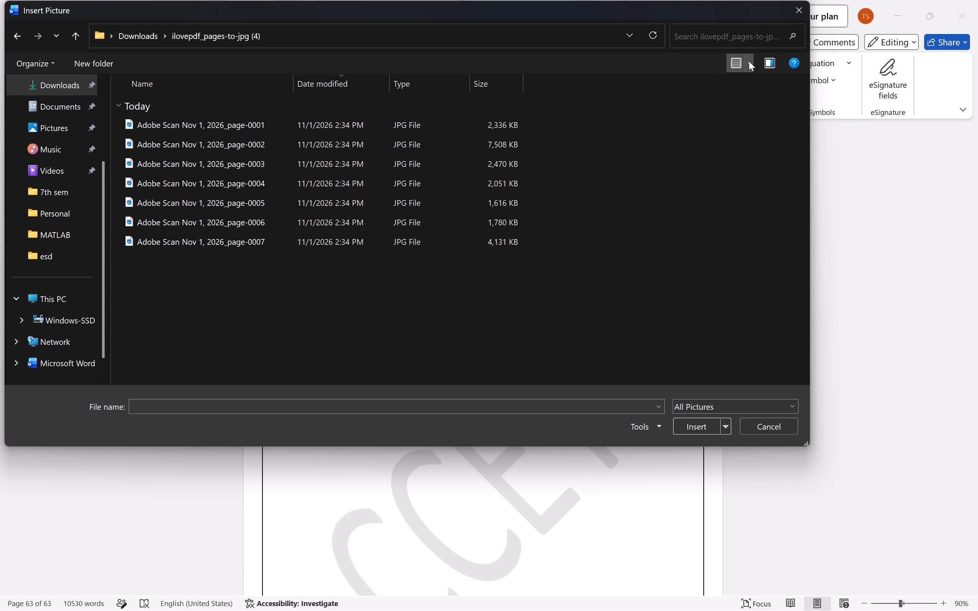
pyautogui.click(793, 37)
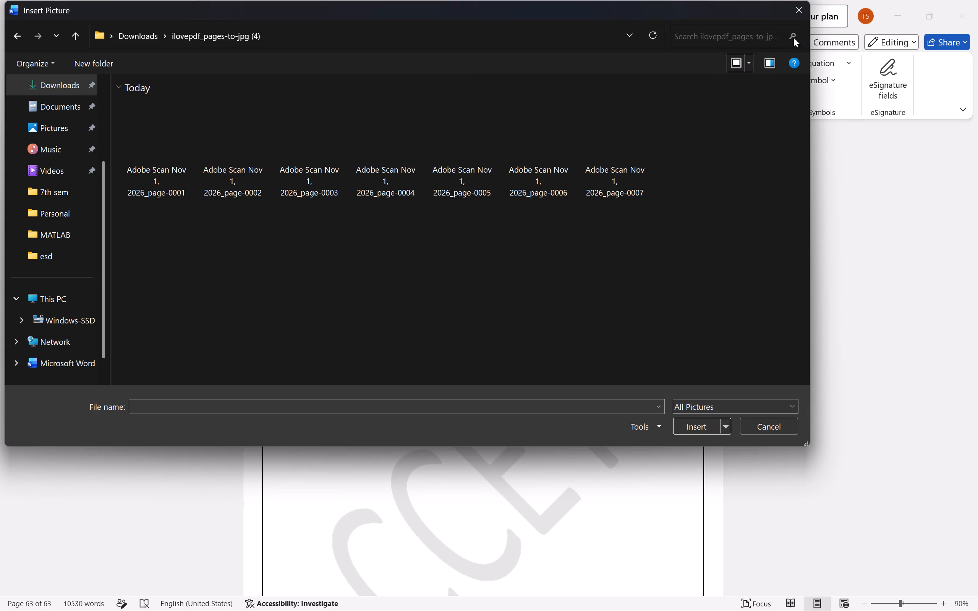
pyautogui.moveTo(542, 223); pyautogui.dragTo(432, 198)
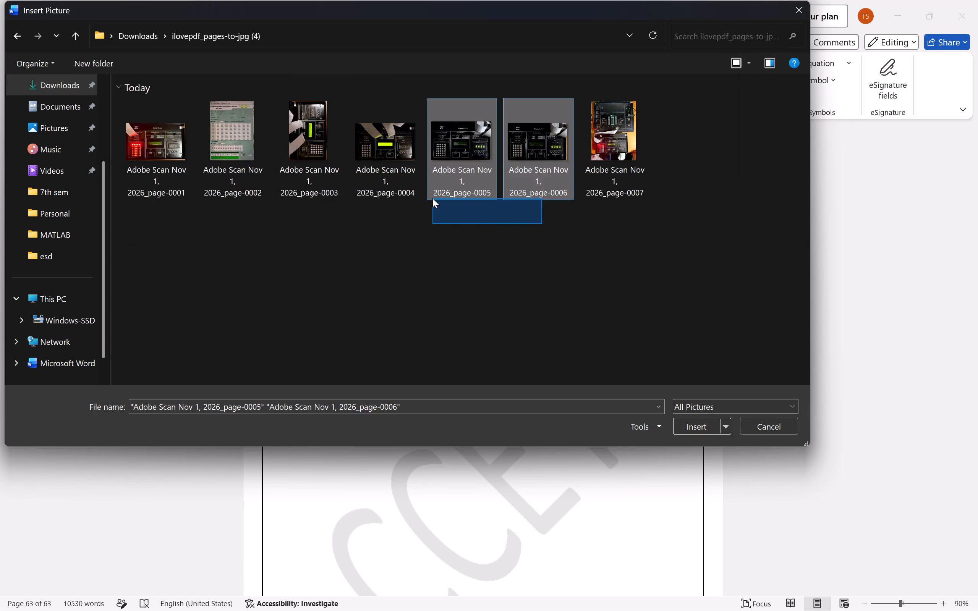
pyautogui.moveTo(432, 198); pyautogui.dragTo(273, 147)
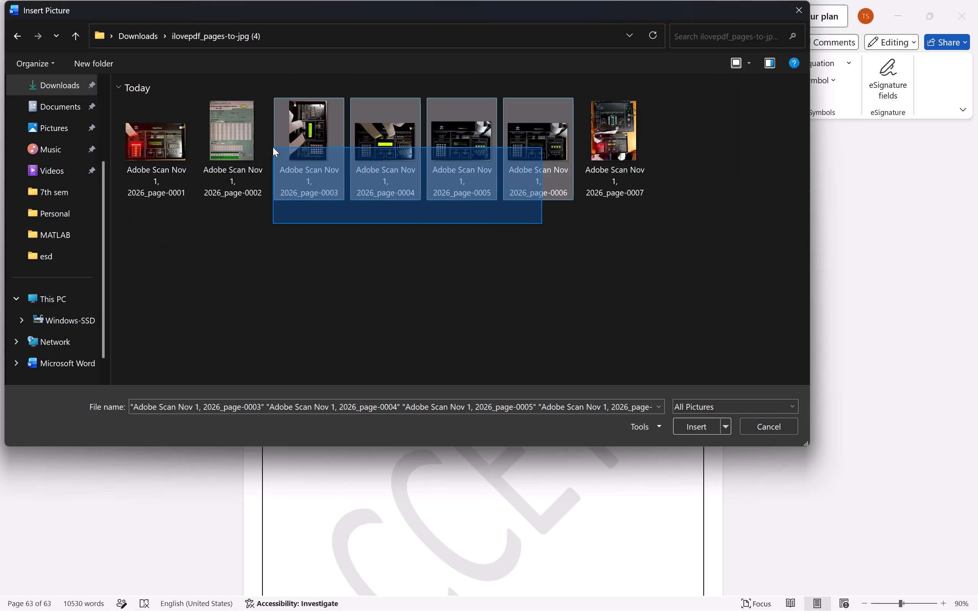
pyautogui.moveTo(273, 147); pyautogui.dragTo(166, 154)
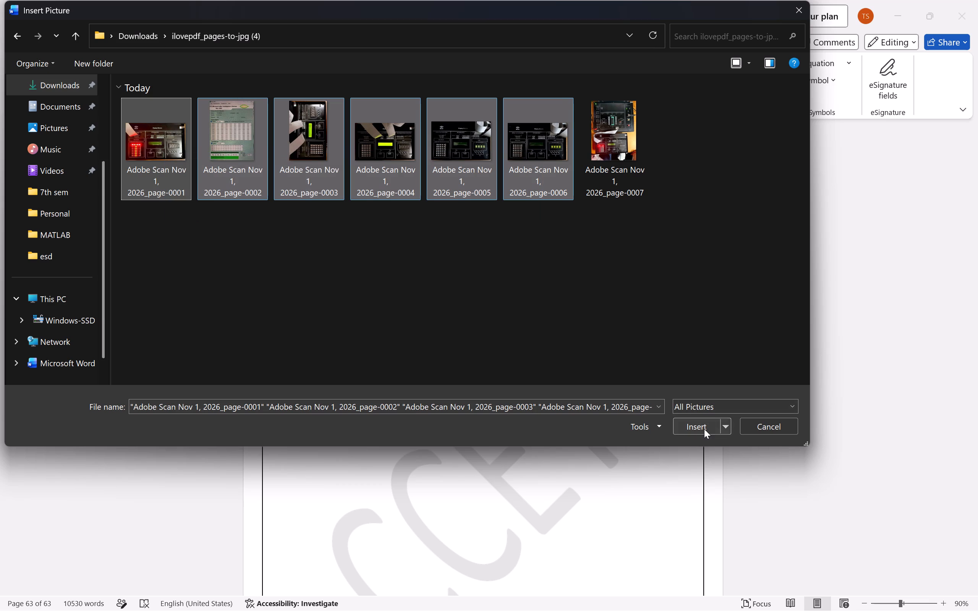
pyautogui.click(704, 428)
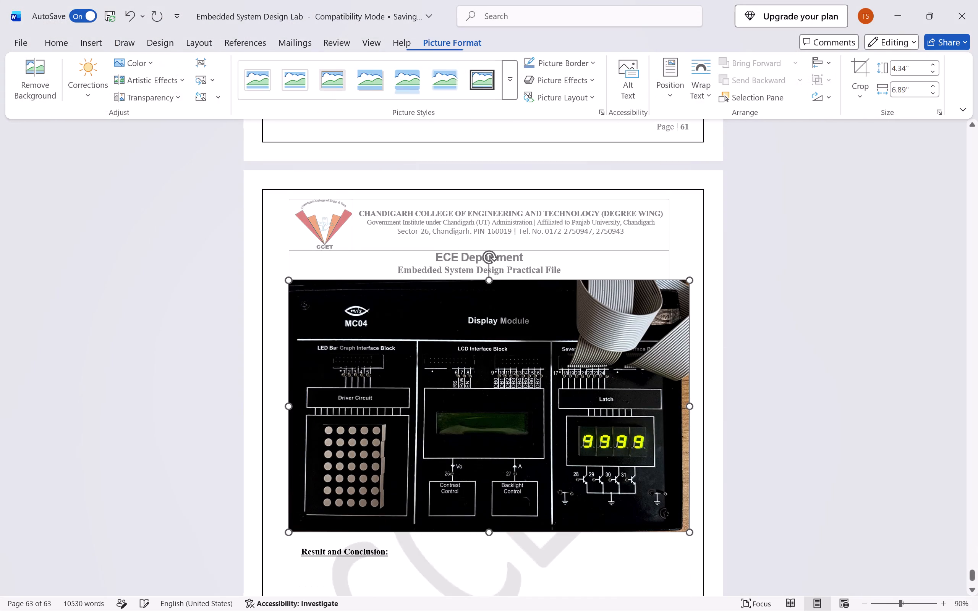
# Delete the inserted full-page picture of the programmer window from the Output and Observation section.
pyautogui.scroll(2, 620, 370)
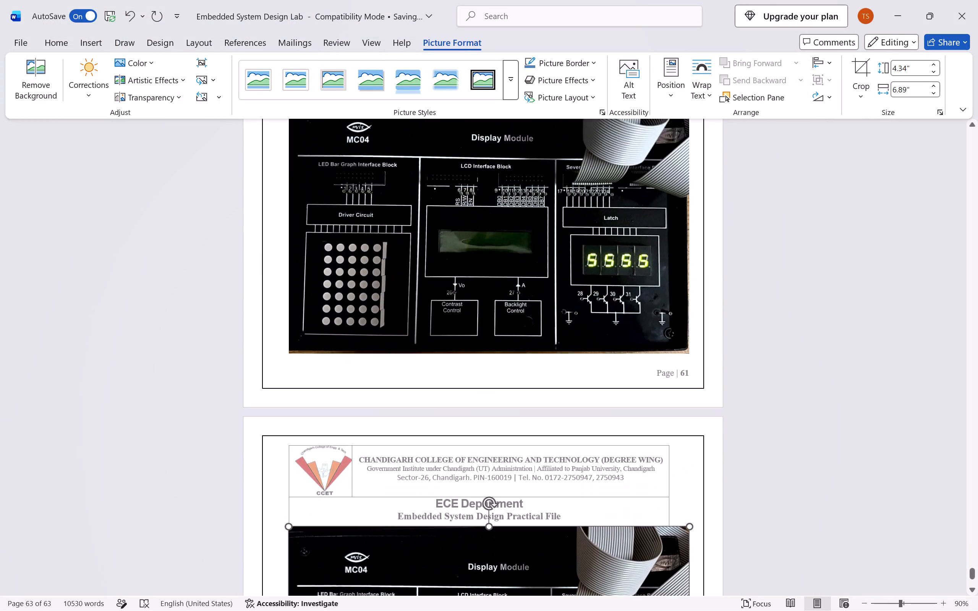
pyautogui.scroll(7, 620, 370)
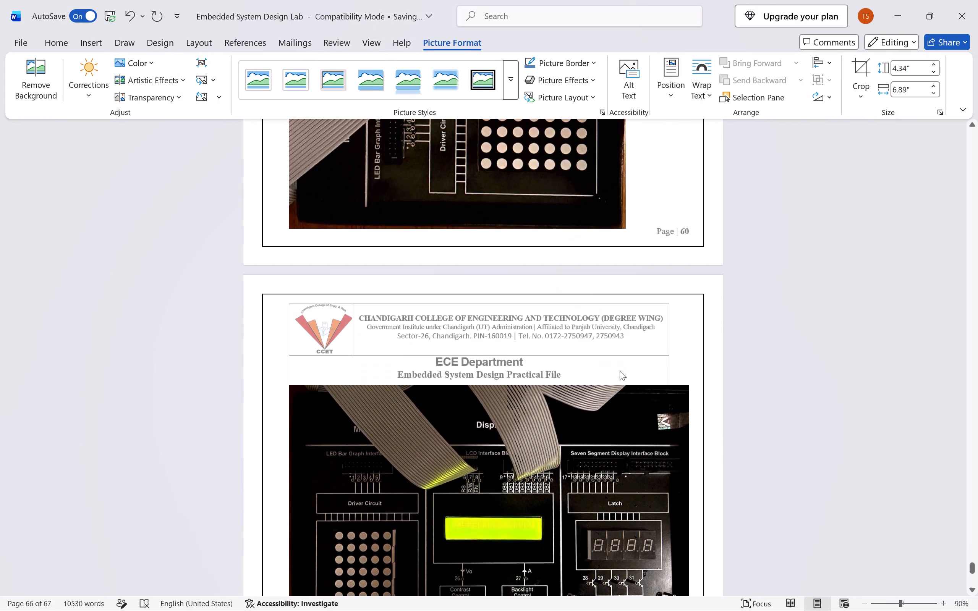
pyautogui.scroll(6, 620, 370)
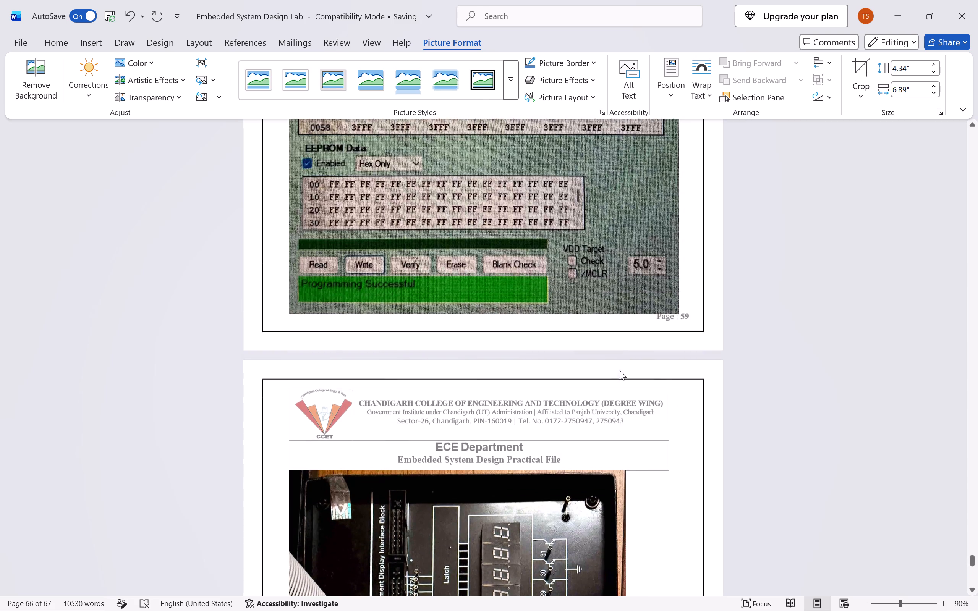
pyautogui.scroll(2, 620, 370)
pyautogui.rightClick(620, 370)
pyautogui.click(573, 383)
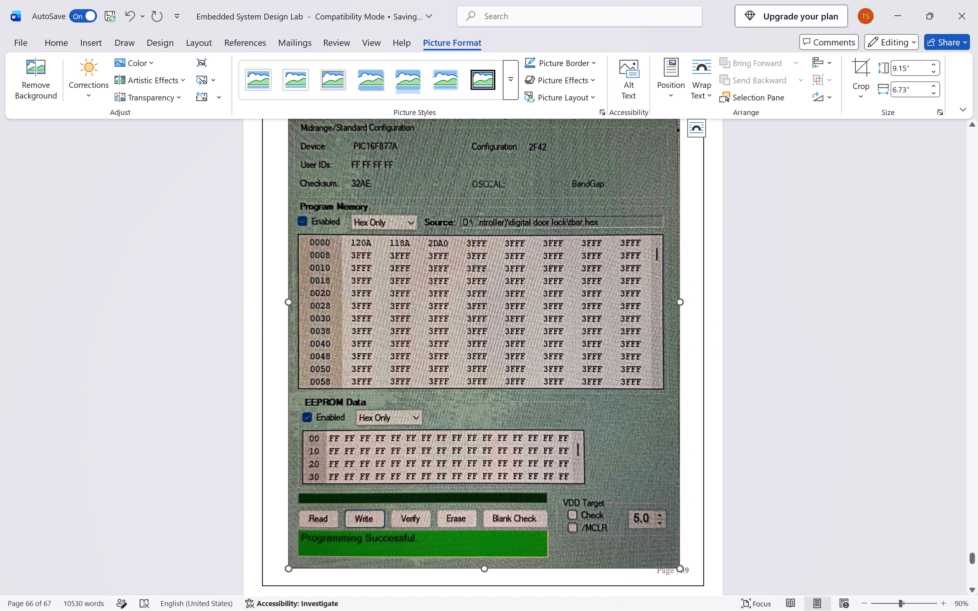
pyautogui.press('Delete')
# Shrink the photo of the LED bar graph showing T to about three quarters of the text width and centre it.
pyautogui.scroll(3, 573, 383)
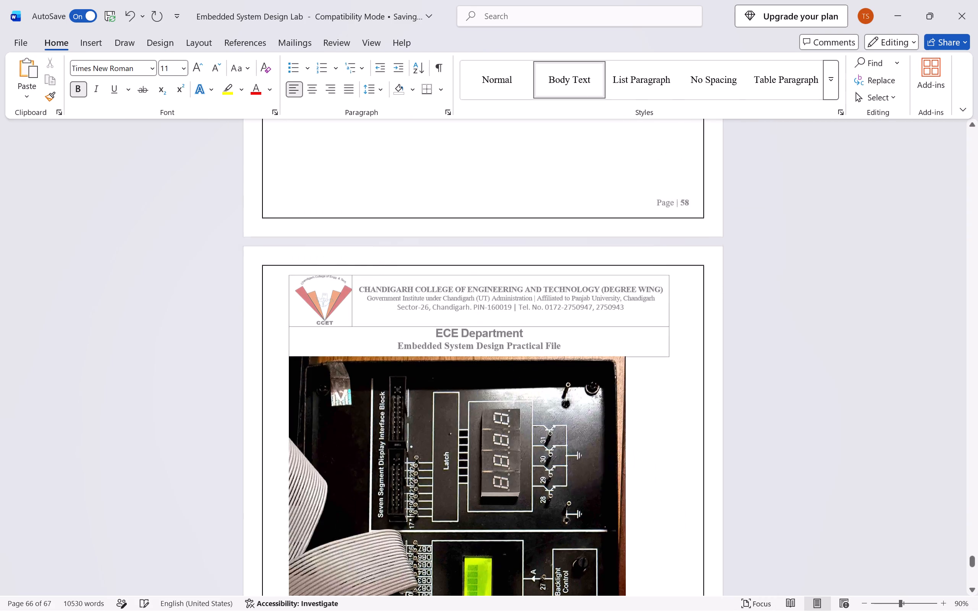
pyautogui.scroll(2, 573, 383)
pyautogui.click(573, 383)
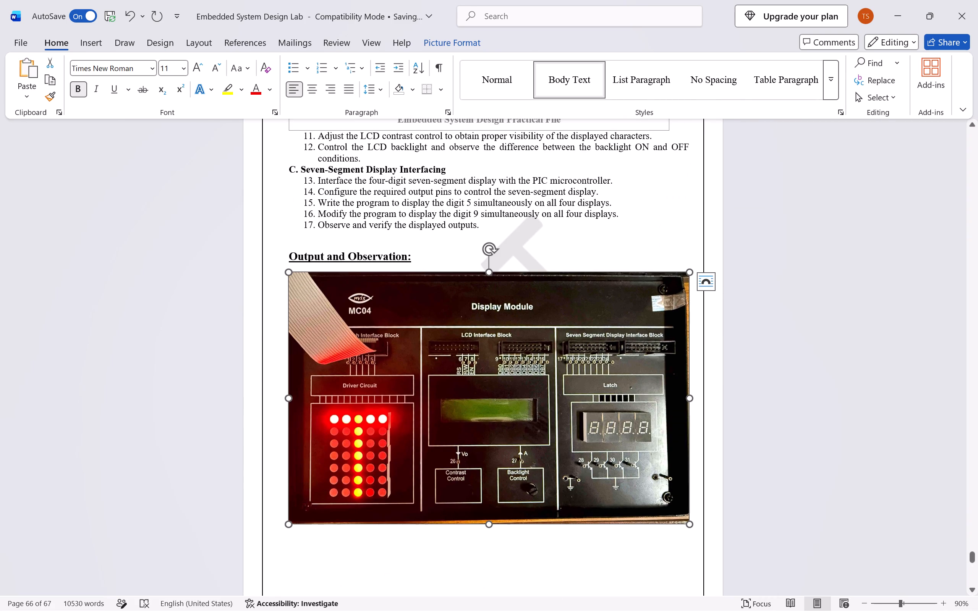
pyautogui.moveTo(693, 525); pyautogui.dragTo(625, 492)
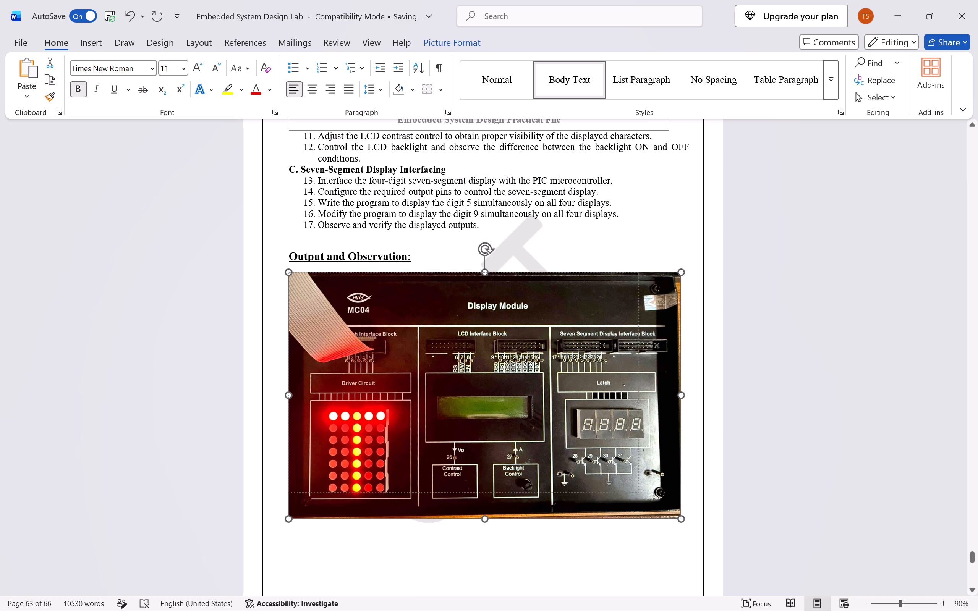
pyautogui.moveTo(625, 492); pyautogui.dragTo(608, 482)
pyautogui.click(347, 86)
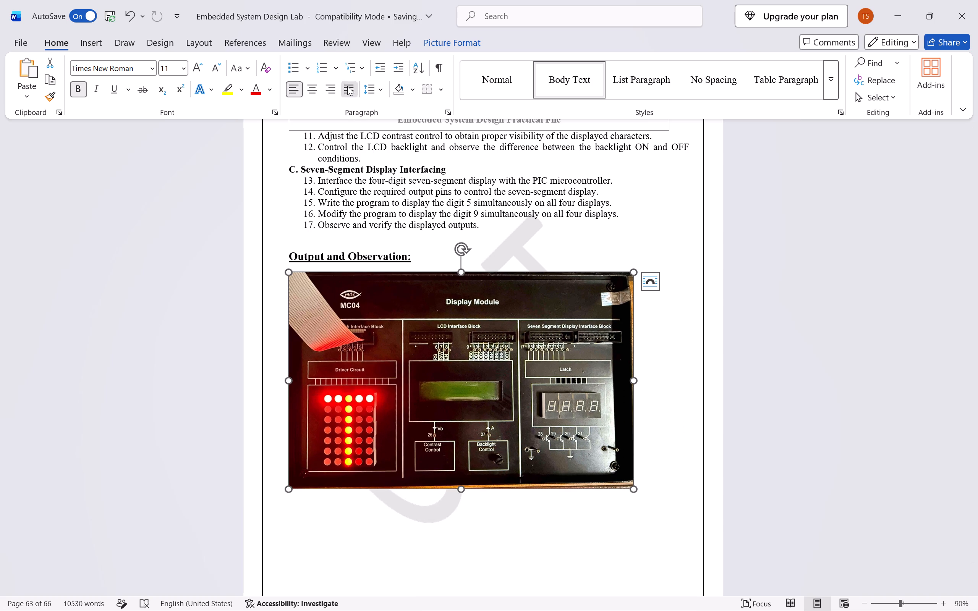
pyautogui.click(309, 91)
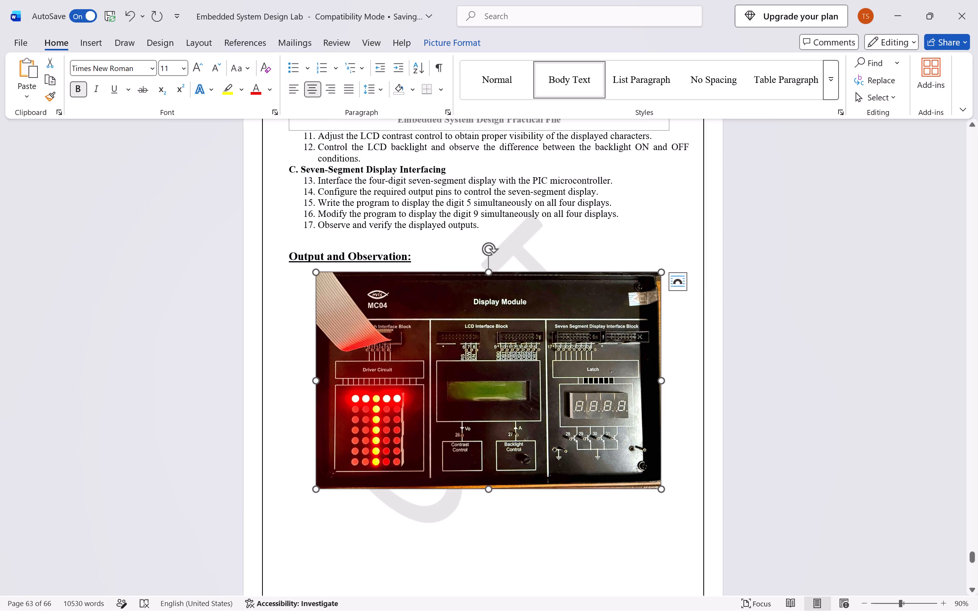
pyautogui.moveTo(660, 490); pyautogui.dragTo(613, 462)
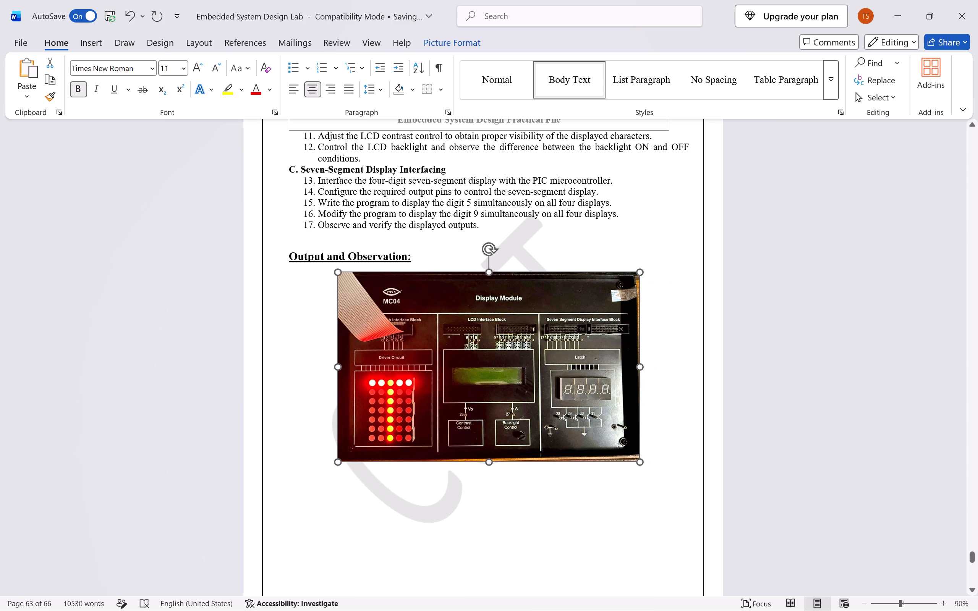
pyautogui.moveTo(613, 462); pyautogui.dragTo(587, 455)
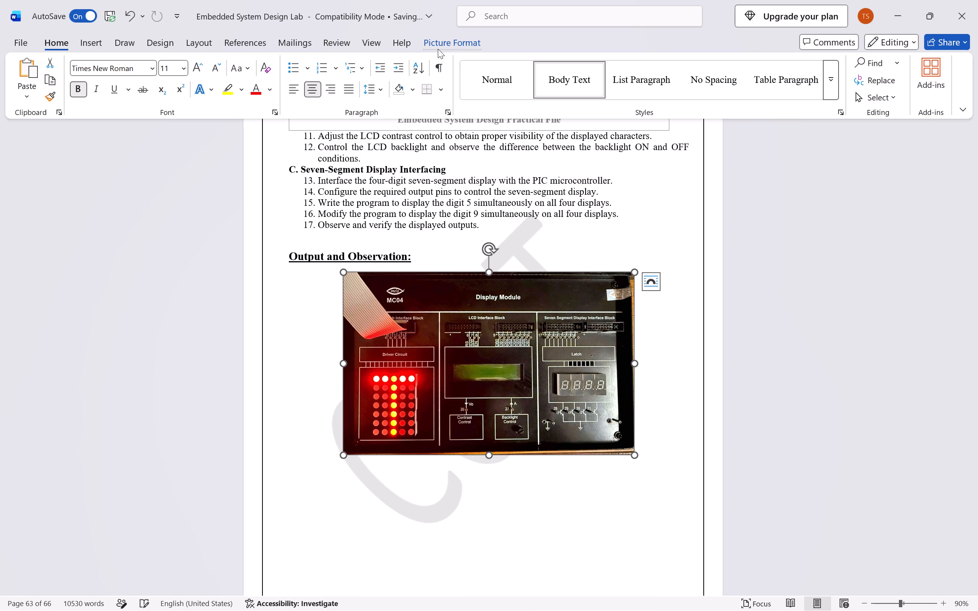
# Apply the black compound frame style to the photo of the LED bar graph showing T and start a new paragraph after it.
pyautogui.click(438, 49)
pyautogui.click(511, 94)
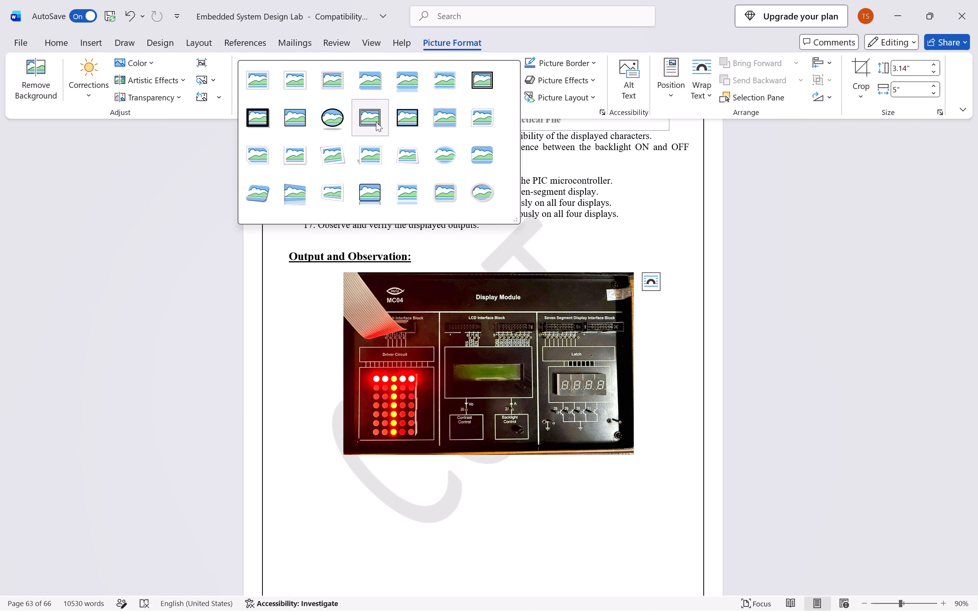
pyautogui.click(376, 122)
pyautogui.click(655, 442)
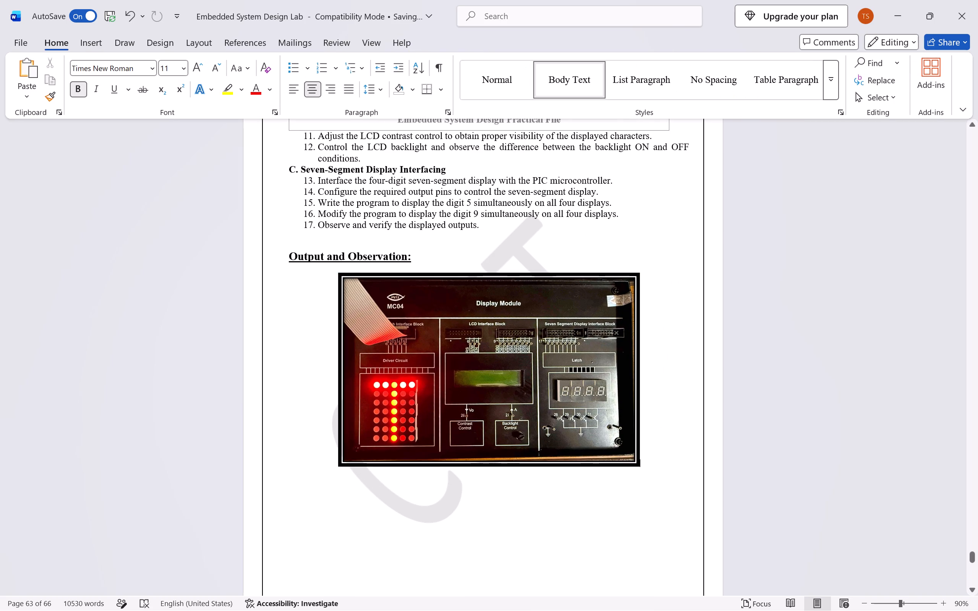
pyautogui.press('Return')
# Rotate the sideways photo of the LCD showing character blocks a quarter turn clockwise and shrink it to about three quarters of the text width.
pyautogui.hscroll(-1, 656, 430)
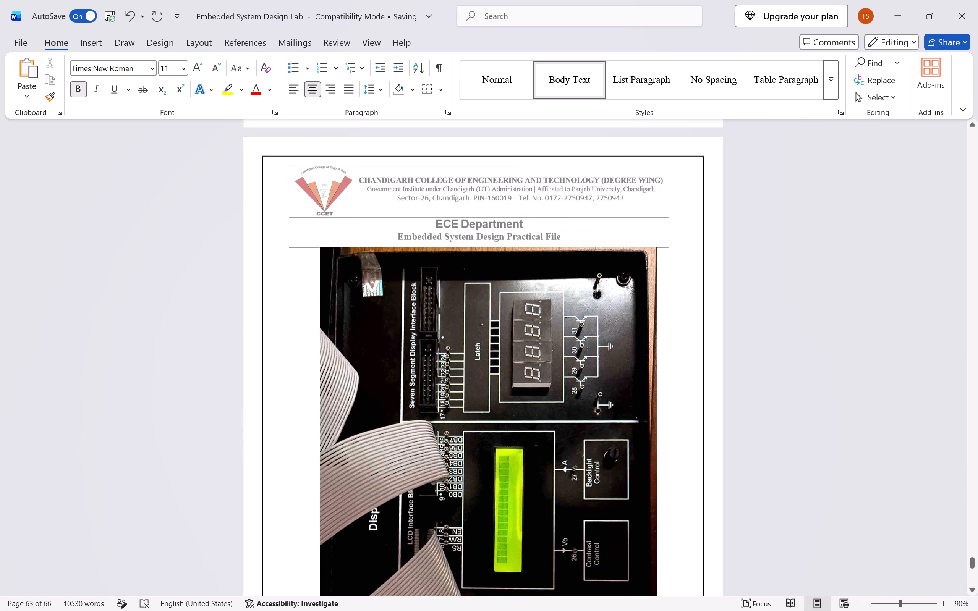
pyautogui.hscroll(-1, 656, 430)
pyautogui.click(656, 430)
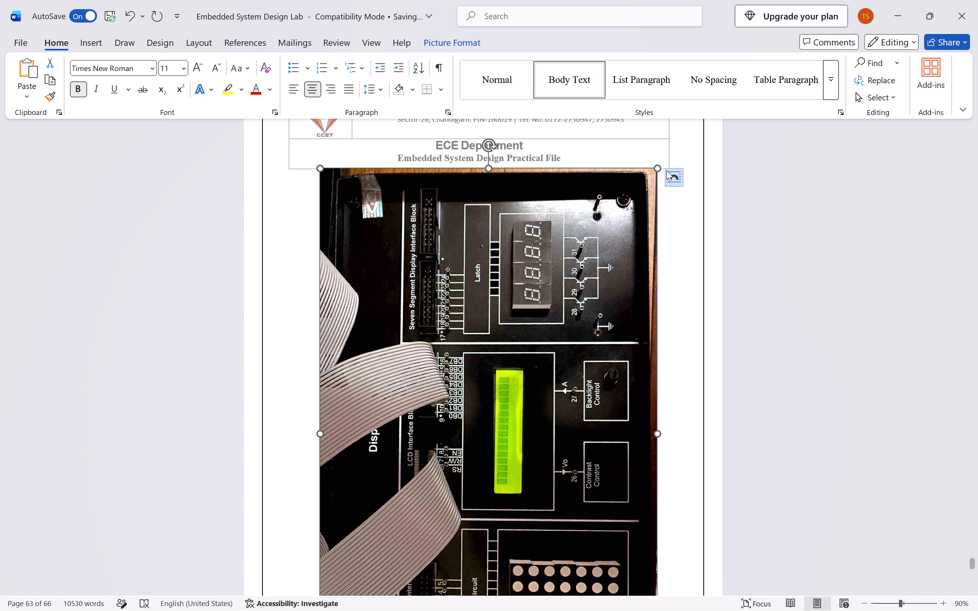
pyautogui.moveTo(658, 170); pyautogui.dragTo(540, 336)
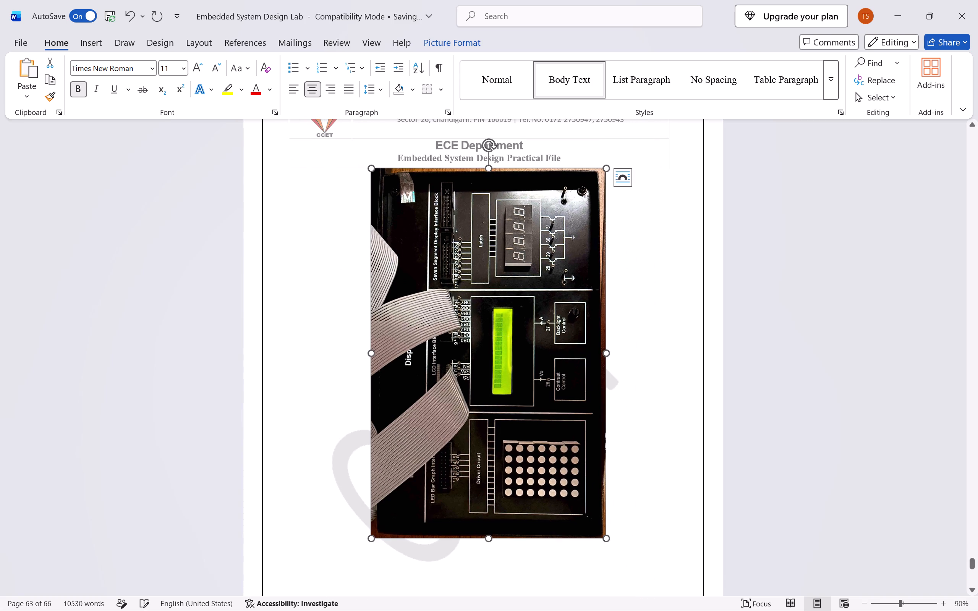
pyautogui.moveTo(487, 145); pyautogui.dragTo(648, 347)
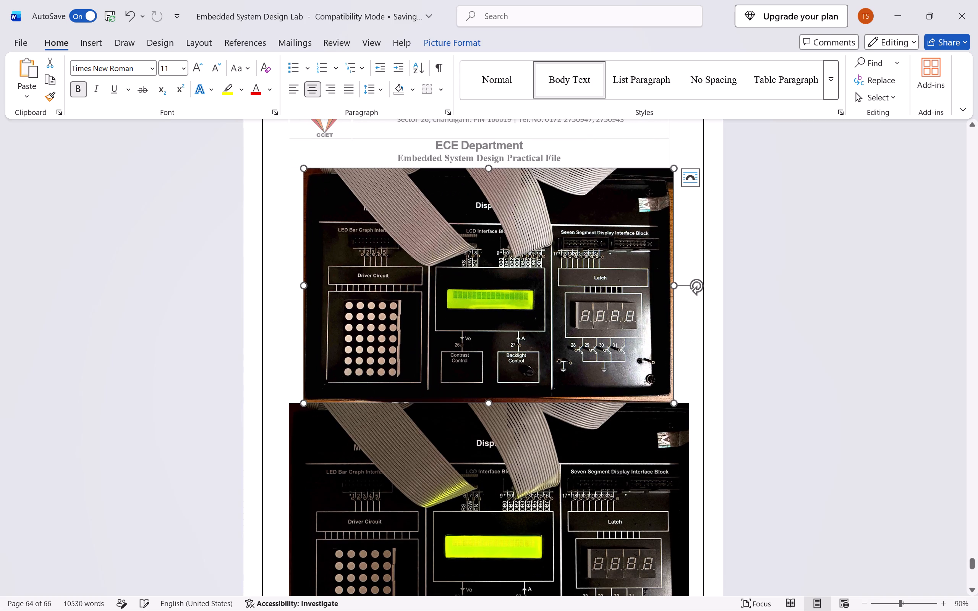
pyautogui.moveTo(673, 402); pyautogui.dragTo(607, 367)
# Shrink the photo of the blank bright LCD to about the same width as the LCD photo above it.
pyautogui.click(634, 432)
pyautogui.scroll(-1, 634, 432)
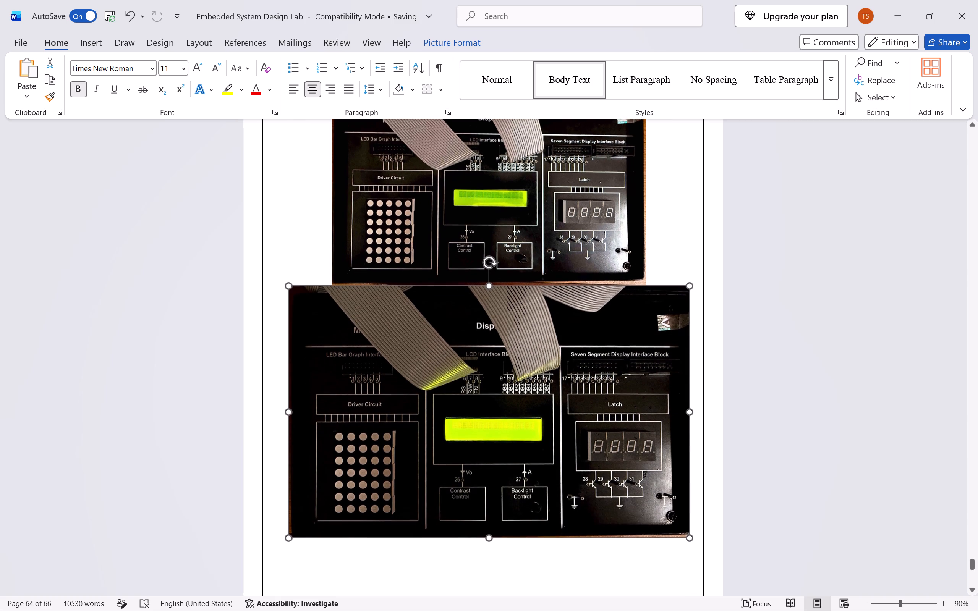
pyautogui.moveTo(691, 541); pyautogui.dragTo(601, 461)
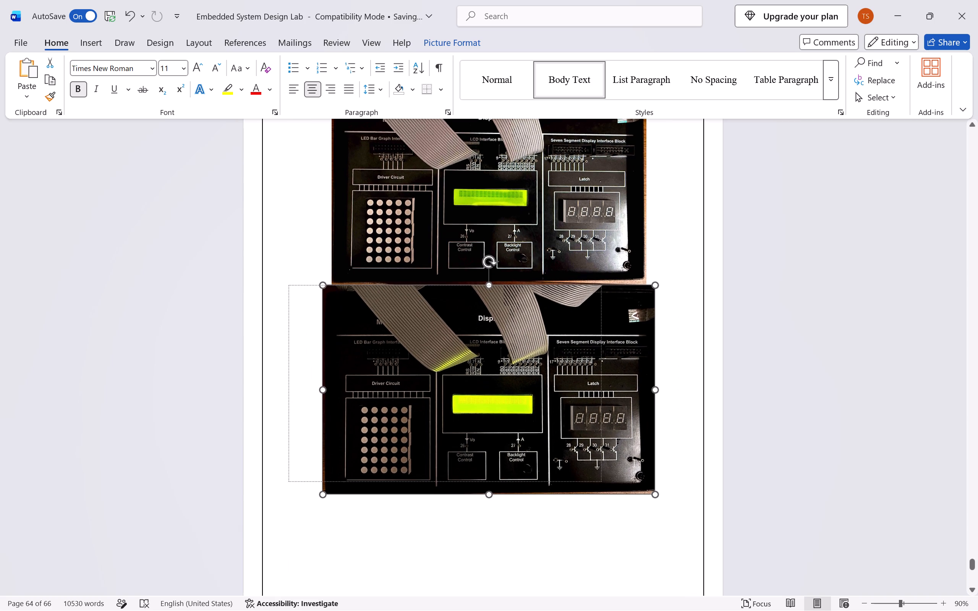
pyautogui.moveTo(601, 461); pyautogui.dragTo(604, 461)
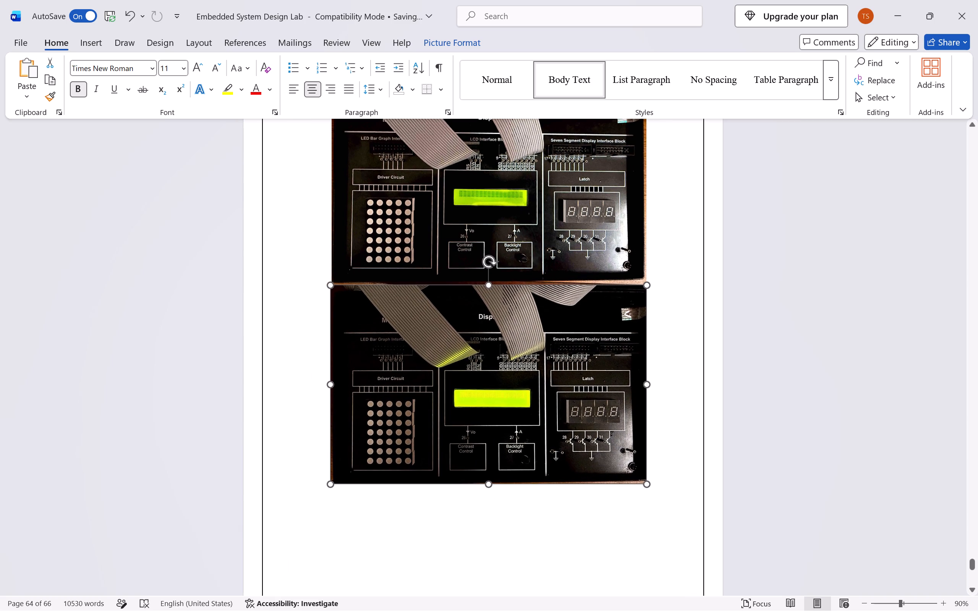
pyautogui.moveTo(604, 461); pyautogui.dragTo(604, 460)
pyautogui.click(661, 538)
# Shrink the photo of the seven-segment display showing 5555 to about three quarters of the text width.
pyautogui.scroll(-1, 661, 538)
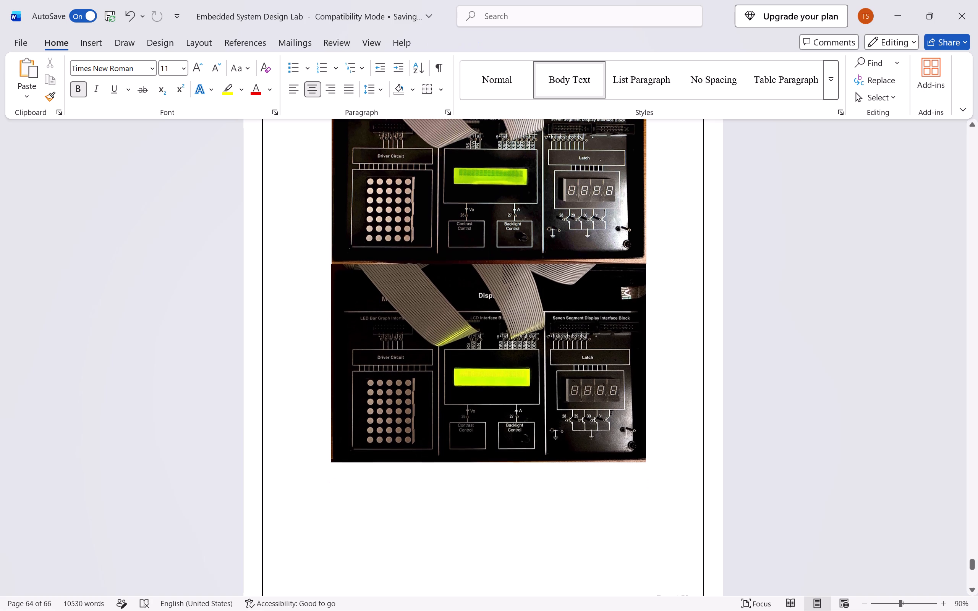
pyautogui.scroll(-3, 661, 538)
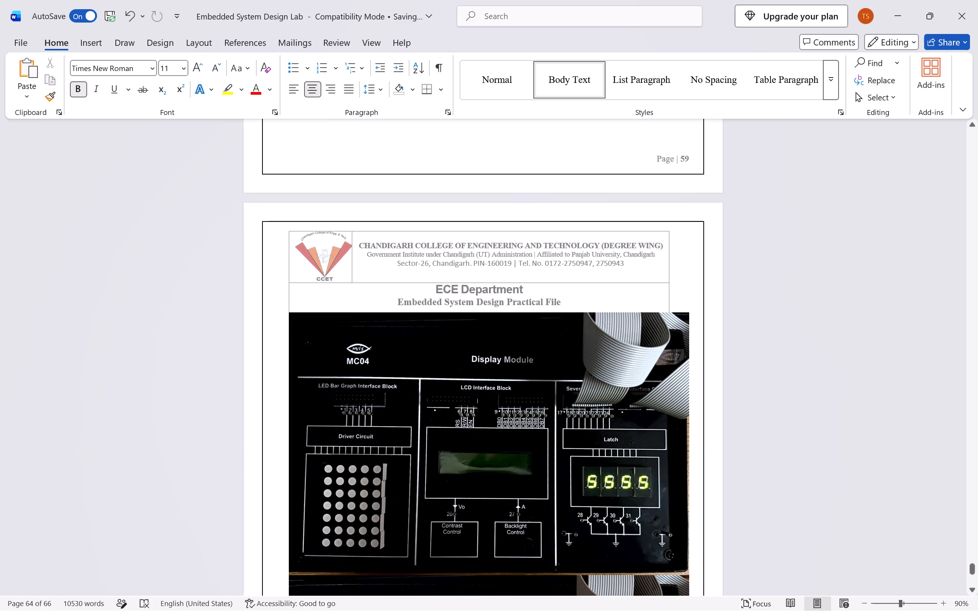
pyautogui.scroll(-1, 661, 536)
pyautogui.click(624, 480)
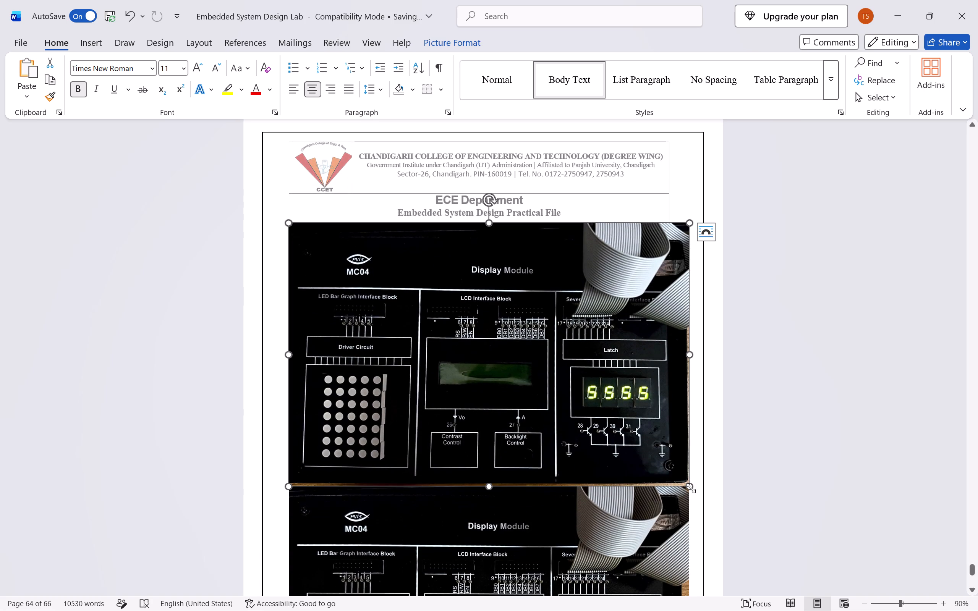
pyautogui.moveTo(691, 488); pyautogui.dragTo(614, 435)
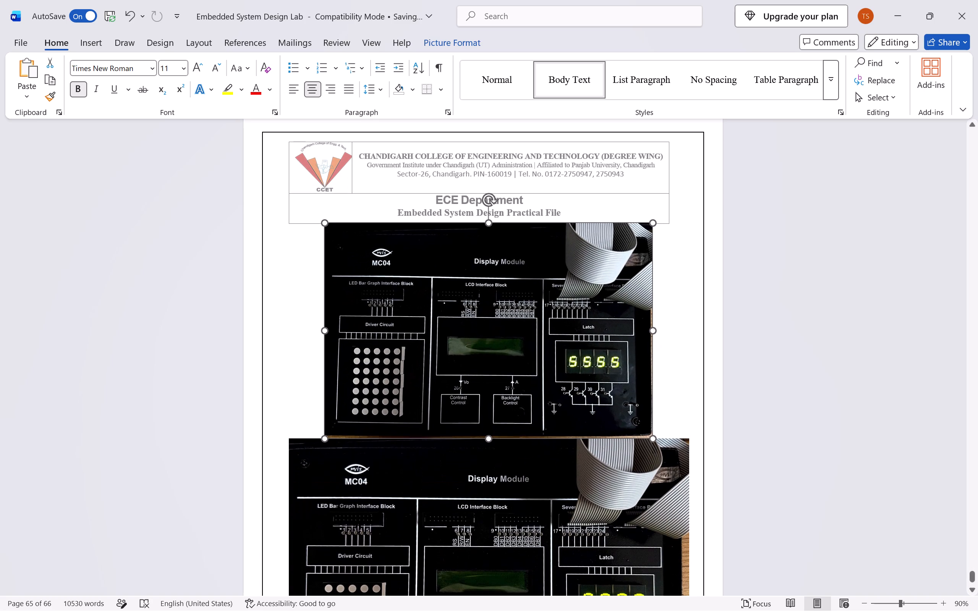
pyautogui.moveTo(614, 435); pyautogui.dragTo(597, 419)
# Shrink the photo of the seven-segment display showing 9999 to match the width of the 5555 photo above it.
pyautogui.click(596, 487)
pyautogui.scroll(-1, 596, 487)
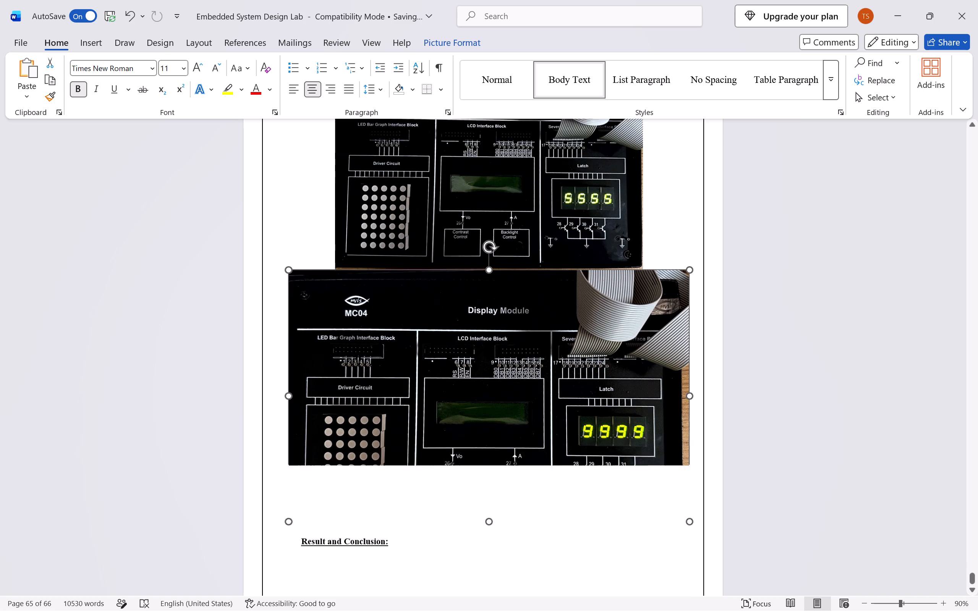
pyautogui.scroll(-1, 596, 487)
pyautogui.moveTo(688, 473); pyautogui.dragTo(618, 416)
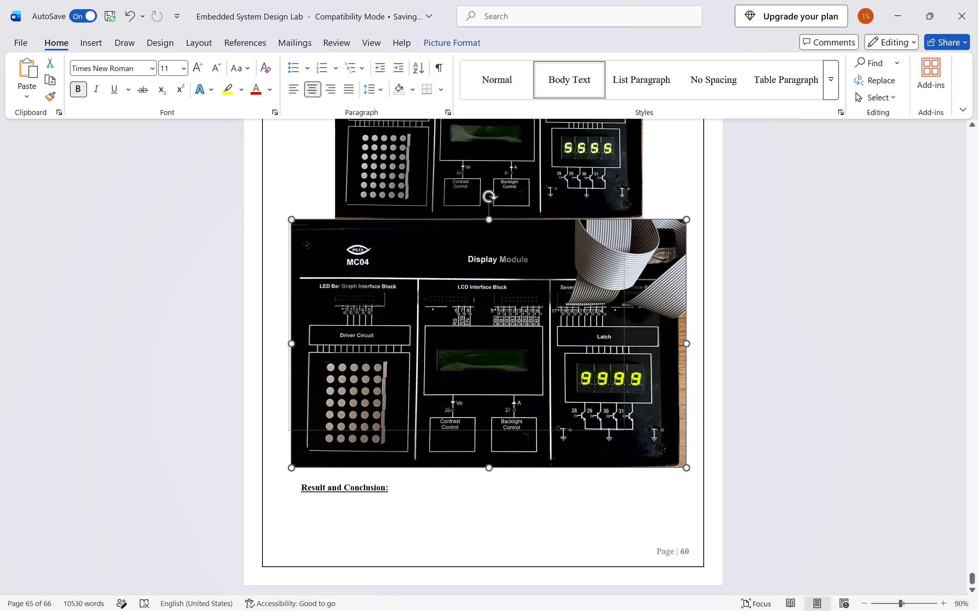
pyautogui.moveTo(618, 416); pyautogui.dragTo(597, 401)
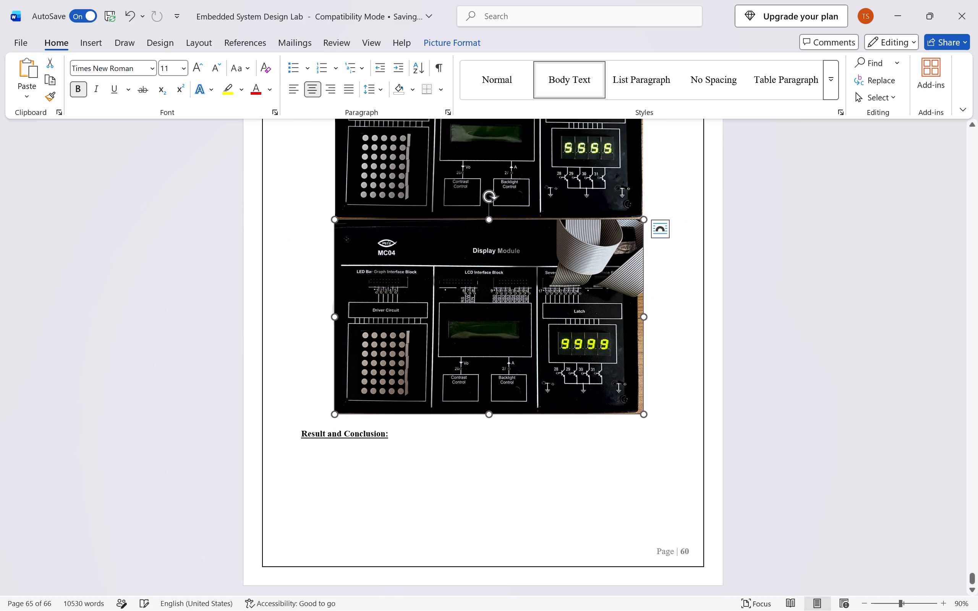
pyautogui.click(709, 432)
# Delete the blank line above the Output and Observation heading.
pyautogui.scroll(4, 709, 432)
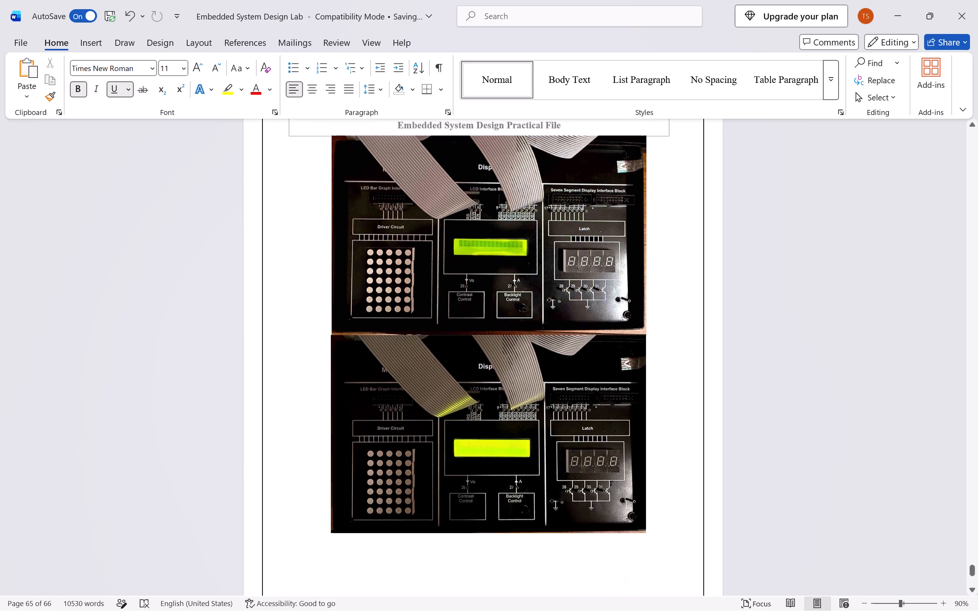
pyautogui.scroll(5, 709, 432)
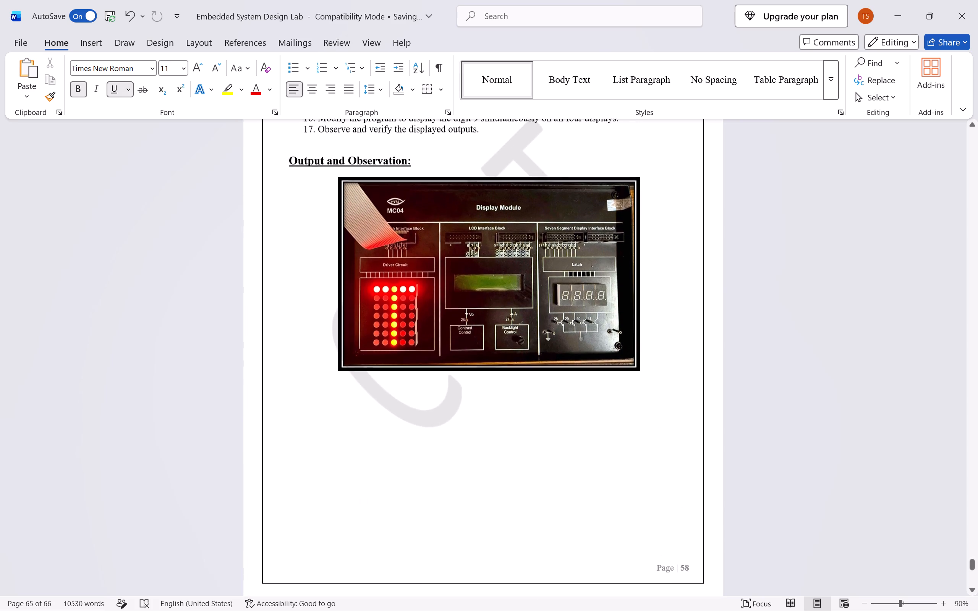
pyautogui.scroll(1, 709, 432)
pyautogui.click(600, 380)
pyautogui.click(602, 330)
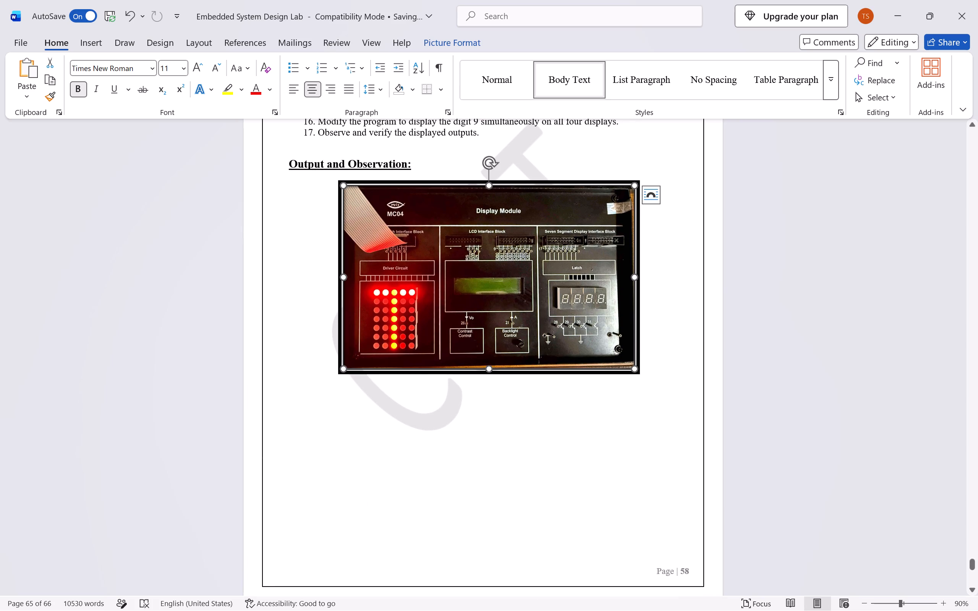
pyautogui.moveTo(411, 155); pyautogui.dragTo(362, 139)
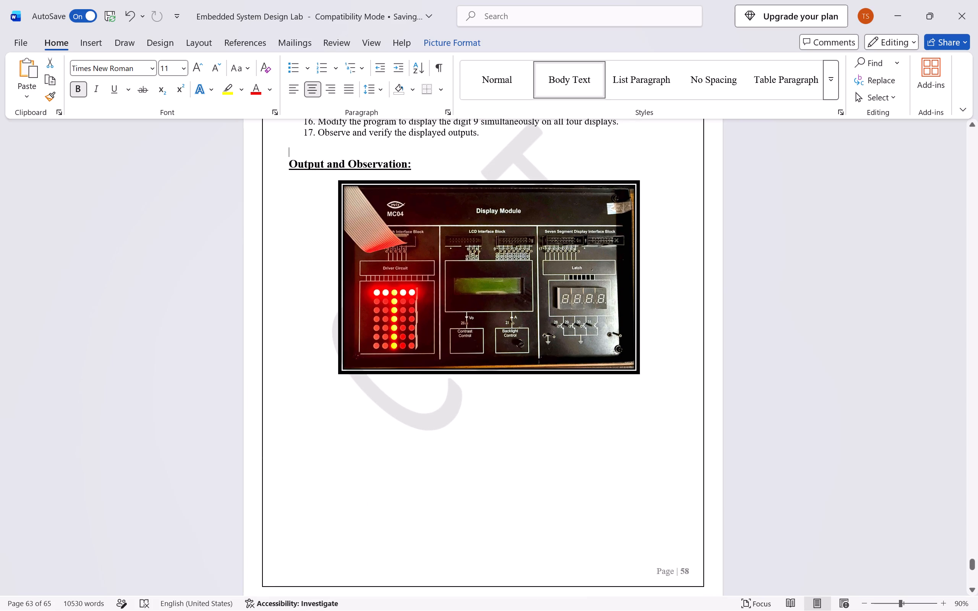
pyautogui.press('BackSpace')
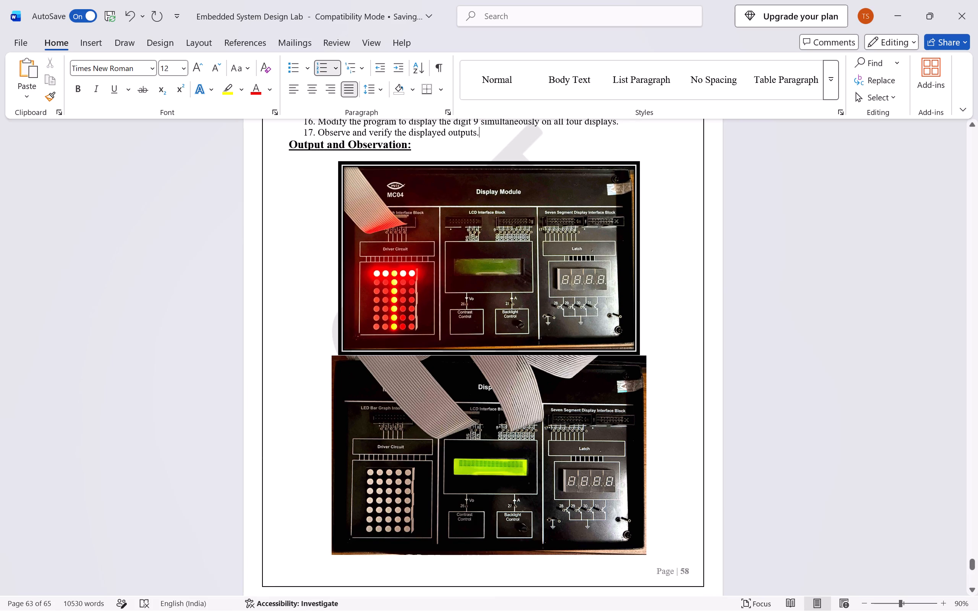
# Shrink the photo of the LCD showing character blocks slightly to match the width of the framed LED bar graph photo.
pyautogui.click(473, 412)
pyautogui.moveTo(643, 554); pyautogui.dragTo(622, 548)
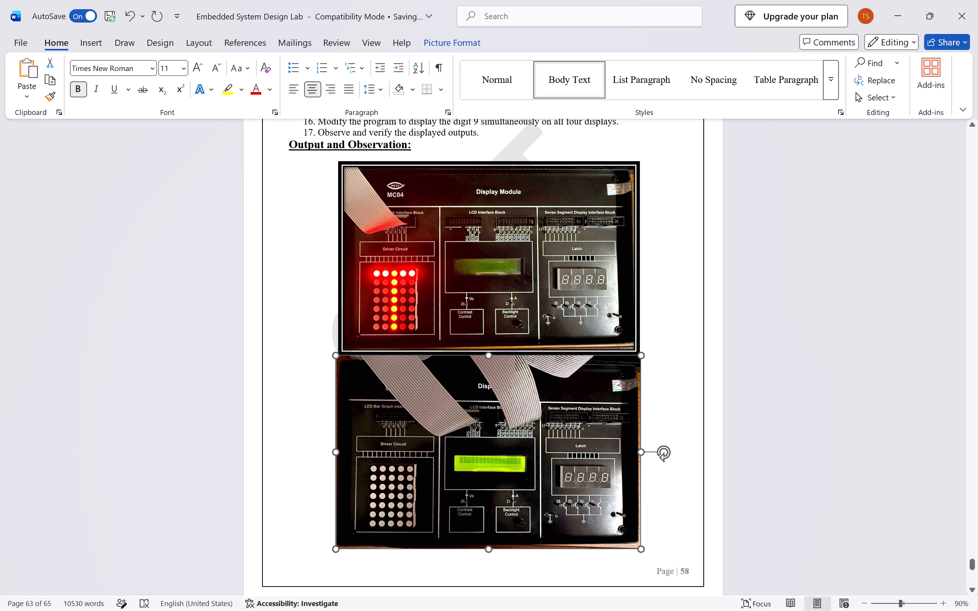
pyautogui.moveTo(622, 548); pyautogui.dragTo(612, 543)
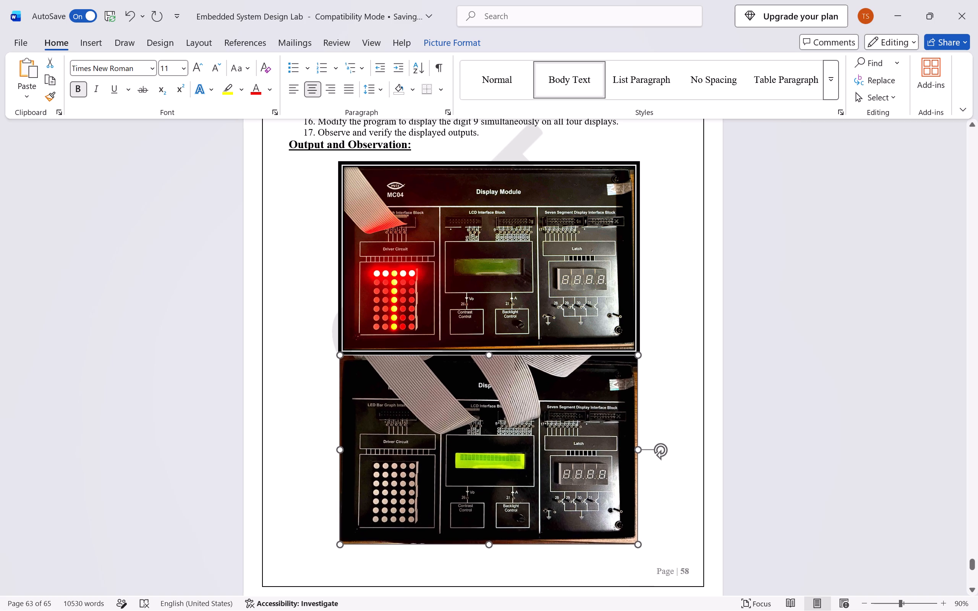
pyautogui.moveTo(612, 543); pyautogui.dragTo(618, 545)
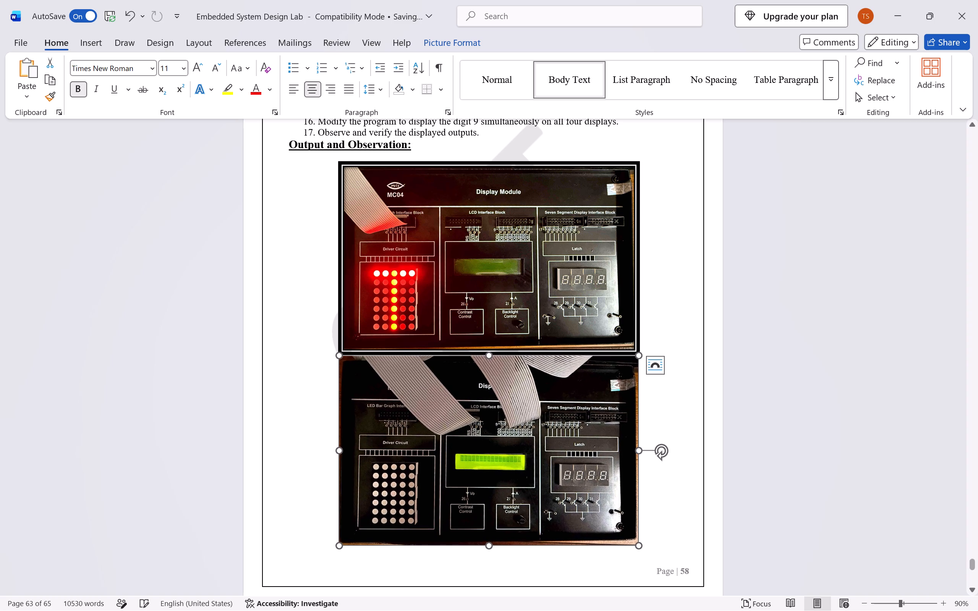
# Copy the Figure 2 caption of the programmer window picture onto a new line below the framed LED bar graph photo.
pyautogui.click(658, 333)
pyautogui.press('Return')
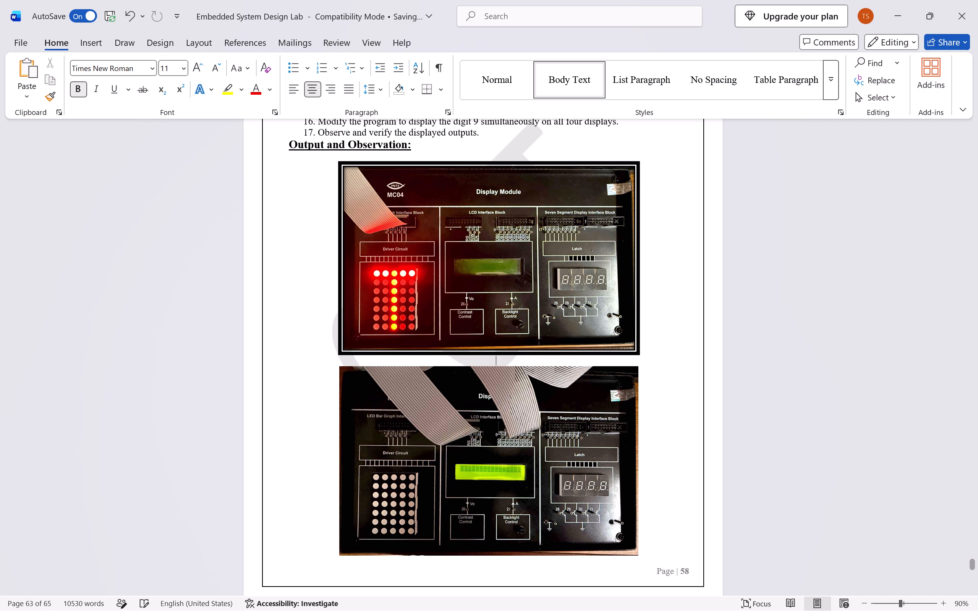
pyautogui.scroll(5, 640, 269)
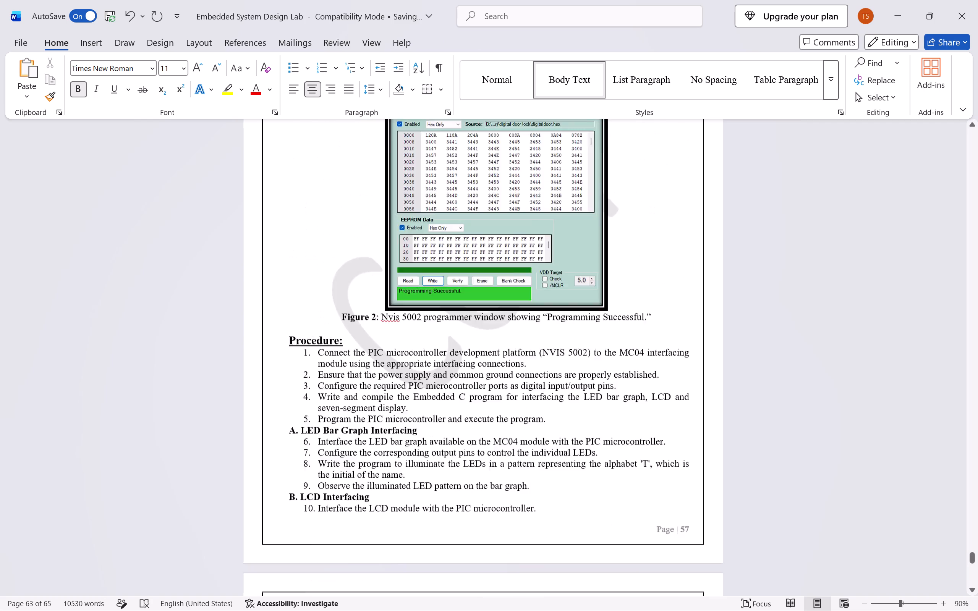
pyautogui.scroll(1, 640, 269)
pyautogui.scroll(-1, 640, 269)
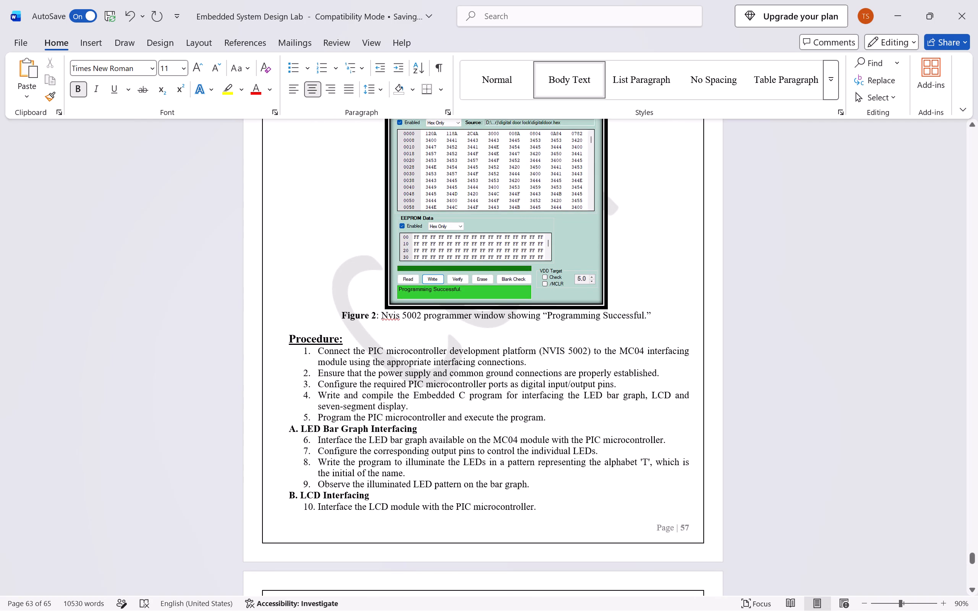
pyautogui.tripleClick(577, 319)
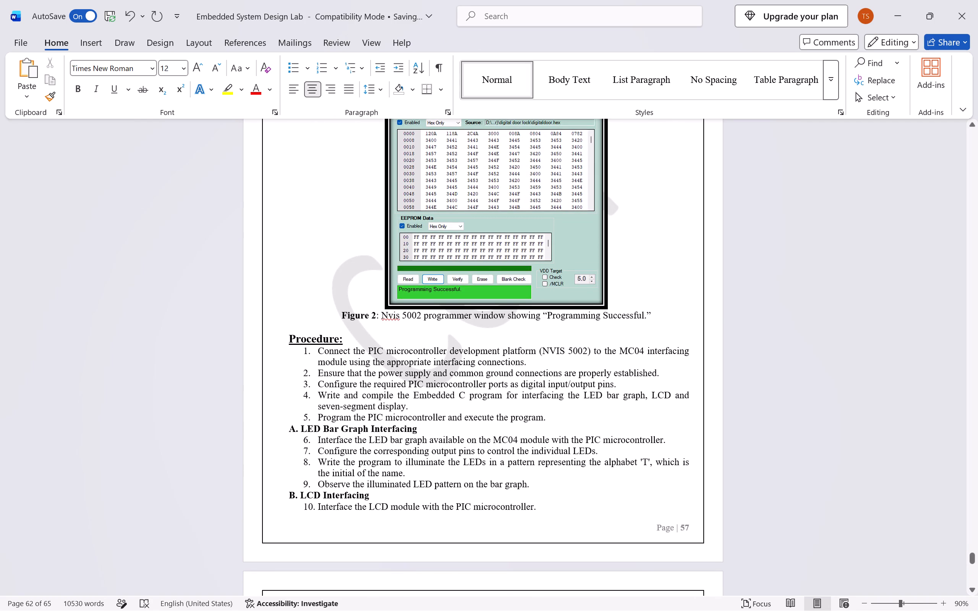
pyautogui.hotkey('ctrl', 'c')
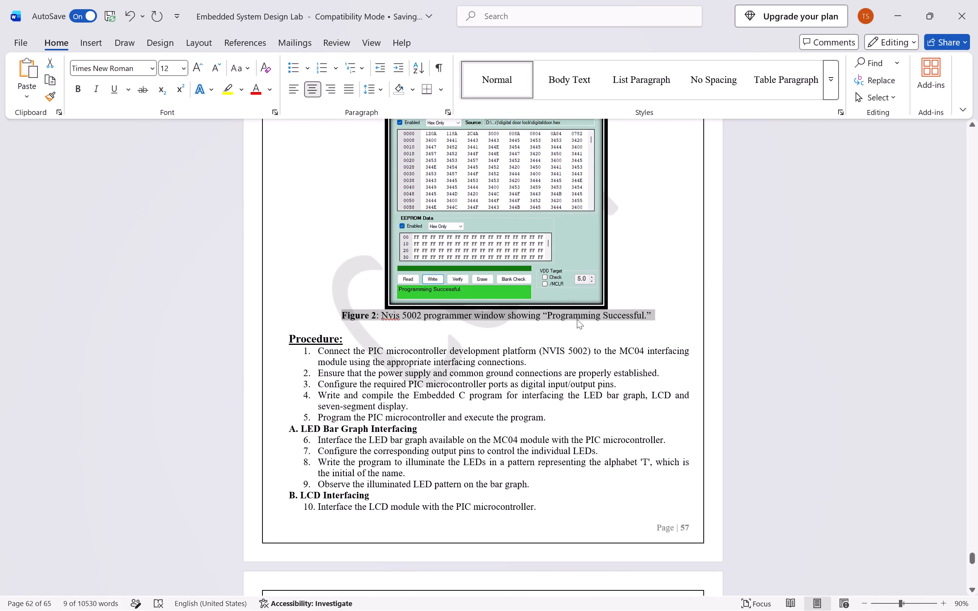
pyautogui.scroll(-5, 577, 319)
pyautogui.click(464, 485)
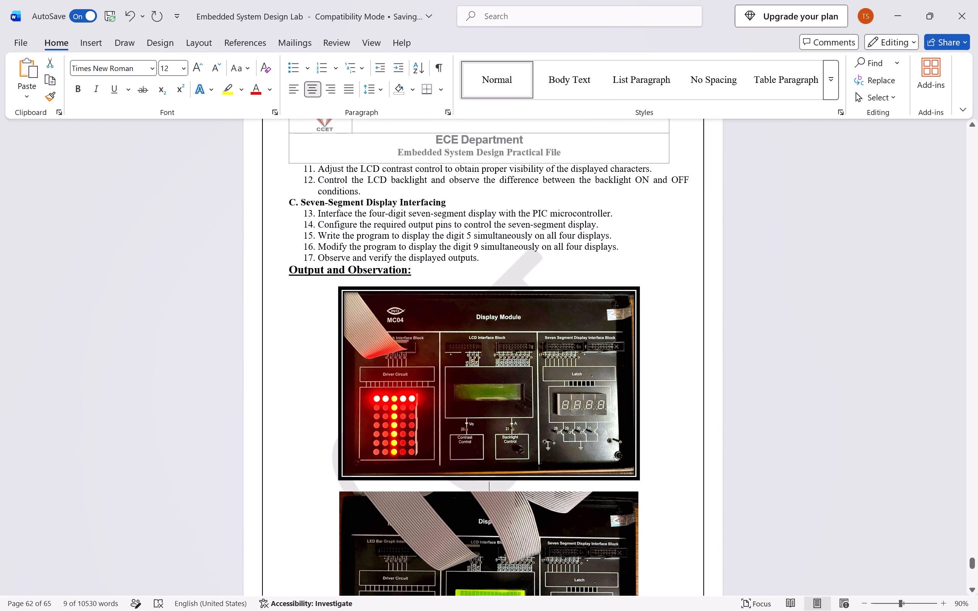
pyautogui.hotkey('ctrl', 'v')
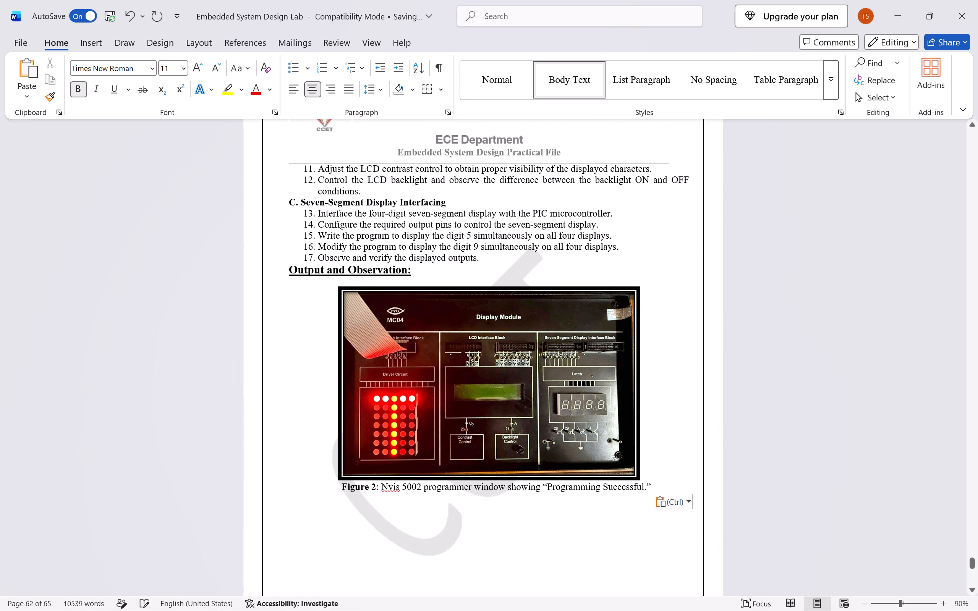
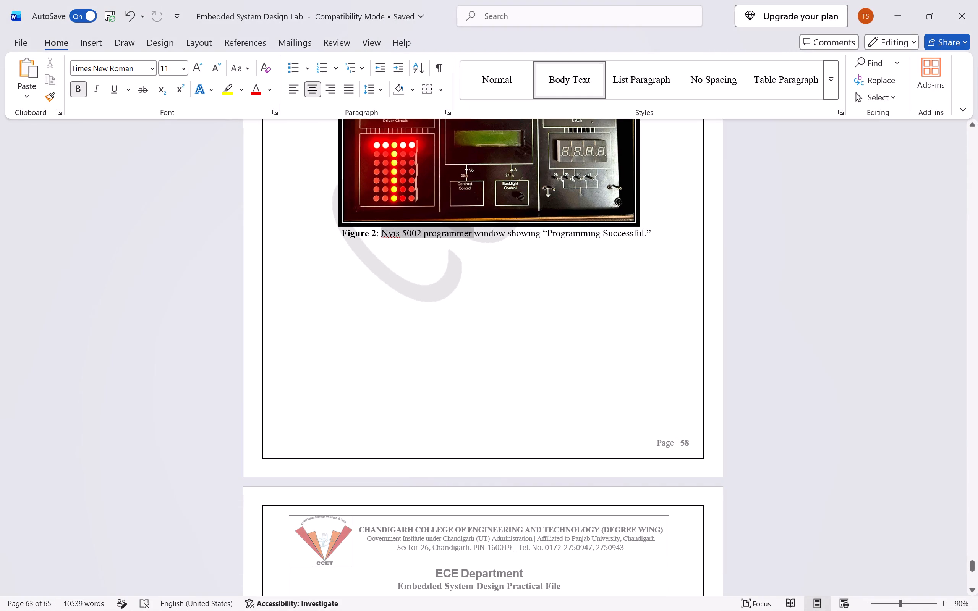
pyautogui.moveTo(484, 237); pyautogui.dragTo(656, 237)
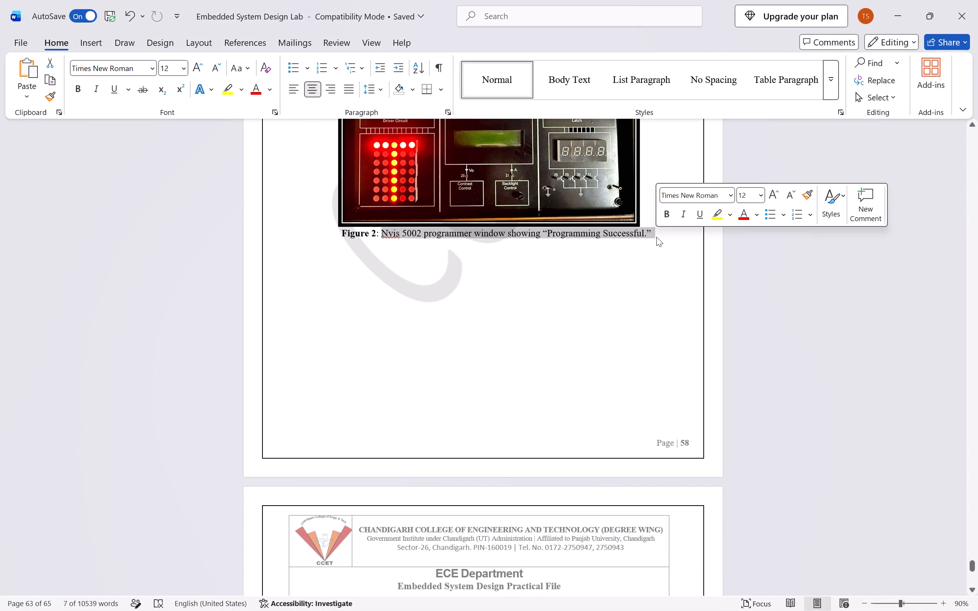
pyautogui.hotkey('ctrl', 'v')
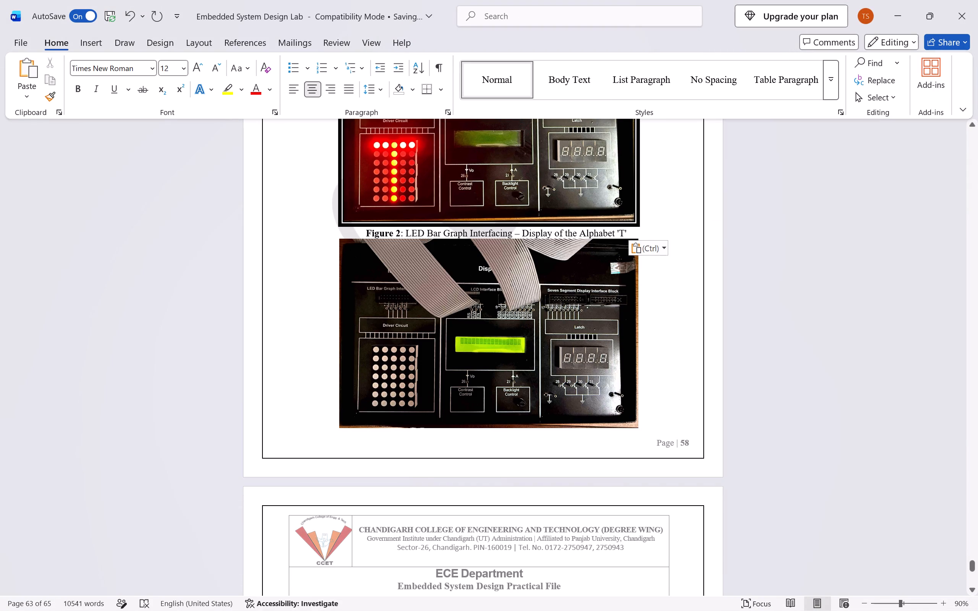
pyautogui.click(398, 233)
pyautogui.press('BackSpace')
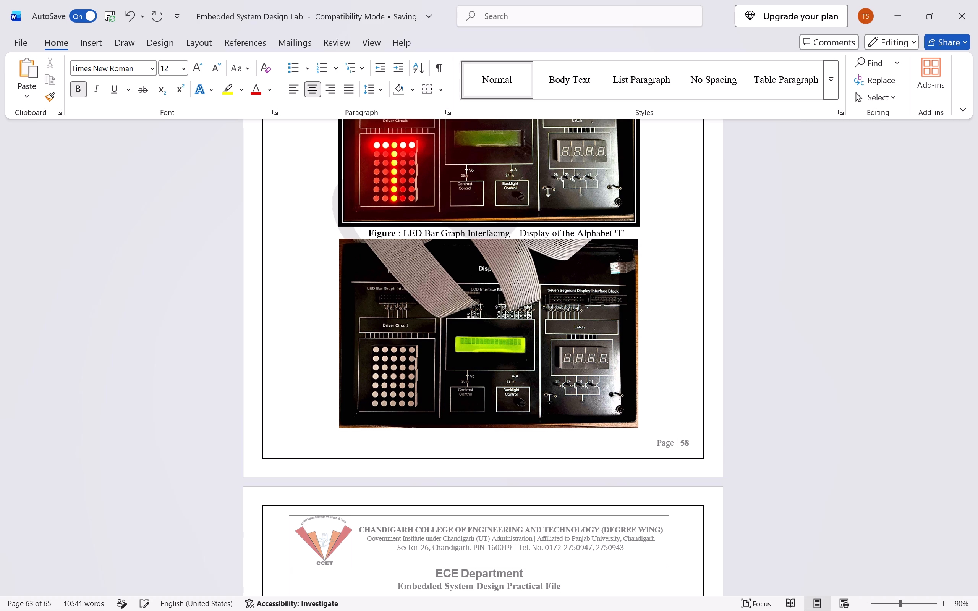
pyautogui.press('3')
# Apply the black frame picture style with a thin white inner line to the first LCD photo below Figure 3.
pyautogui.click(394, 286)
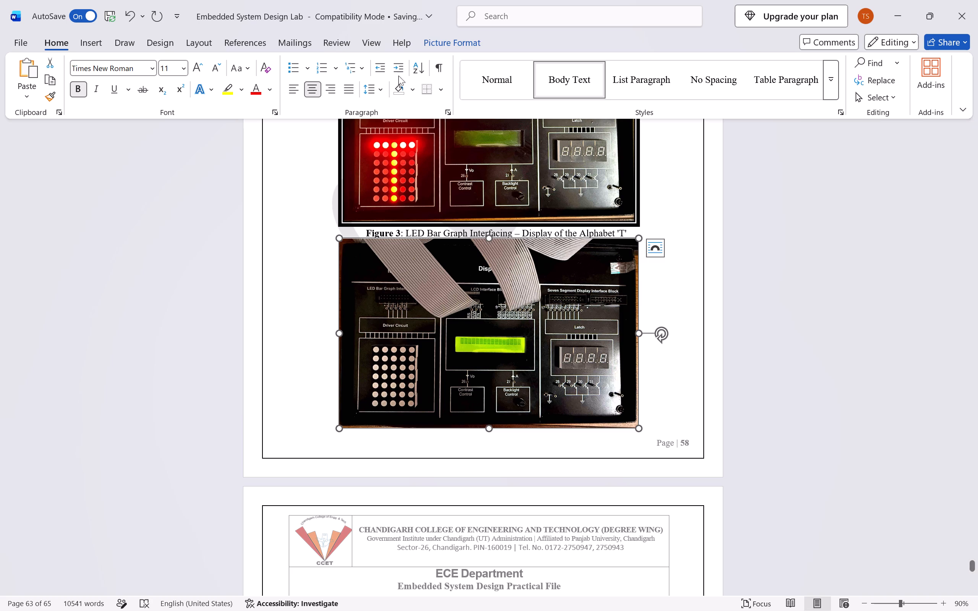
pyautogui.click(431, 41)
pyautogui.click(513, 81)
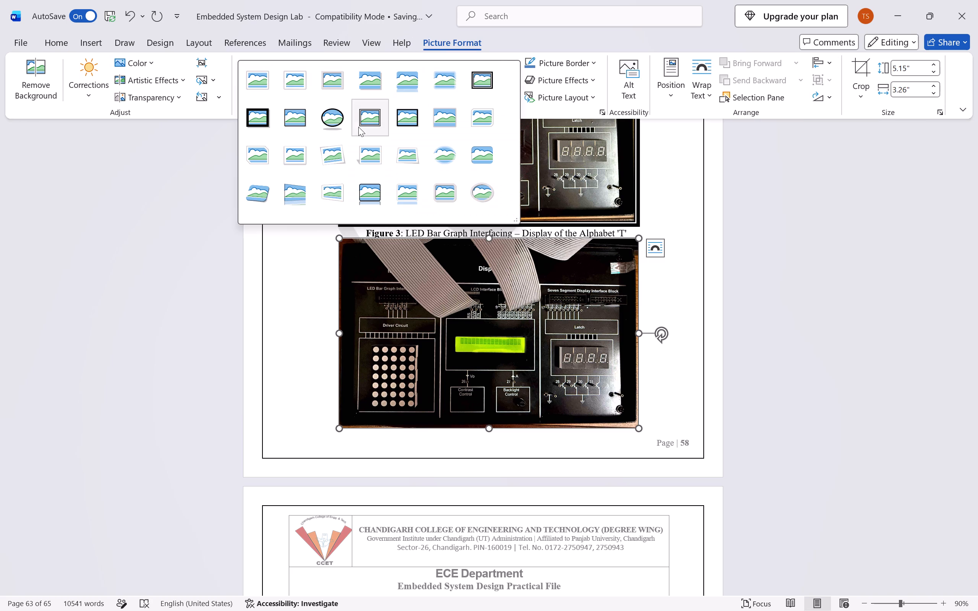
pyautogui.click(359, 127)
pyautogui.click(487, 330)
# Delete the empty line between the "Output and Observation:" heading and the LED bar graph photo.
pyautogui.scroll(1, 487, 330)
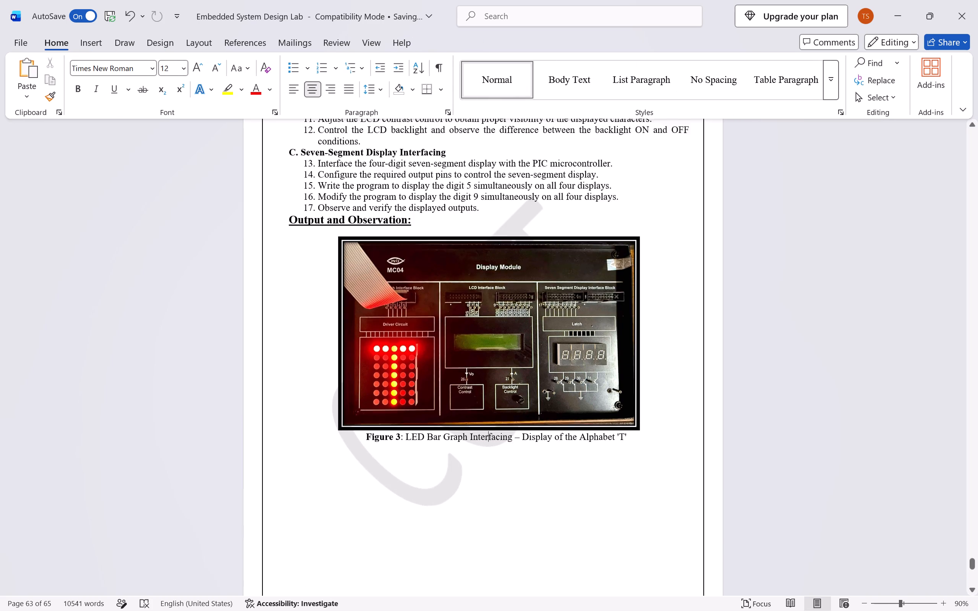
pyautogui.scroll(2, 487, 330)
pyautogui.click(436, 302)
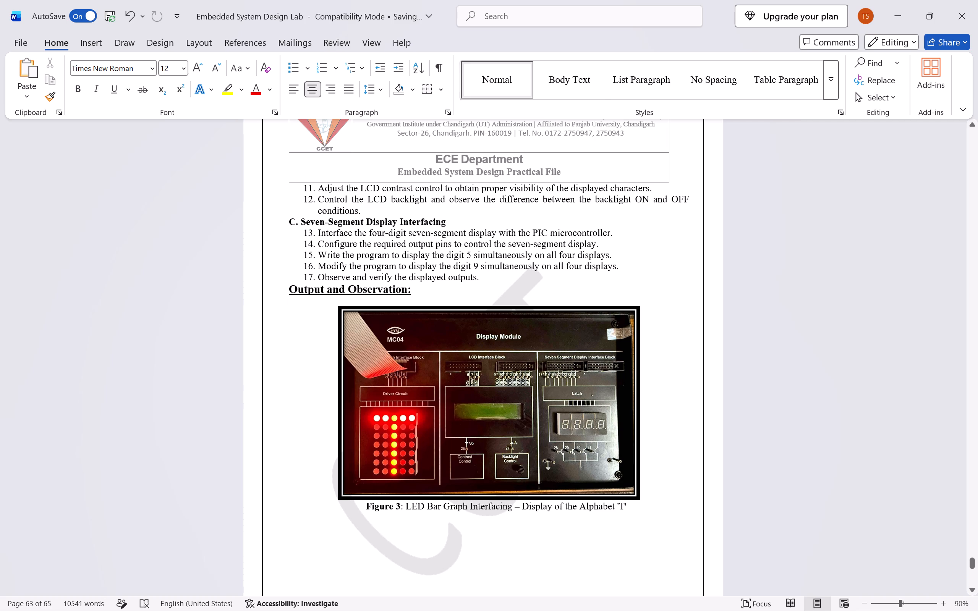
pyautogui.press('BackSpace')
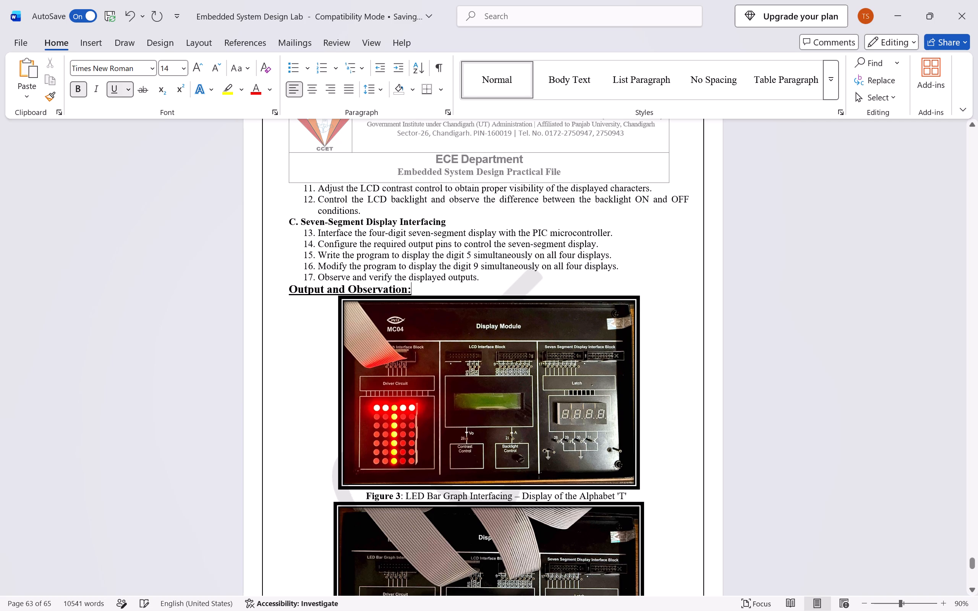
# Shrink the framed LCD photo slightly, keeping its proportions.
pyautogui.scroll(-2, 483, 378)
pyautogui.click(483, 378)
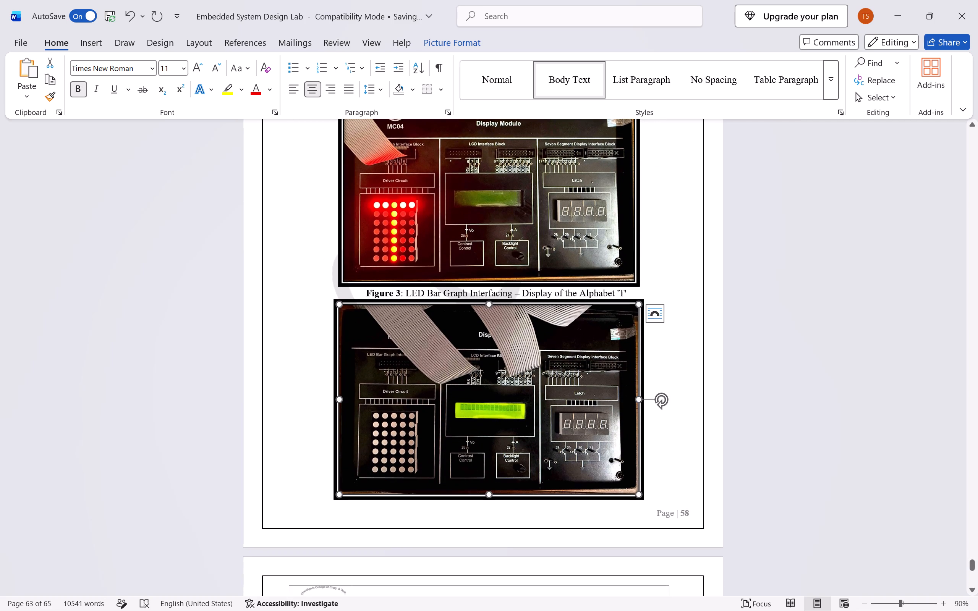
pyautogui.moveTo(641, 496); pyautogui.dragTo(615, 490)
pyautogui.click(673, 411)
# Delete procedure item 17, "Observe and verify the displayed outputs.", from the Seven-Segment Display Interfacing list.
pyautogui.scroll(2, 673, 411)
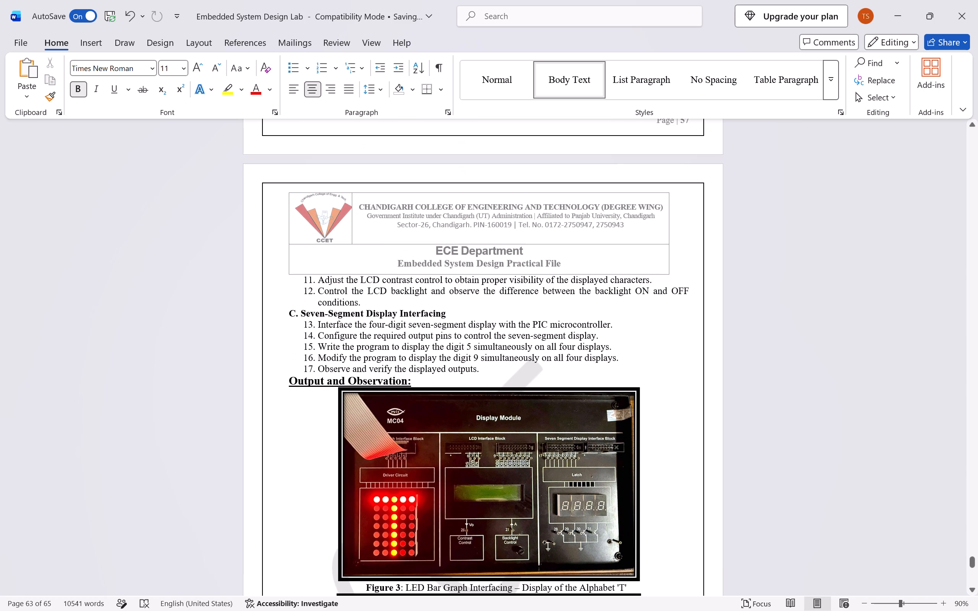
pyautogui.scroll(2, 673, 411)
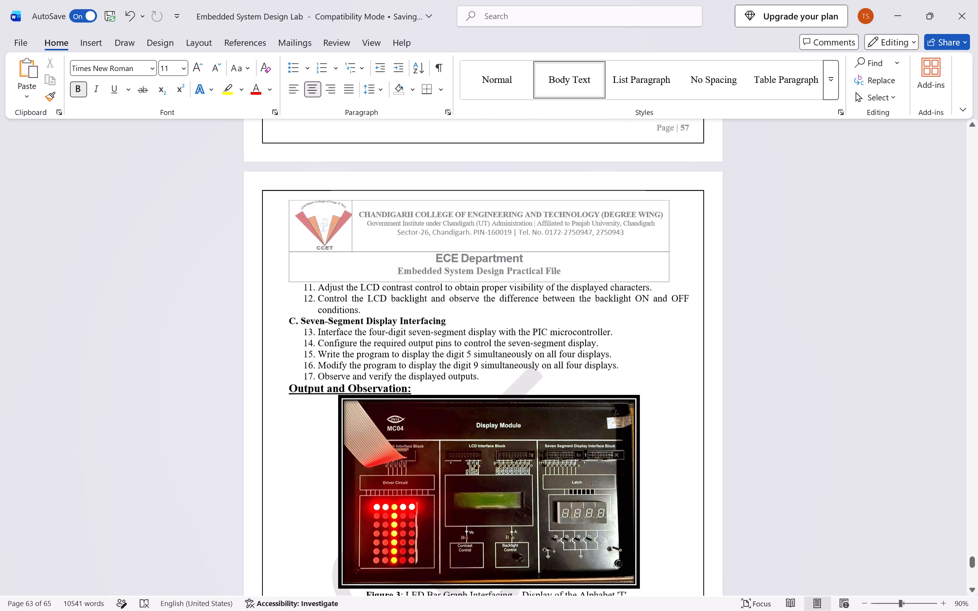
pyautogui.scroll(2, 673, 411)
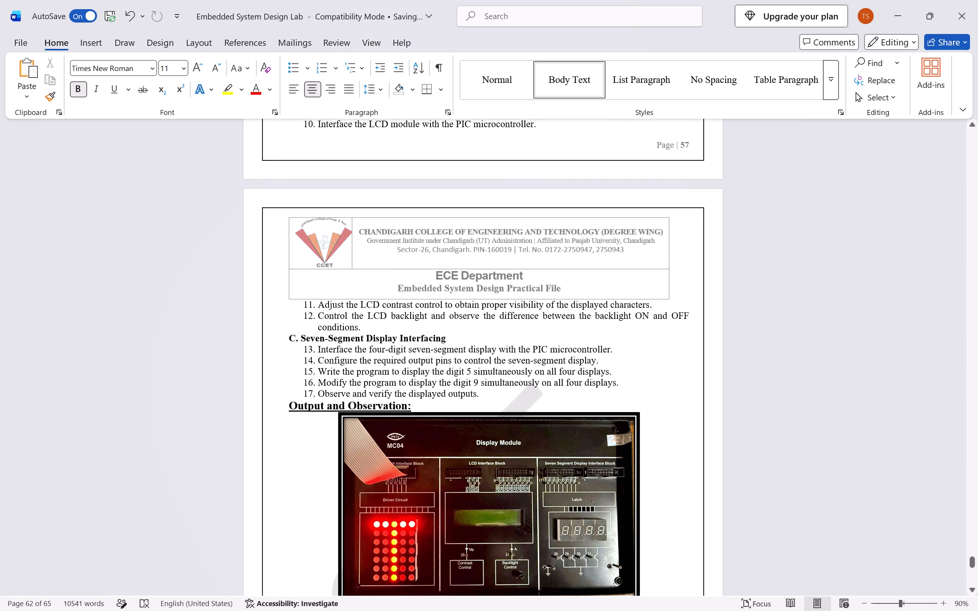
pyautogui.click(483, 395)
pyautogui.moveTo(483, 395); pyautogui.dragTo(303, 390)
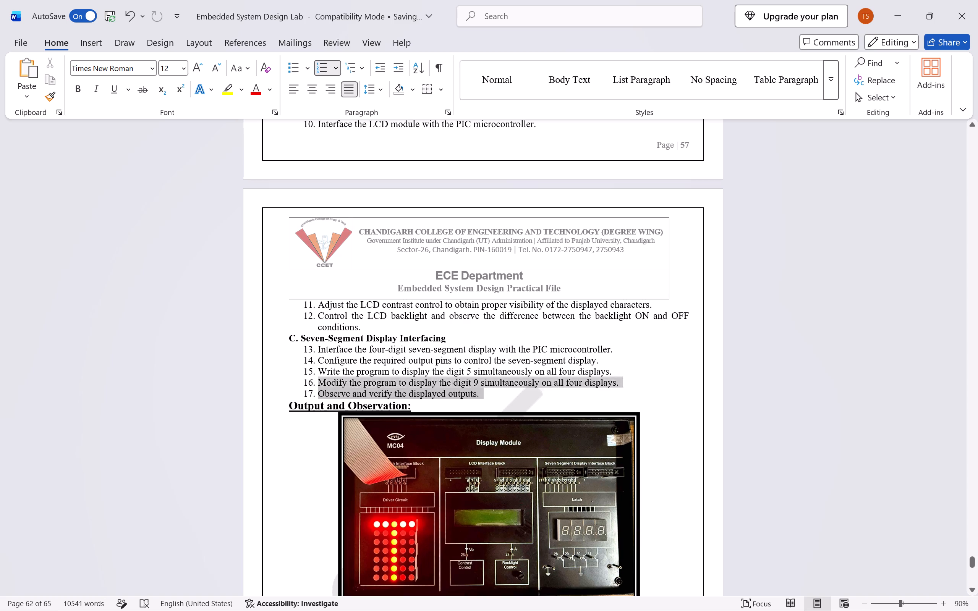
pyautogui.moveTo(303, 390); pyautogui.dragTo(302, 391)
pyautogui.press('BackSpace')
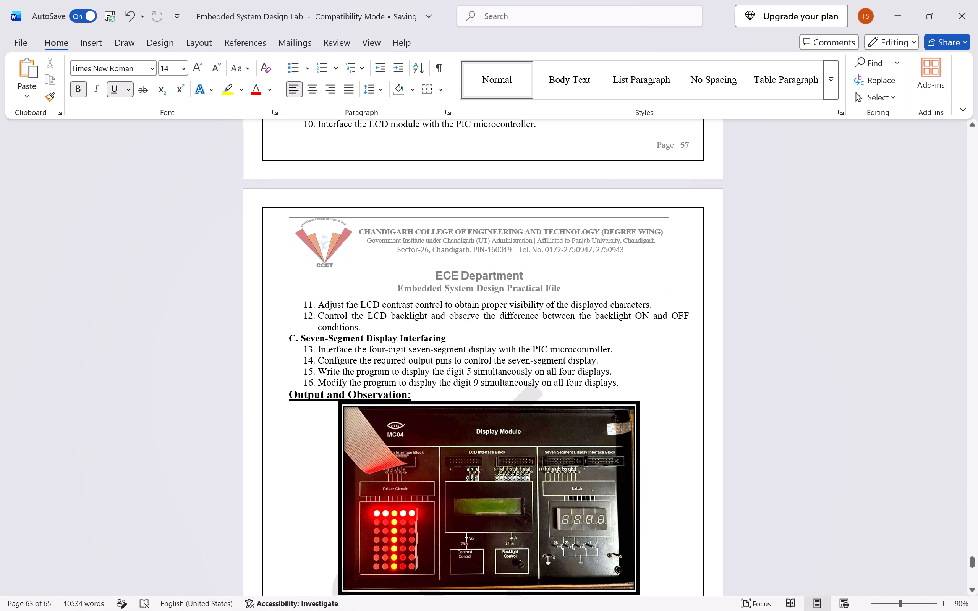
# Insert a paragraph break after the framed LCD photo at the end of page 58.
pyautogui.scroll(-3, 302, 391)
pyautogui.click(654, 490)
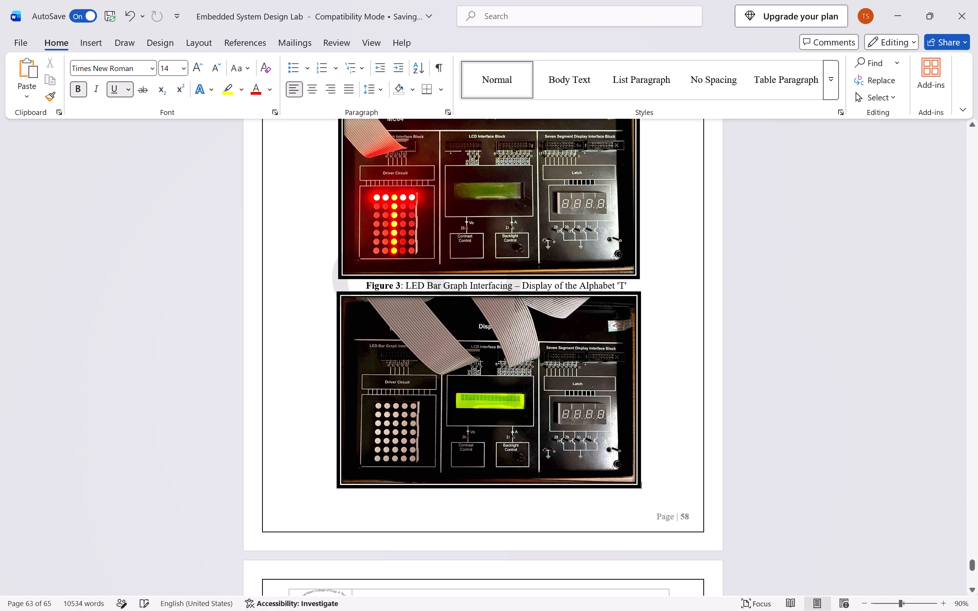
pyautogui.press('Return')
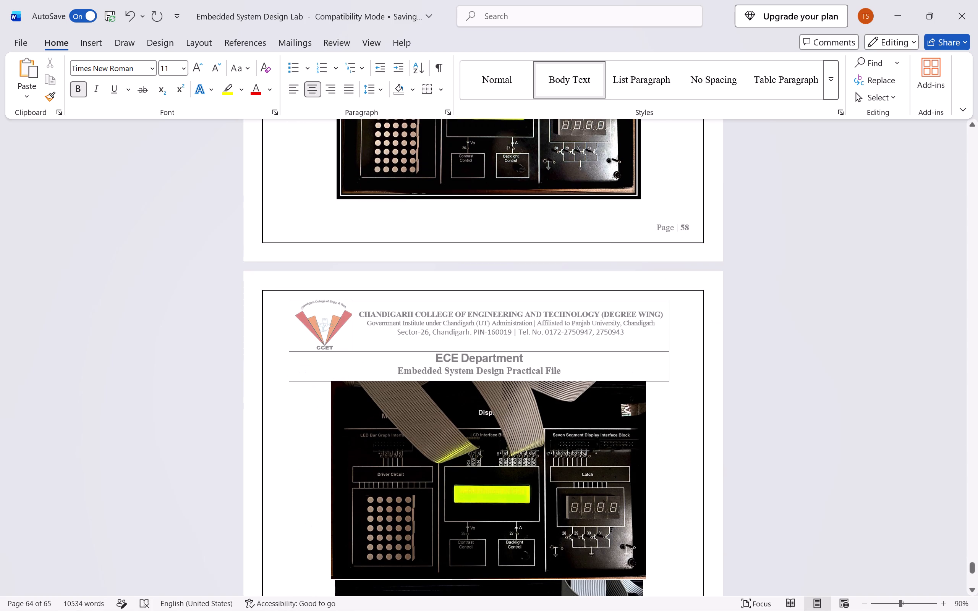
pyautogui.click(592, 206)
# Remove the space before the "Procedure:" heading paragraph on page 57.
pyautogui.scroll(5, 592, 206)
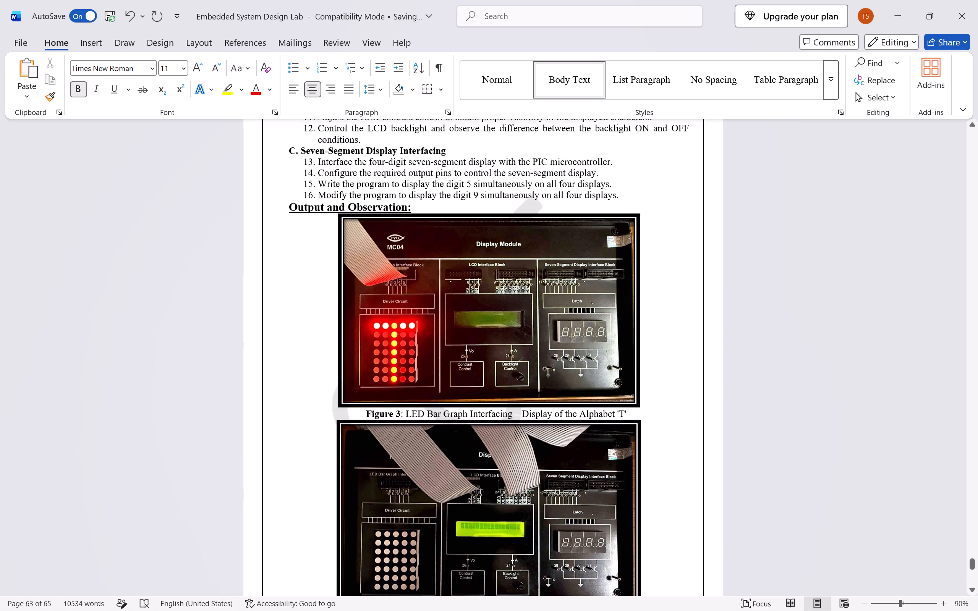
pyautogui.scroll(2, 592, 206)
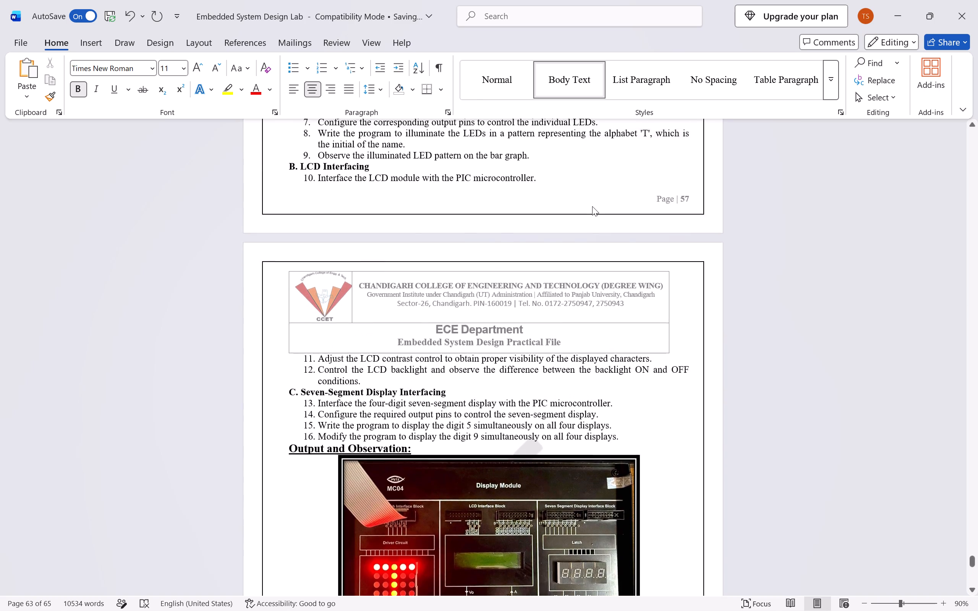
pyautogui.scroll(1, 592, 206)
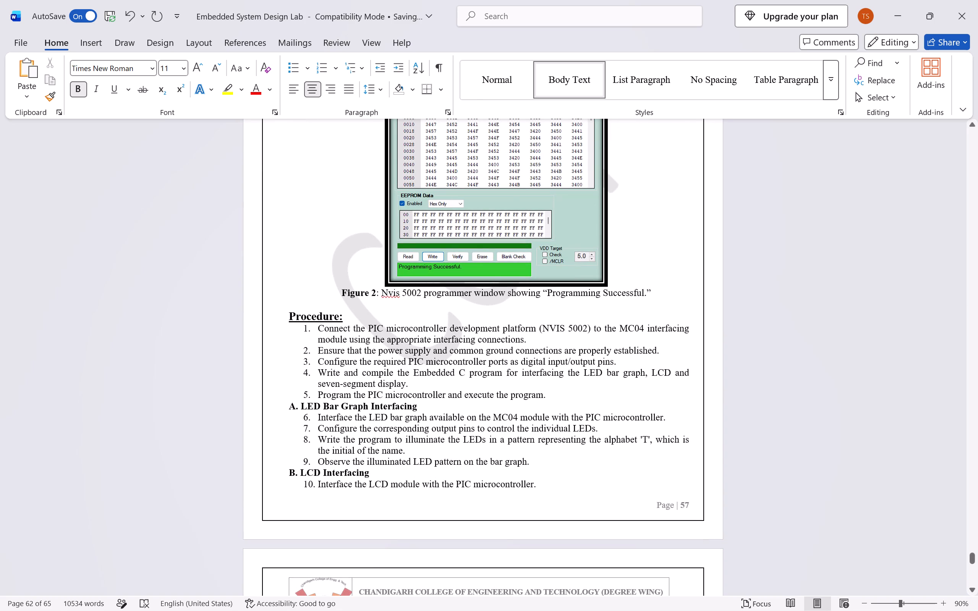
pyautogui.moveTo(347, 318); pyautogui.dragTo(320, 310)
pyautogui.click(369, 85)
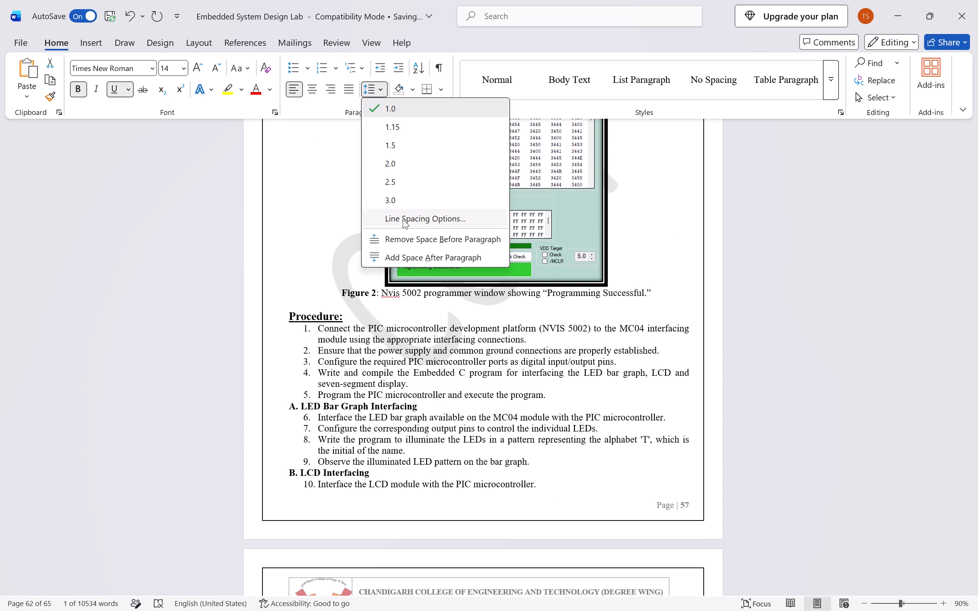
pyautogui.click(405, 237)
pyautogui.click(444, 370)
# Add an empty caption line directly below the framed LCD photo on page 58.
pyautogui.scroll(-3, 444, 370)
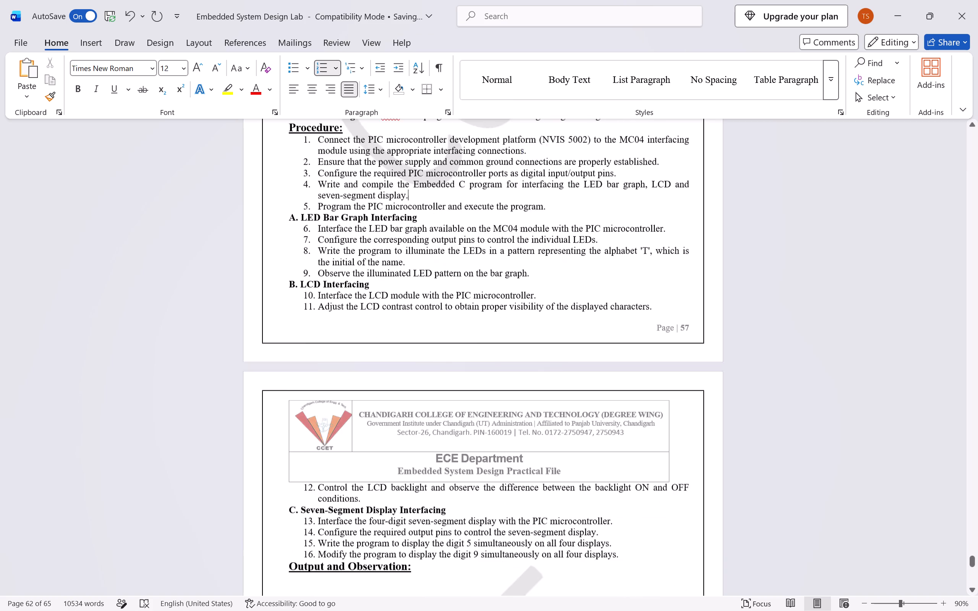
pyautogui.scroll(-4, 444, 370)
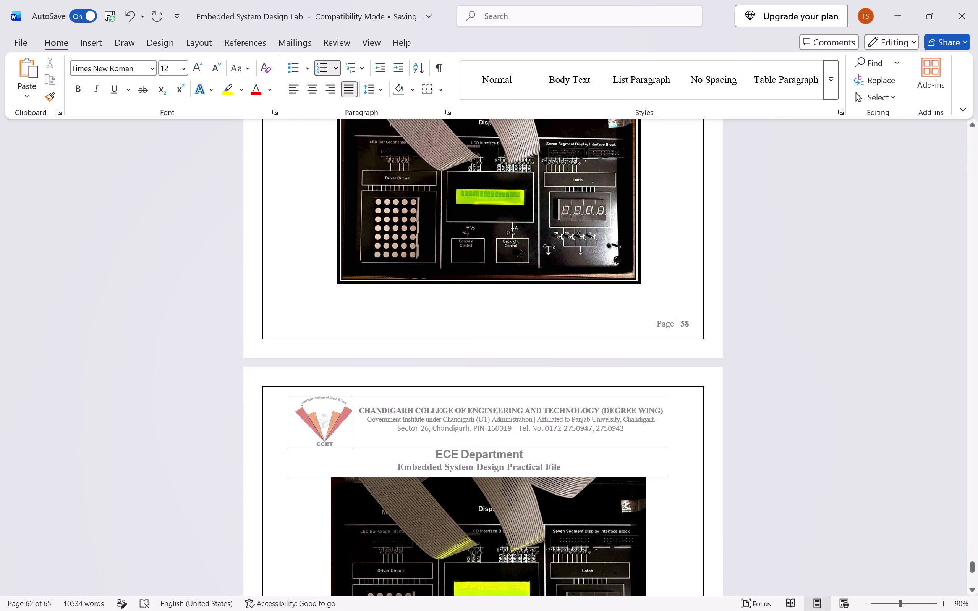
pyautogui.click(479, 306)
pyautogui.click(508, 281)
pyautogui.click(509, 291)
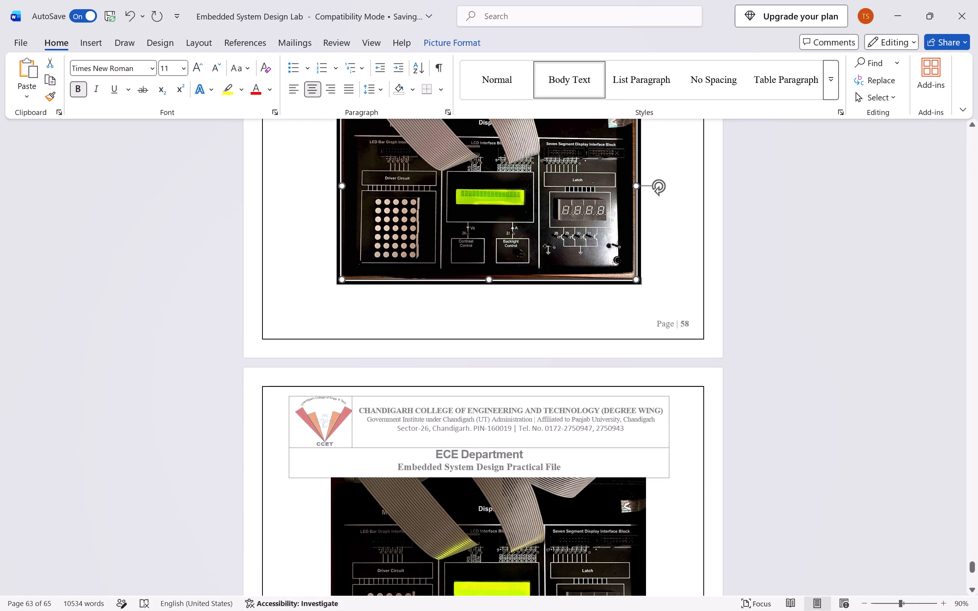
pyautogui.press('Return')
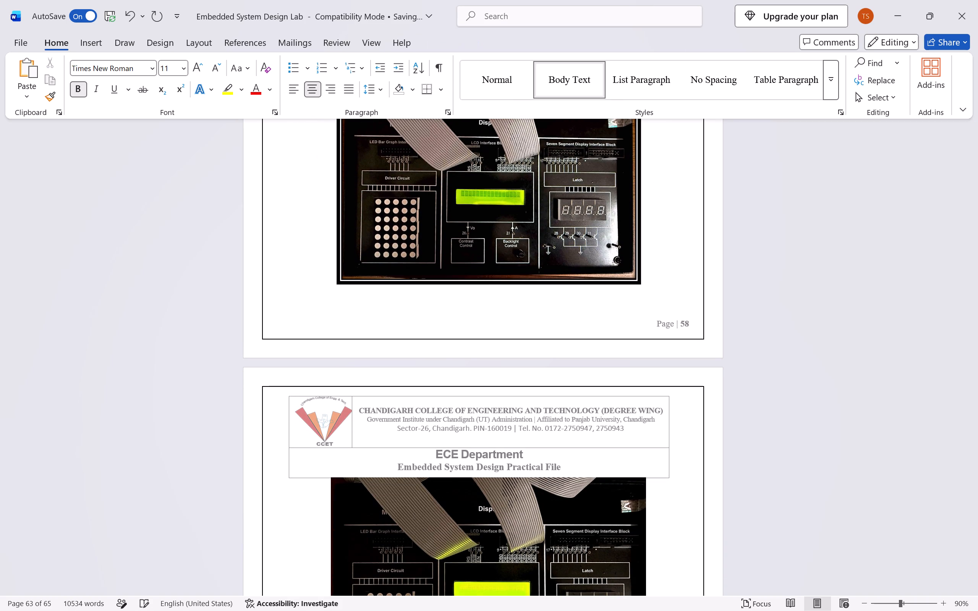
# Copy the "Figure 3:" label to the line below the framed LCD photo and renumber it as "Figure 4:".
pyautogui.scroll(1, 649, 259)
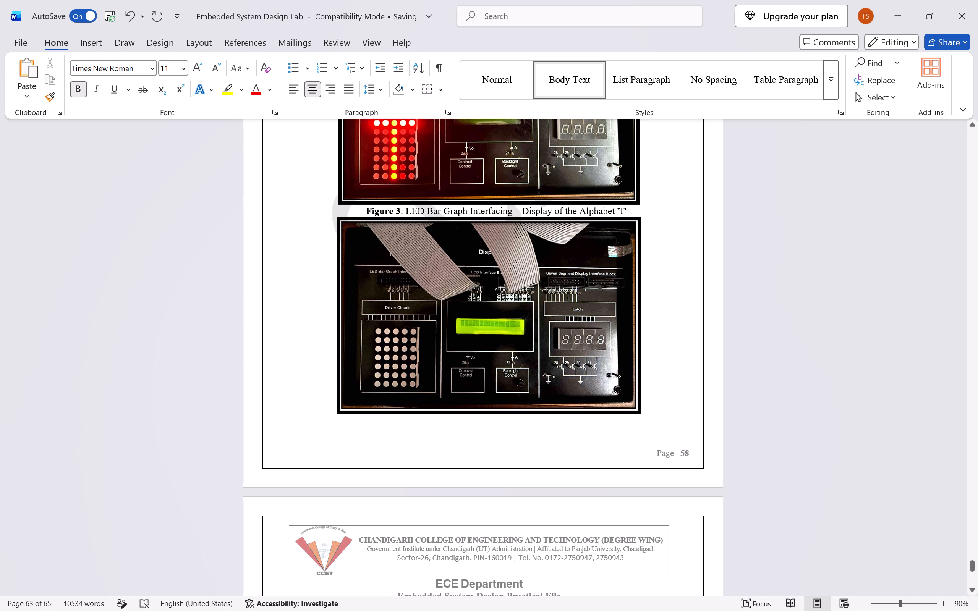
pyautogui.moveTo(404, 211); pyautogui.dragTo(340, 207)
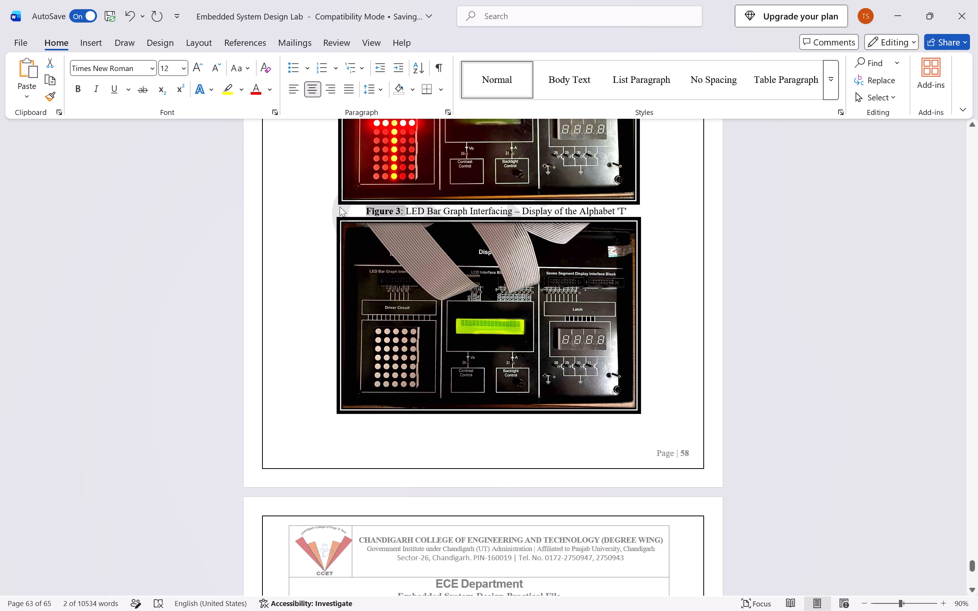
pyautogui.hotkey('ctrl', 'c')
pyautogui.click(460, 423)
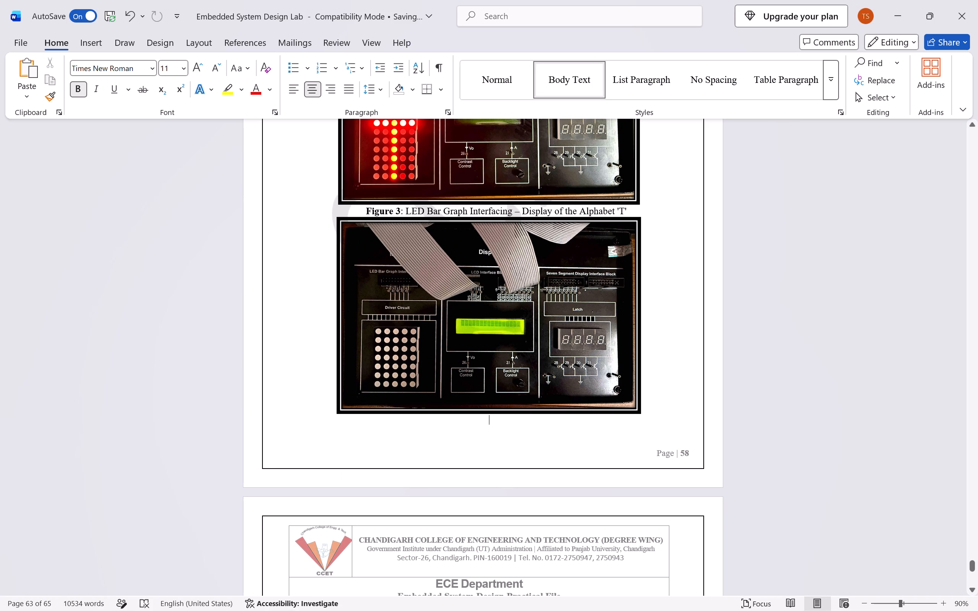
pyautogui.hotkey('ctrl', 'v')
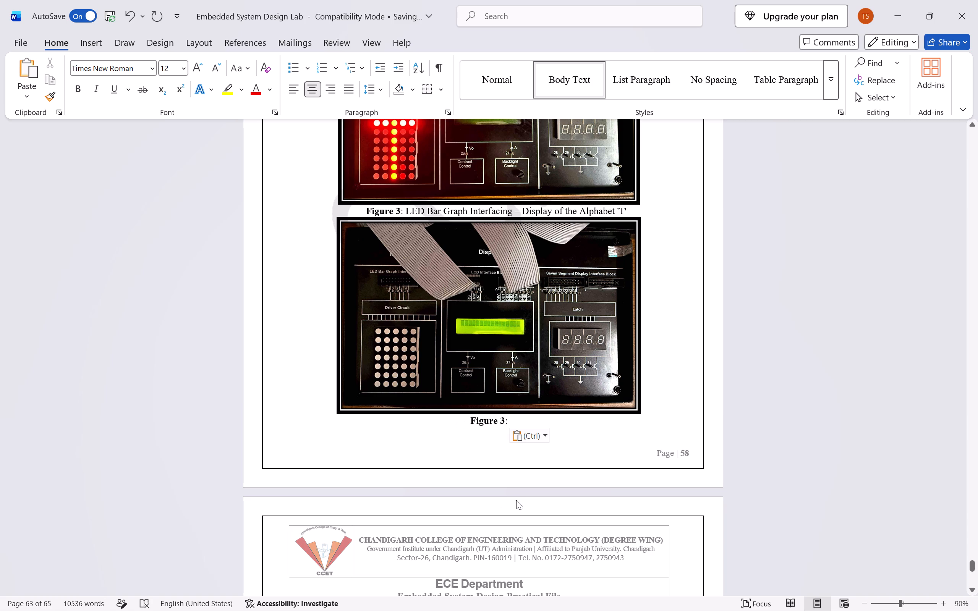
pyautogui.press('Left')
pyautogui.press('4')
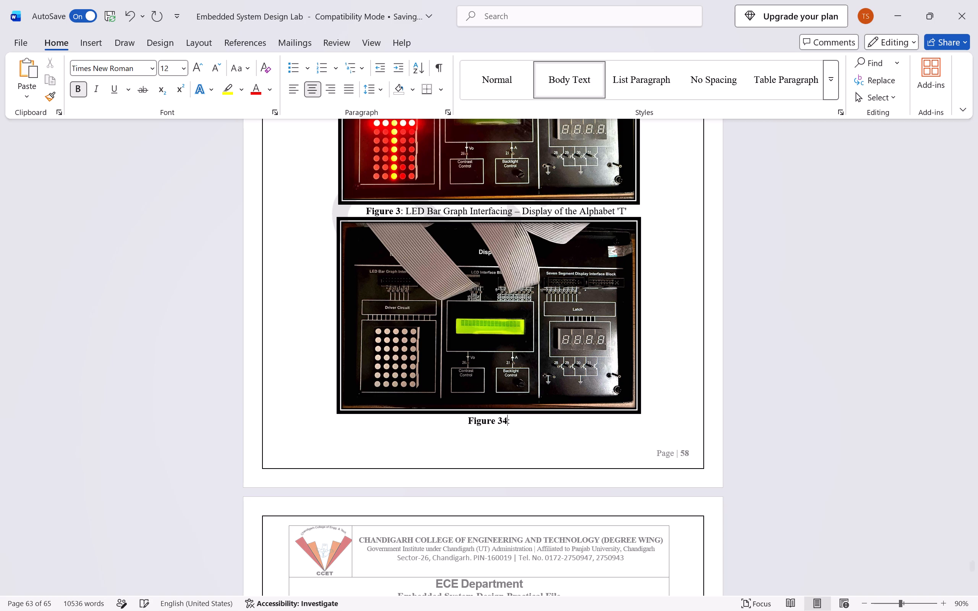
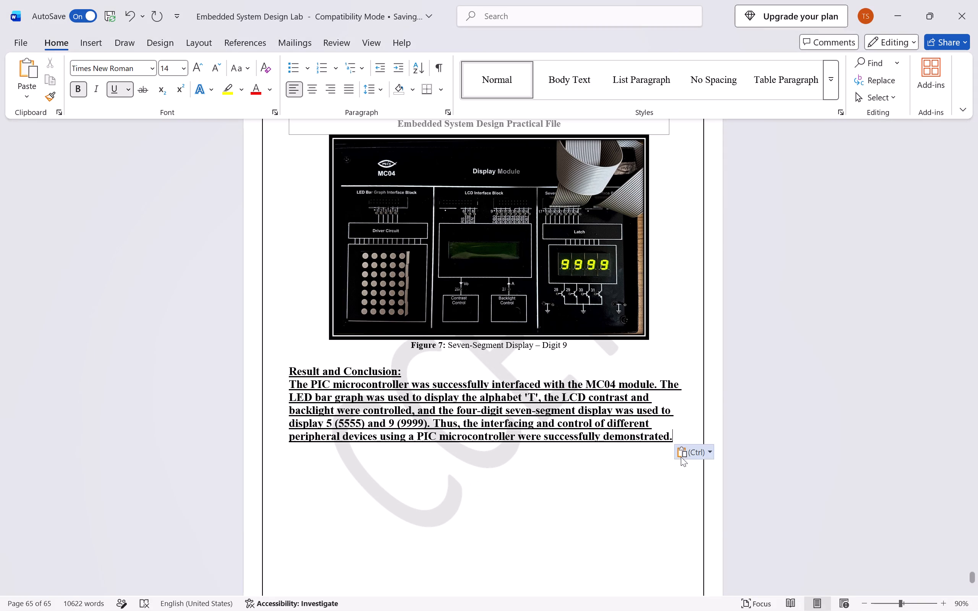
pyautogui.click(687, 454)
pyautogui.click(691, 492)
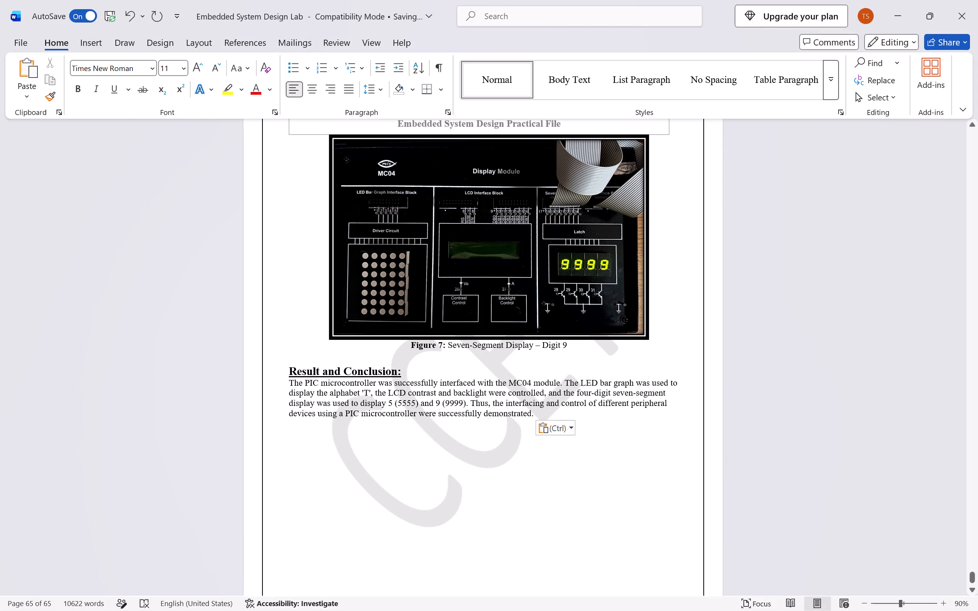
# Justify the pasted Result and Conclusion paragraph and increase its font size to 12.
pyautogui.moveTo(537, 412); pyautogui.dragTo(289, 385)
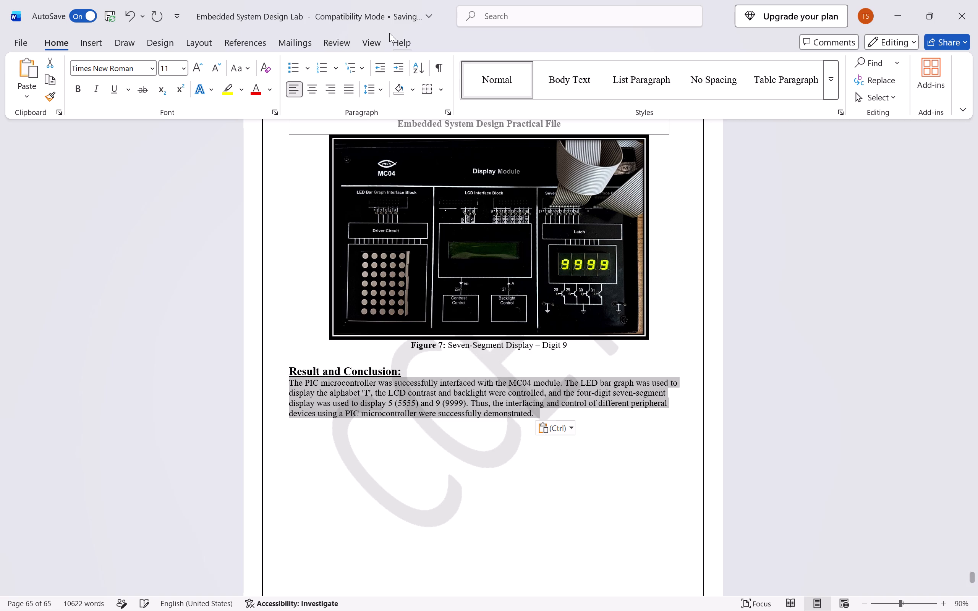
pyautogui.click(343, 90)
pyautogui.click(199, 72)
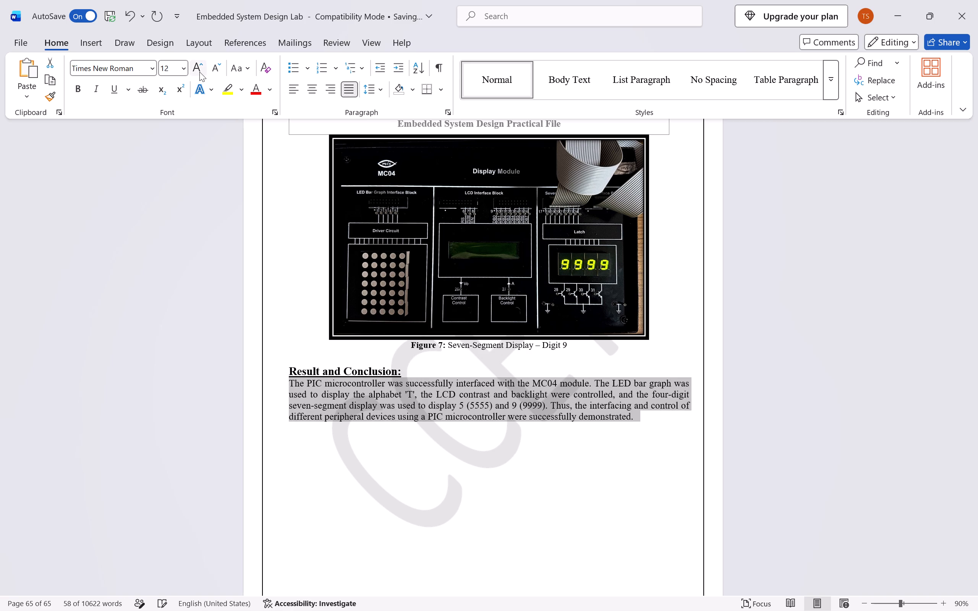
pyautogui.click(362, 403)
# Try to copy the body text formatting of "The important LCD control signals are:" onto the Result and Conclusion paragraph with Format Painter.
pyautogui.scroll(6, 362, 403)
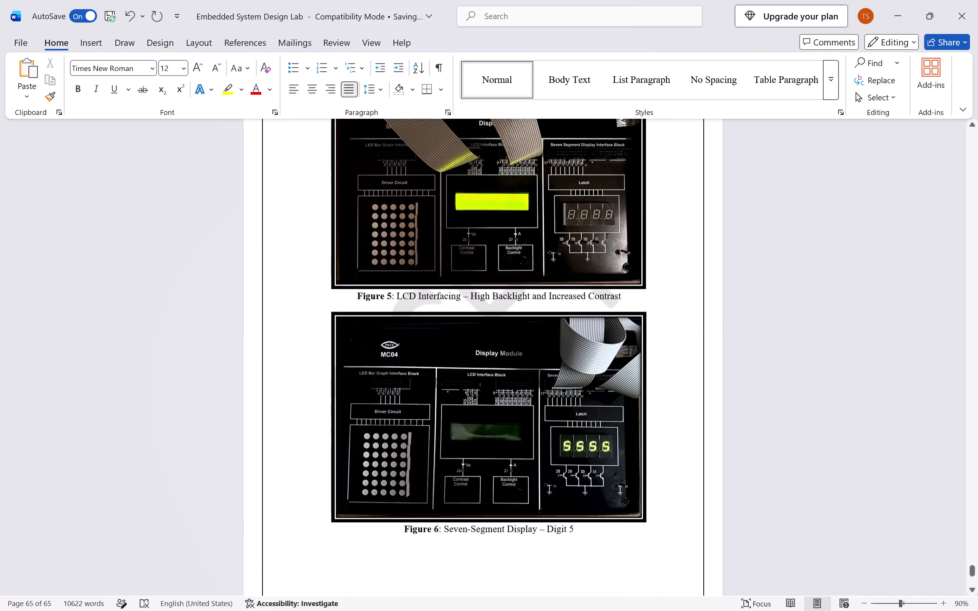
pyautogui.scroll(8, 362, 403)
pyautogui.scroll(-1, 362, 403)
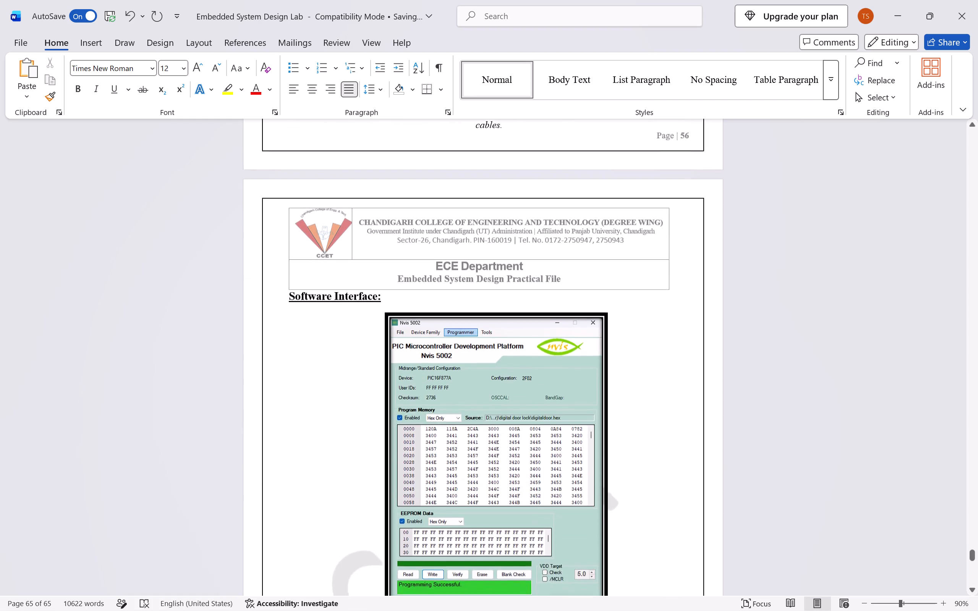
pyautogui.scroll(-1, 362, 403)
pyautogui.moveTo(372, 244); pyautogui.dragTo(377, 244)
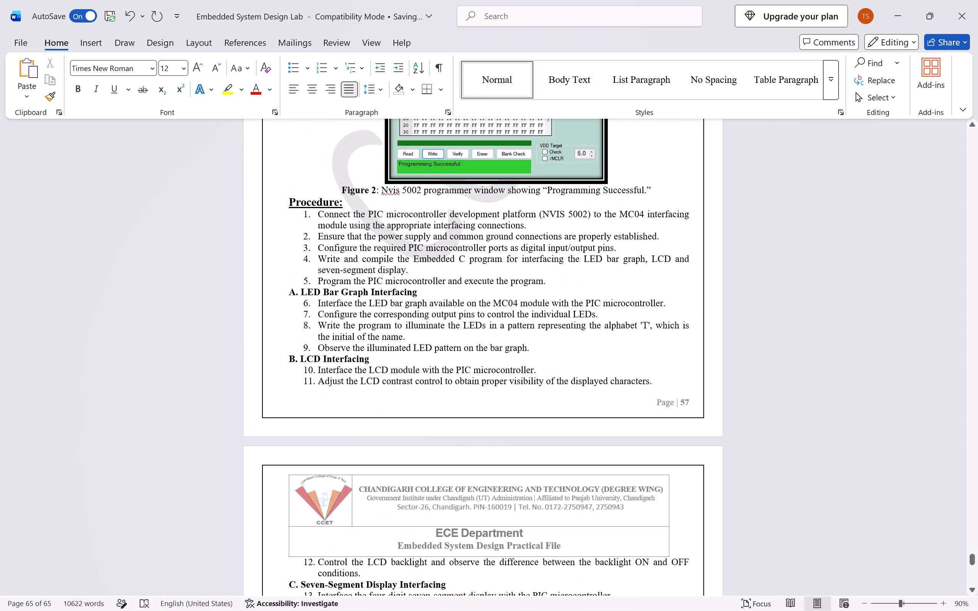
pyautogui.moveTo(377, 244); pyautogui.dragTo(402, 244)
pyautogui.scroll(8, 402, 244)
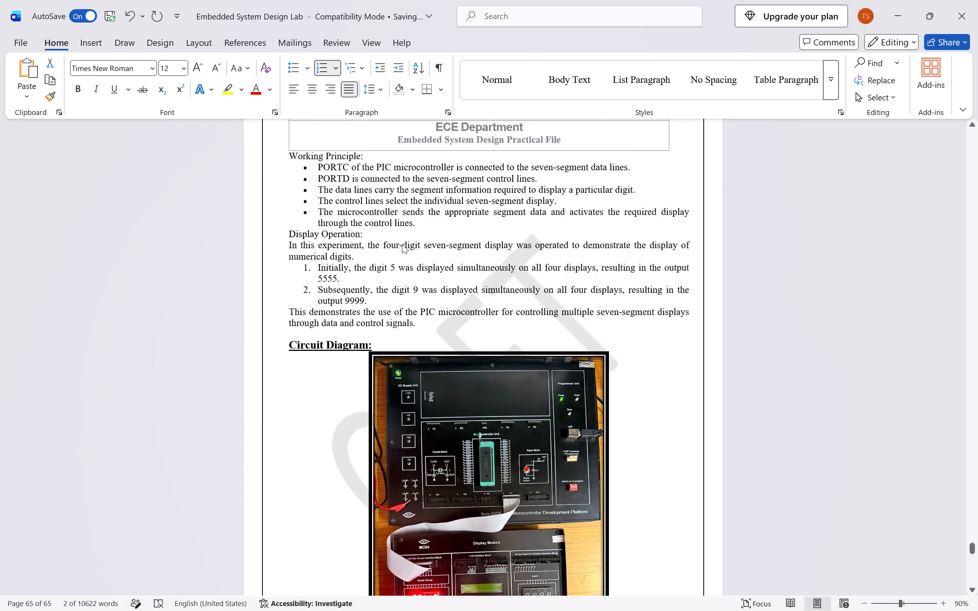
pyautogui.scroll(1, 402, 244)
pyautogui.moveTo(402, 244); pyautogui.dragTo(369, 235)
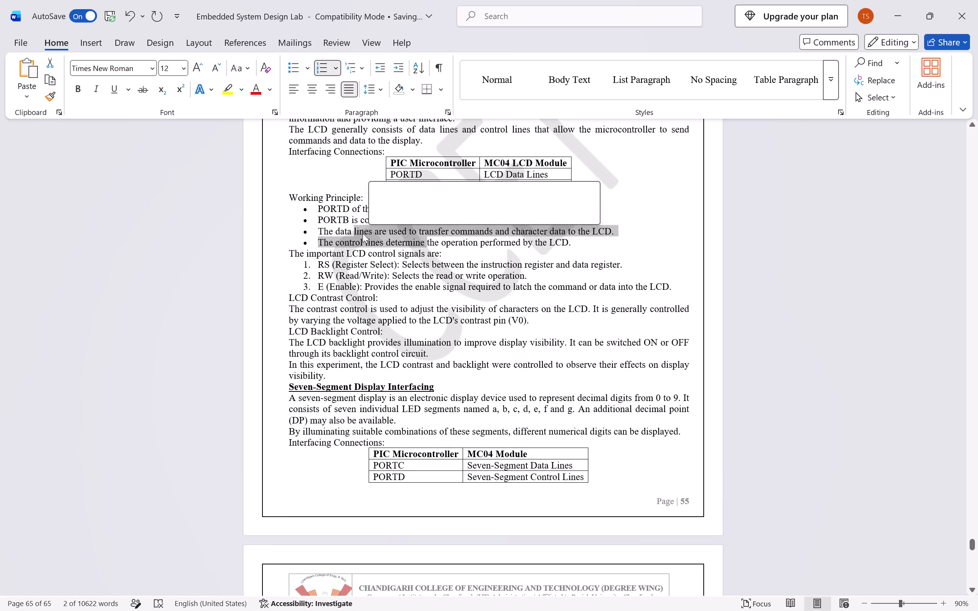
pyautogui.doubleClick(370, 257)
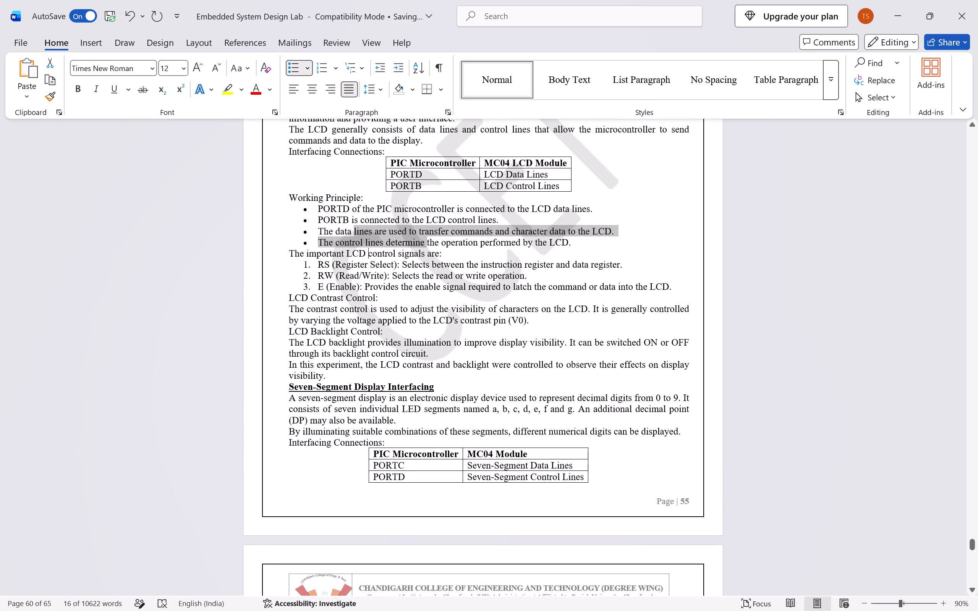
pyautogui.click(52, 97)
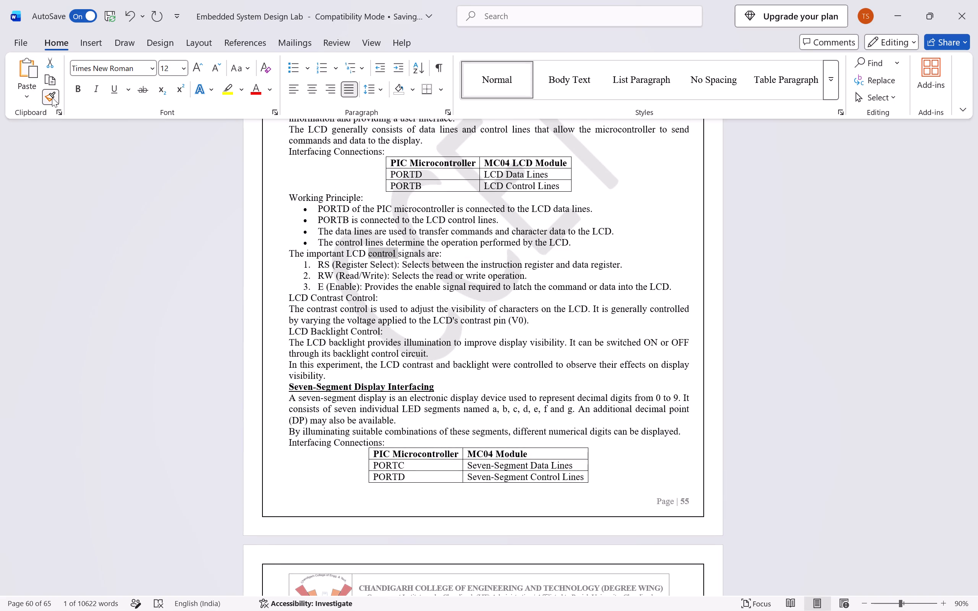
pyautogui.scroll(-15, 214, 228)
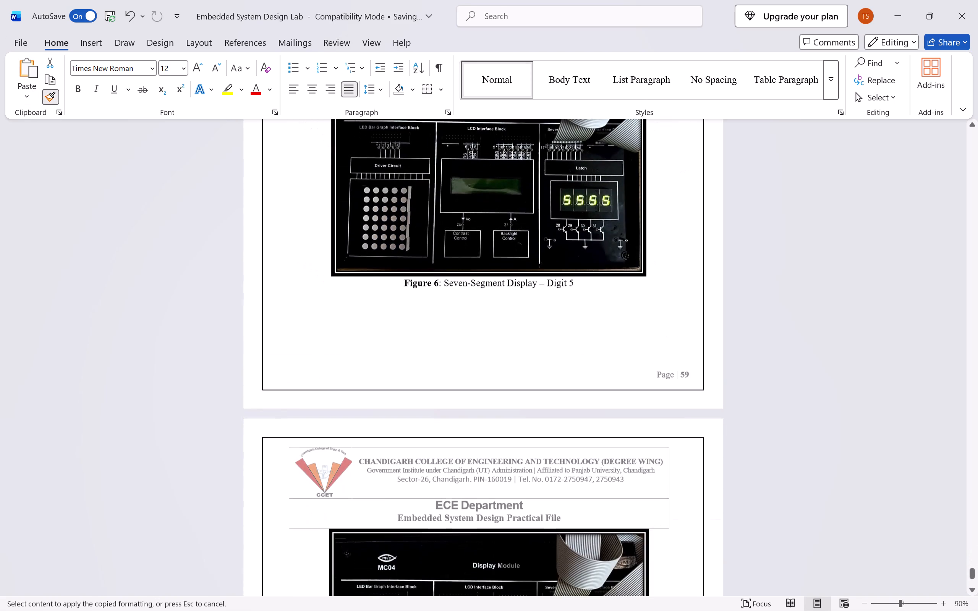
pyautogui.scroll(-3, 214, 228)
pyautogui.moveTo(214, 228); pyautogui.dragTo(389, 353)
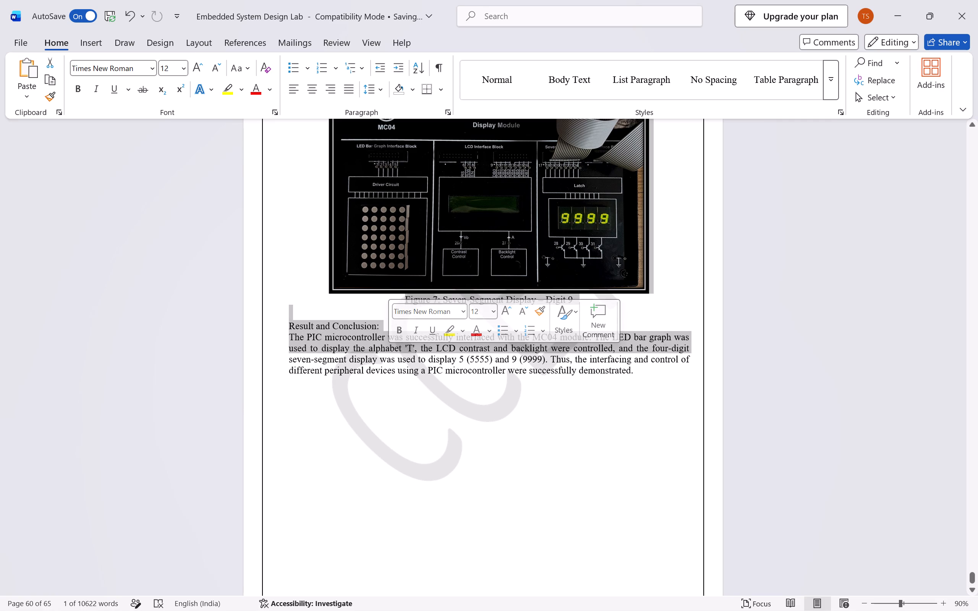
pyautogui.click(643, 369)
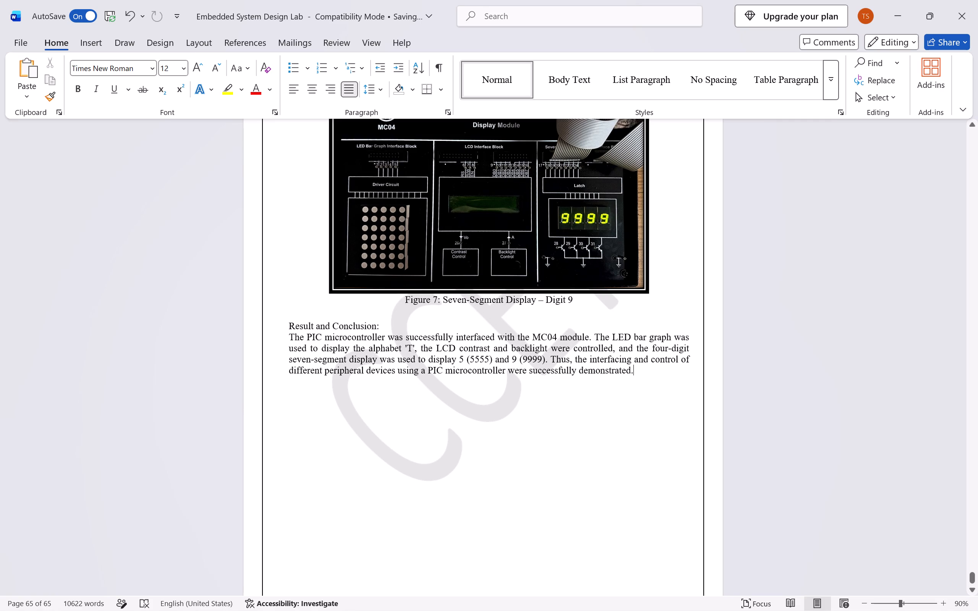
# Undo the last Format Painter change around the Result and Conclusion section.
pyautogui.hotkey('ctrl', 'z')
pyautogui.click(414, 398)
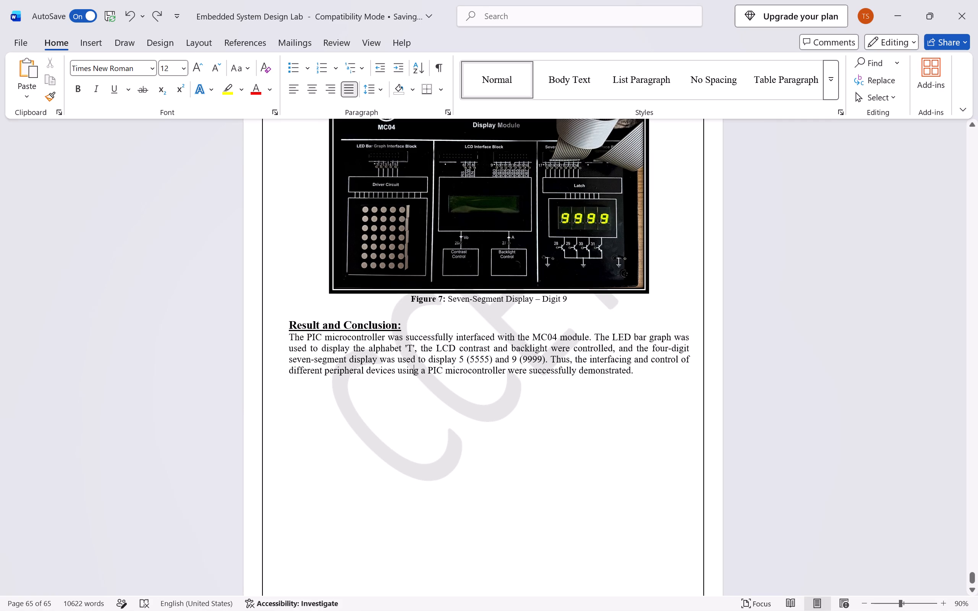
# Check the last page down to its footer and save the Embedded System Design Lab document.
pyautogui.scroll(-1, 415, 398)
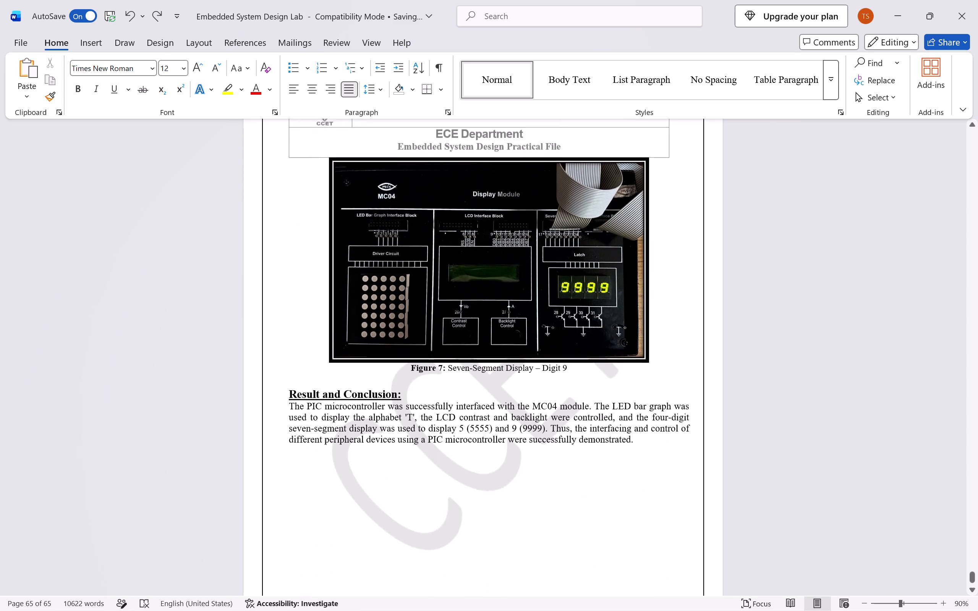
pyautogui.scroll(-5, 415, 398)
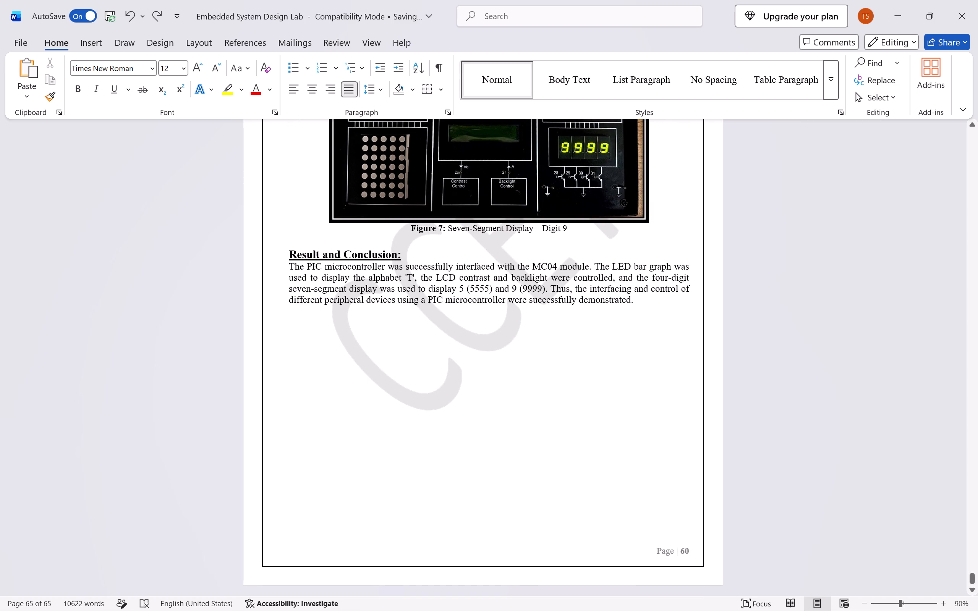
pyautogui.click(112, 18)
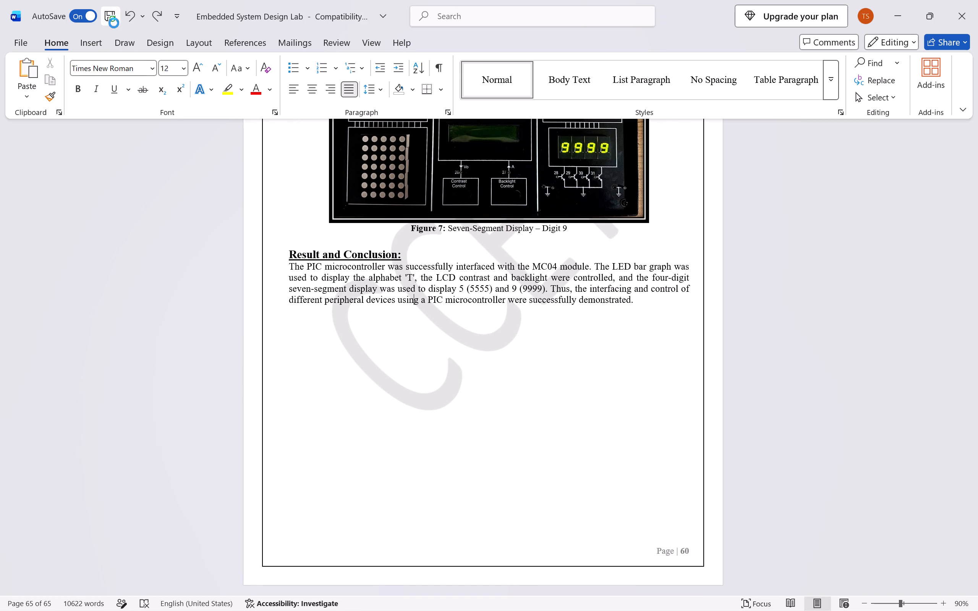
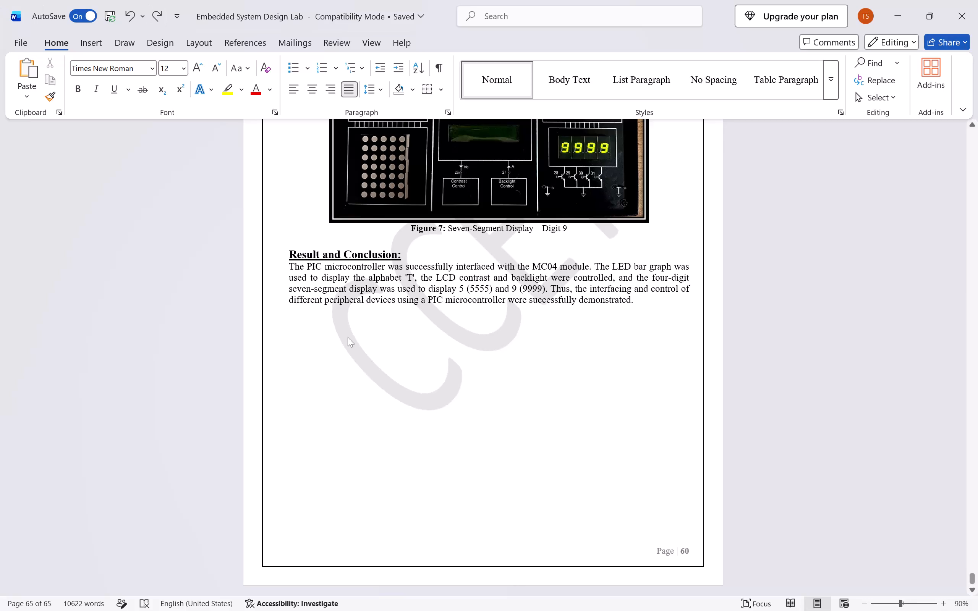
# Review Experiment-12 in the print preview, from the Result and Conclusion page back to its title page.
pyautogui.keyDown('ctrl'); pyautogui.click(348, 337); pyautogui.keyUp('ctrl')
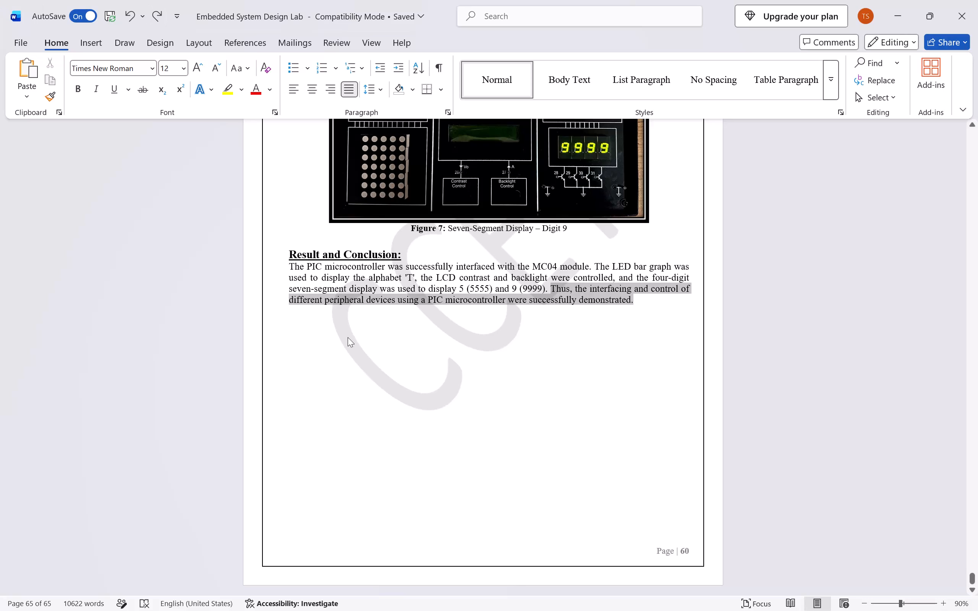
pyautogui.click(348, 337)
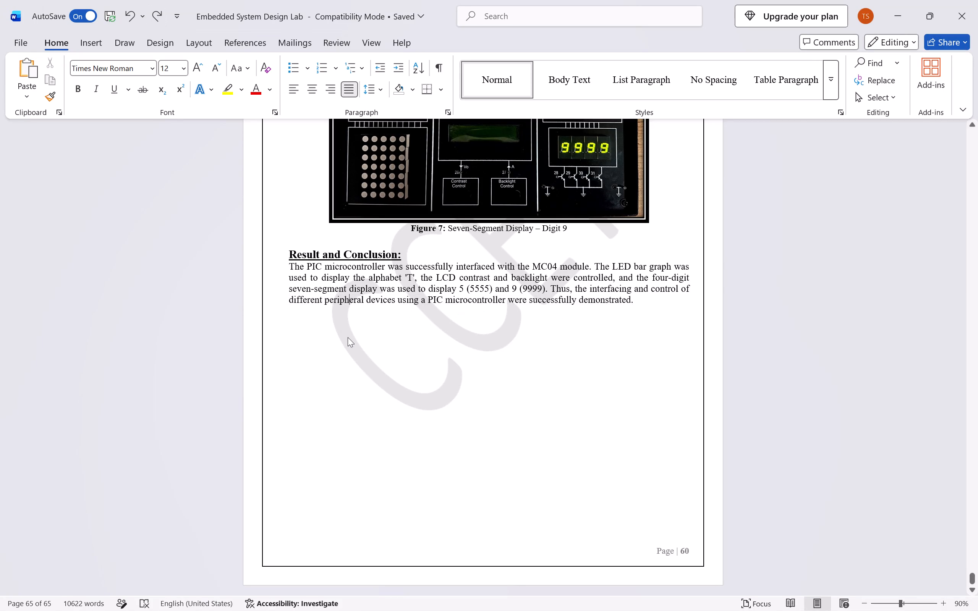
pyautogui.hotkey('ctrl', 'p')
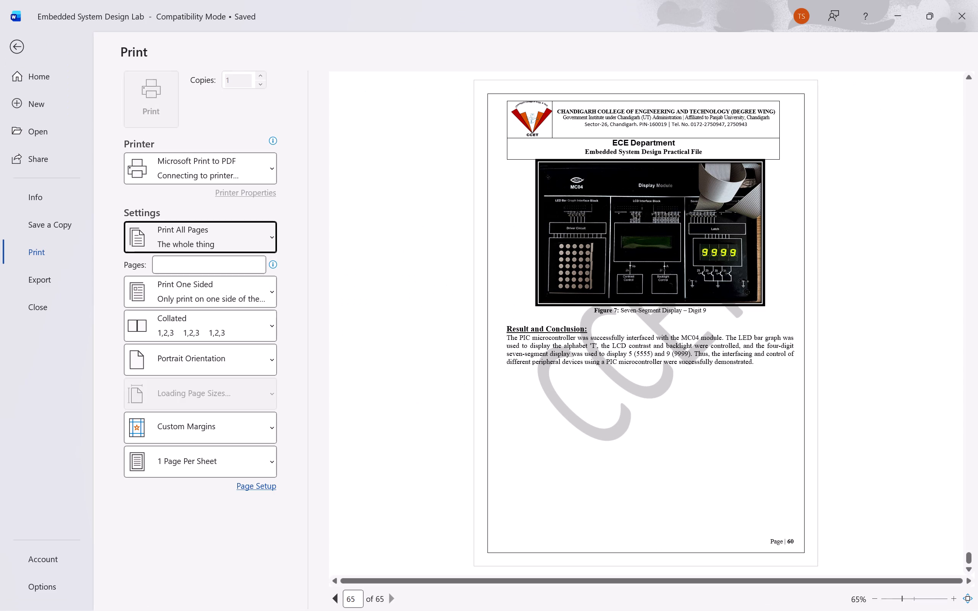
pyautogui.scroll(1, 536, 353)
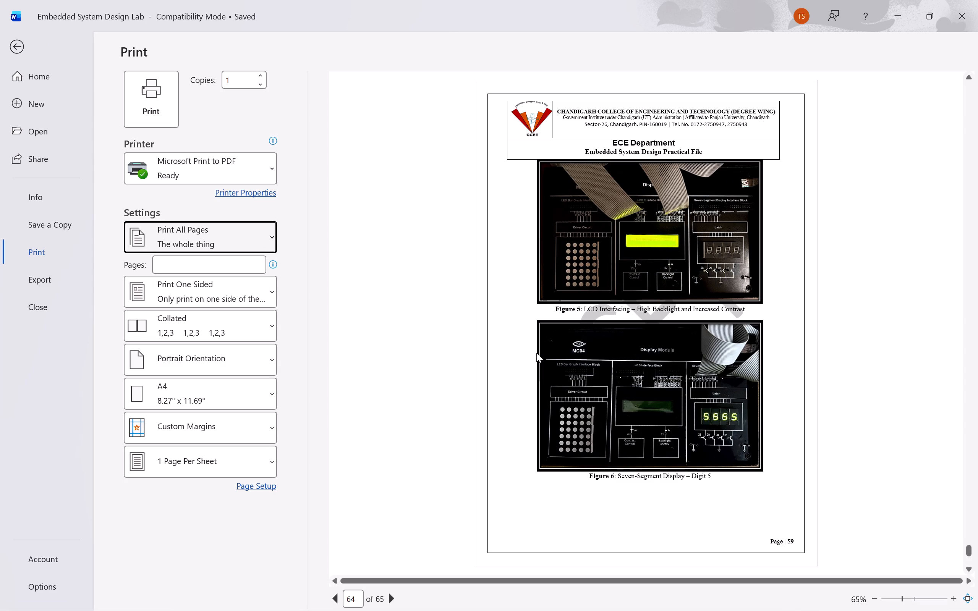
pyautogui.scroll(2, 536, 353)
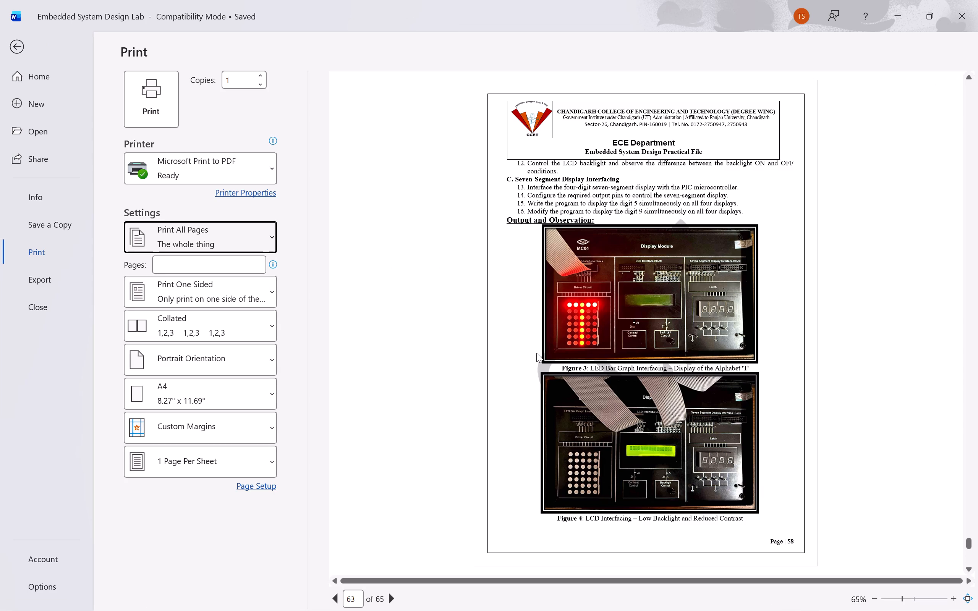
pyautogui.scroll(2, 536, 353)
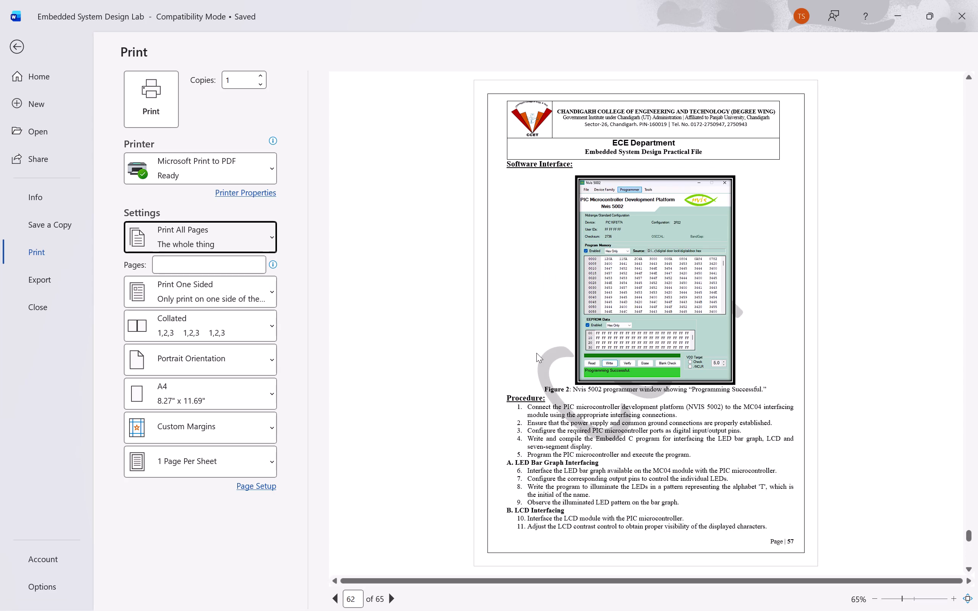
pyautogui.scroll(2, 536, 353)
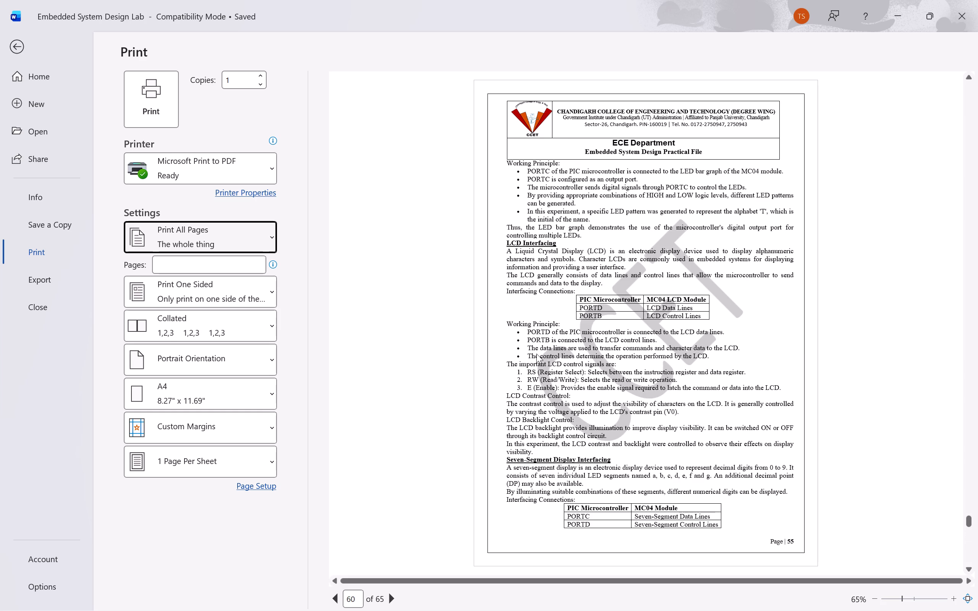
pyautogui.scroll(2, 536, 354)
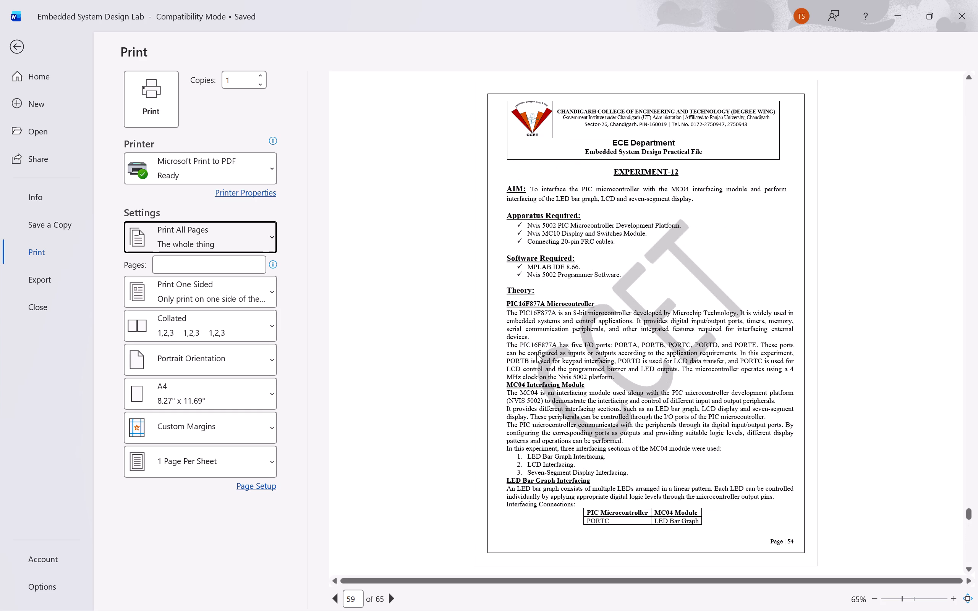
pyautogui.press('Escape')
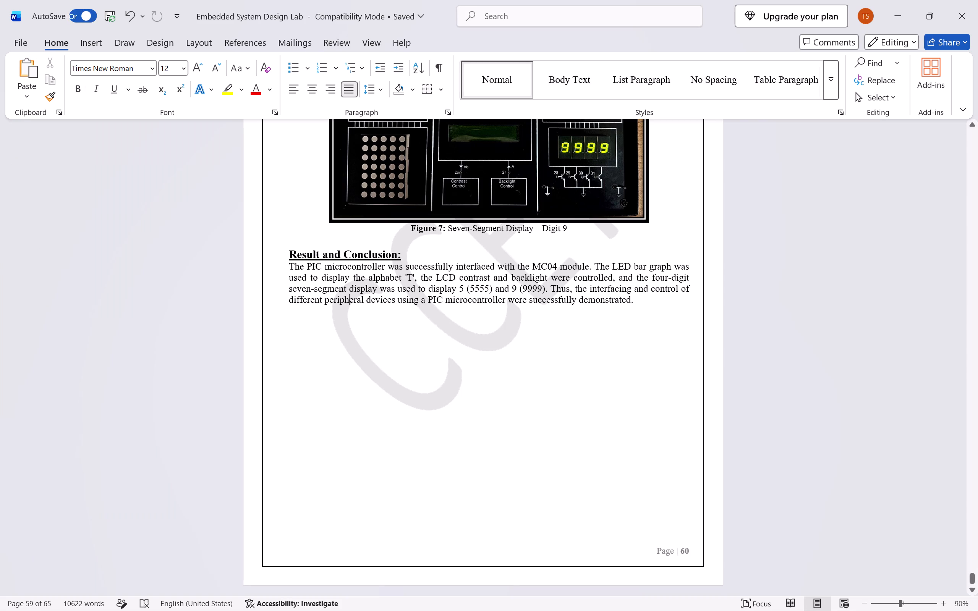
# Copy the Experiment-12 theory from the PIC16F877A Microcontroller heading through the last seven-segment Display Operation paragraph, above Circuit Diagram.
pyautogui.scroll(11, 536, 354)
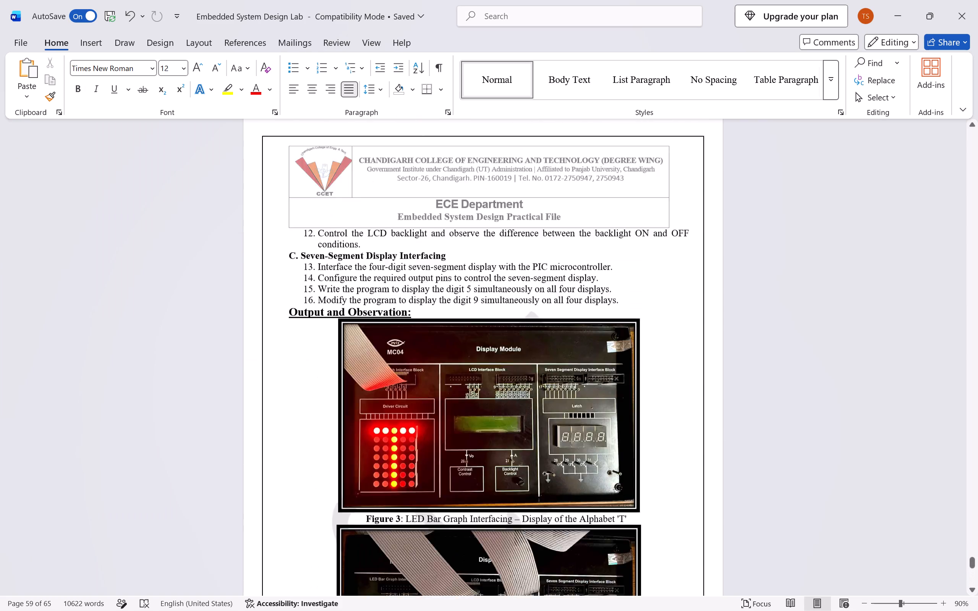
pyautogui.scroll(5, 536, 354)
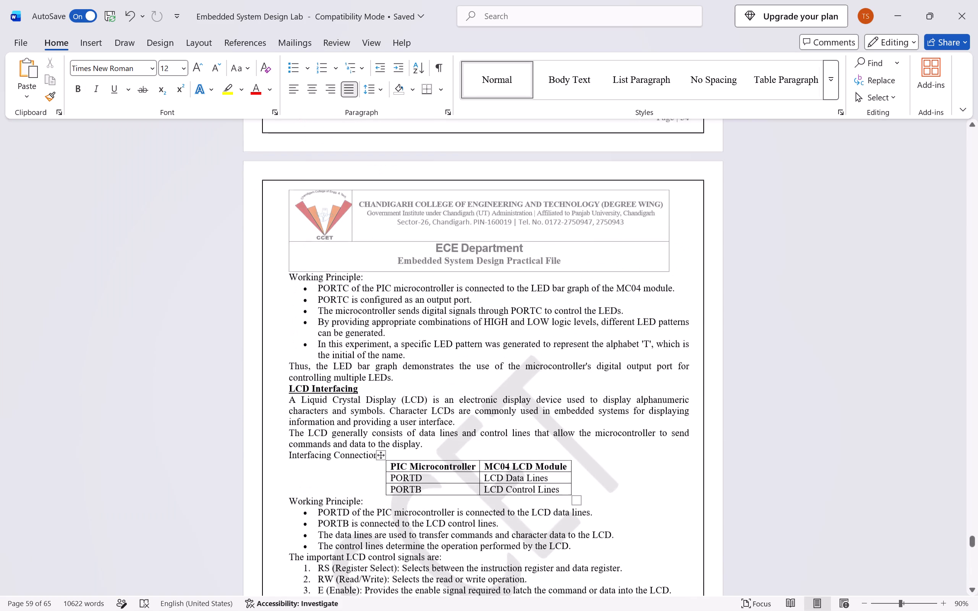
pyautogui.scroll(3, 536, 354)
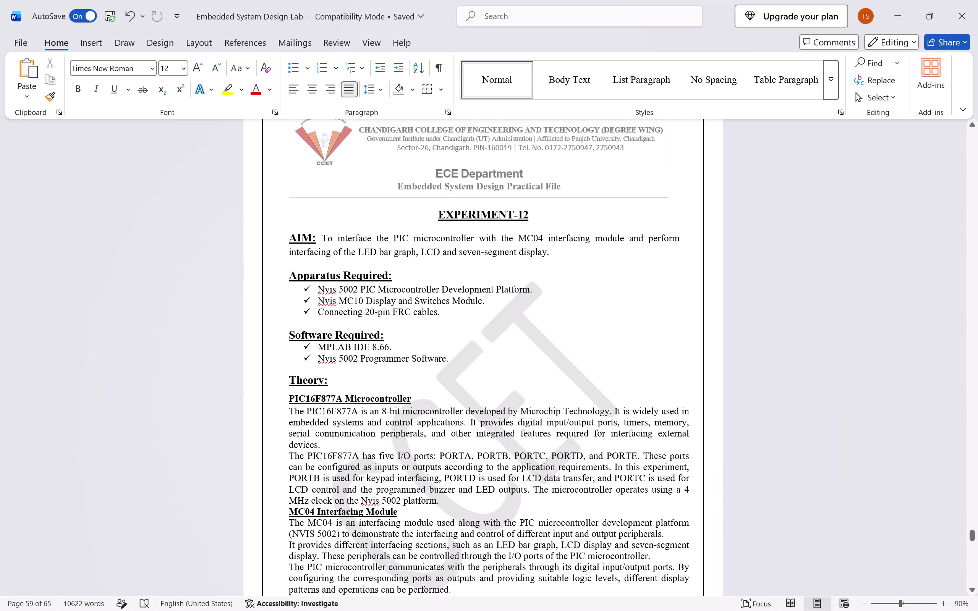
pyautogui.moveTo(290, 398); pyautogui.dragTo(440, 610)
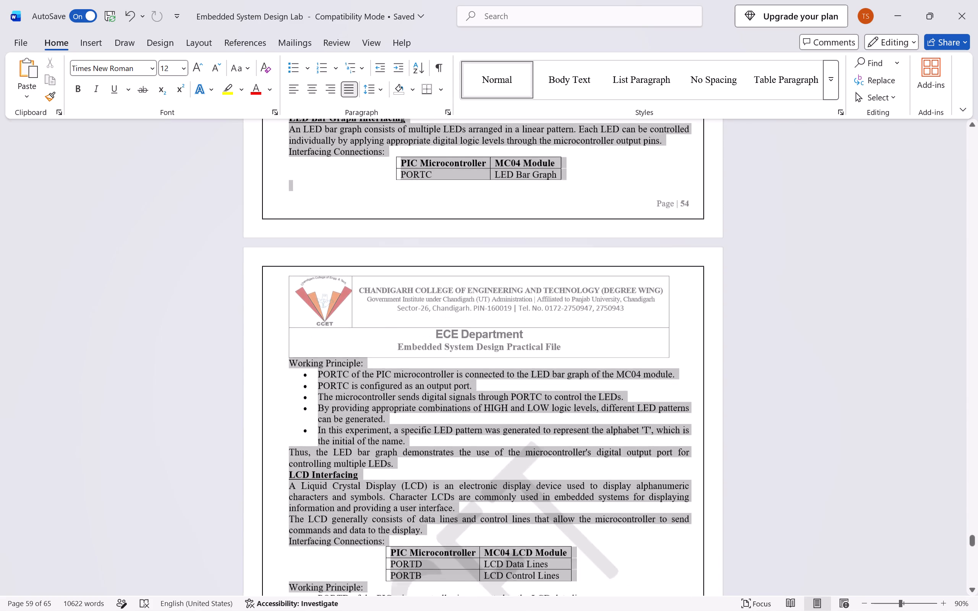
pyautogui.moveTo(440, 610); pyautogui.dragTo(430, 522)
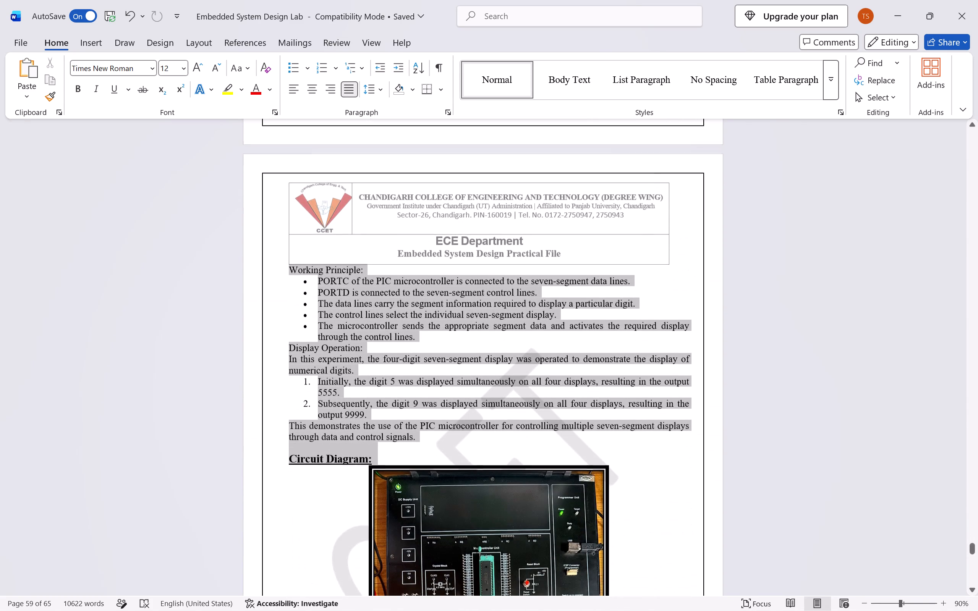
pyautogui.moveTo(430, 522); pyautogui.dragTo(423, 432)
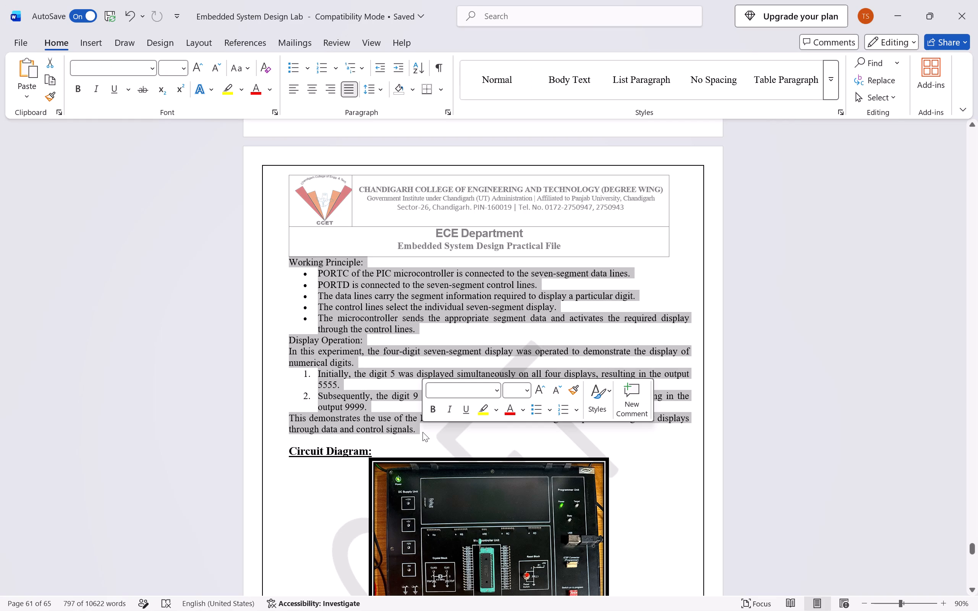
pyautogui.hotkey('ctrl', 'c')
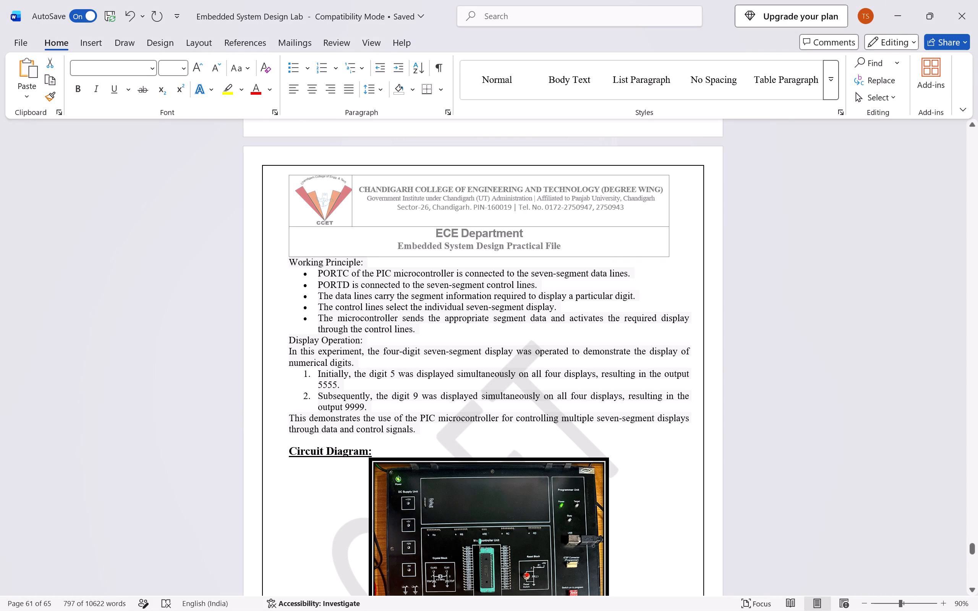
pyautogui.scroll(4, 517, 331)
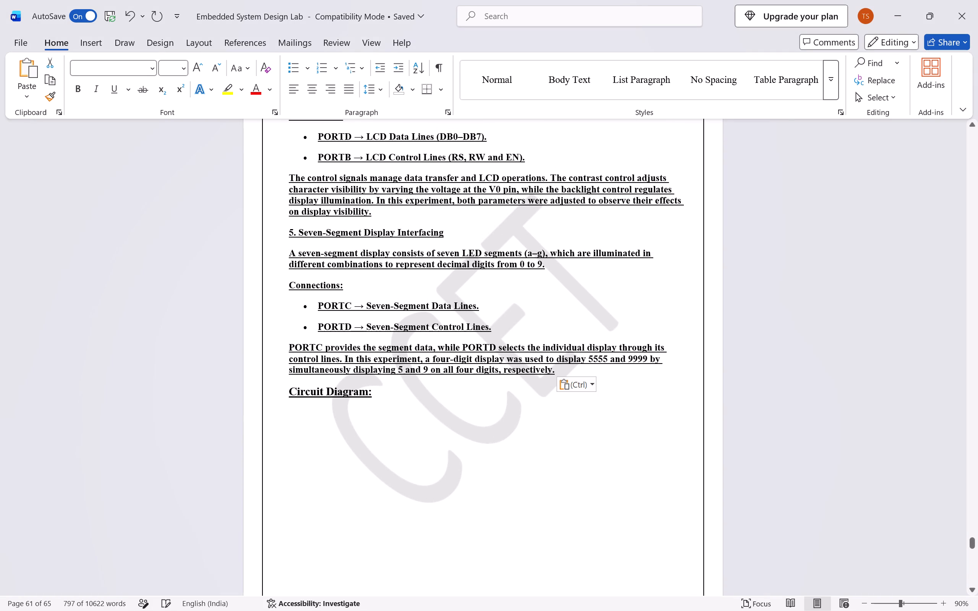
pyautogui.click(562, 381)
pyautogui.click(562, 428)
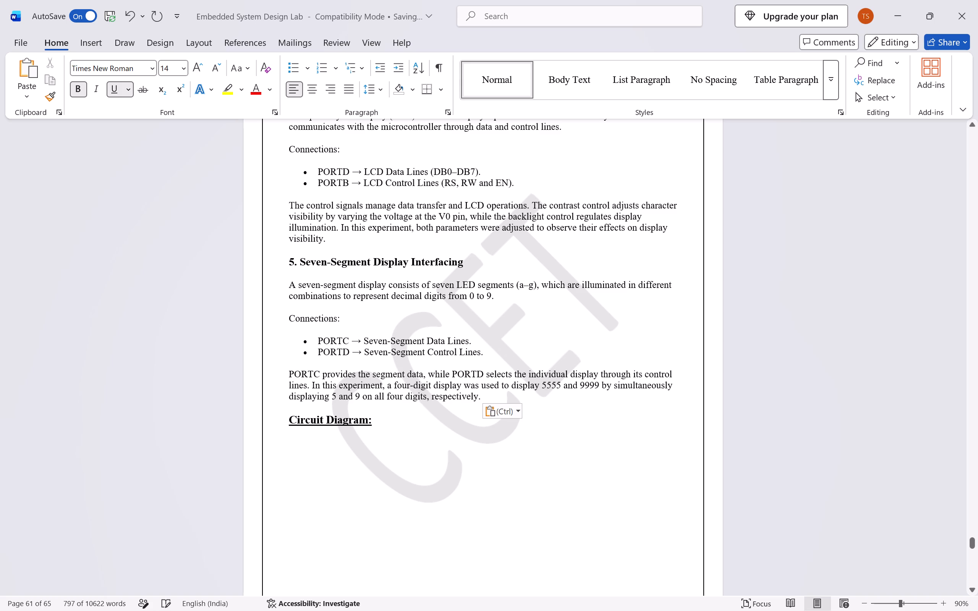
# Remove the paragraph spacing before and after throughout the pasted theory, from heading 1 through the final seven-segment paragraph.
pyautogui.moveTo(534, 396); pyautogui.dragTo(516, 263)
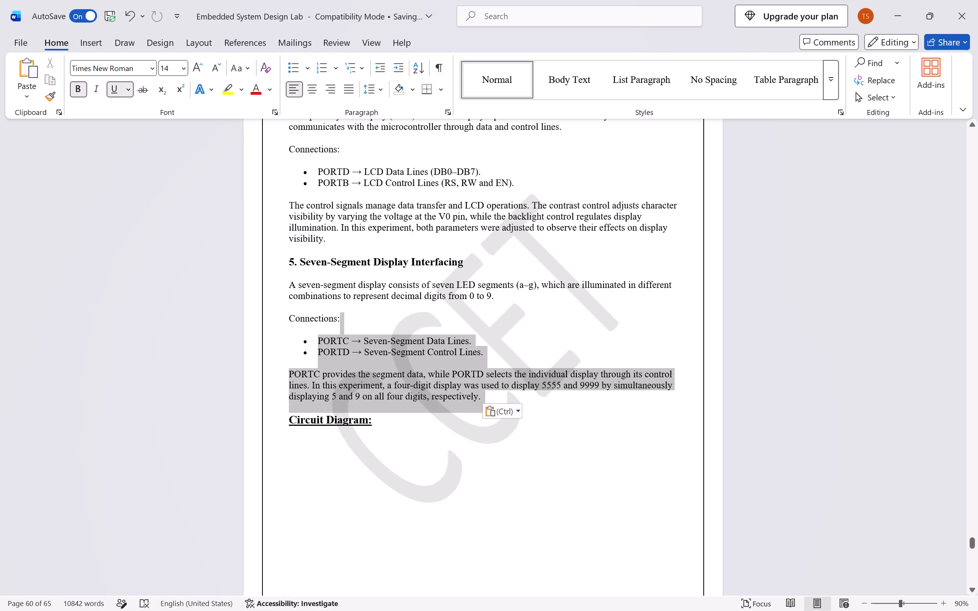
pyautogui.moveTo(516, 263); pyautogui.dragTo(452, 170)
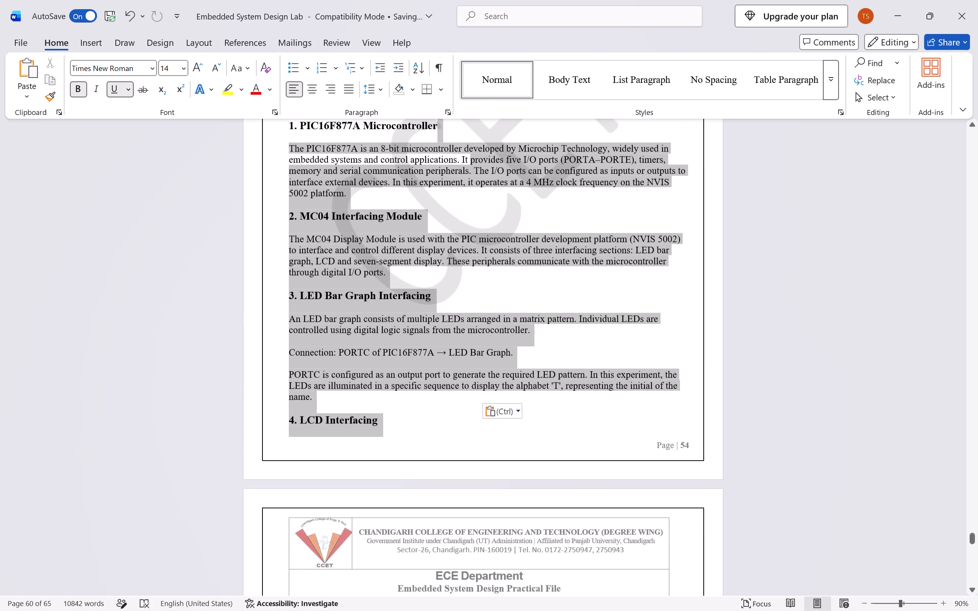
pyautogui.moveTo(452, 170); pyautogui.dragTo(416, 186)
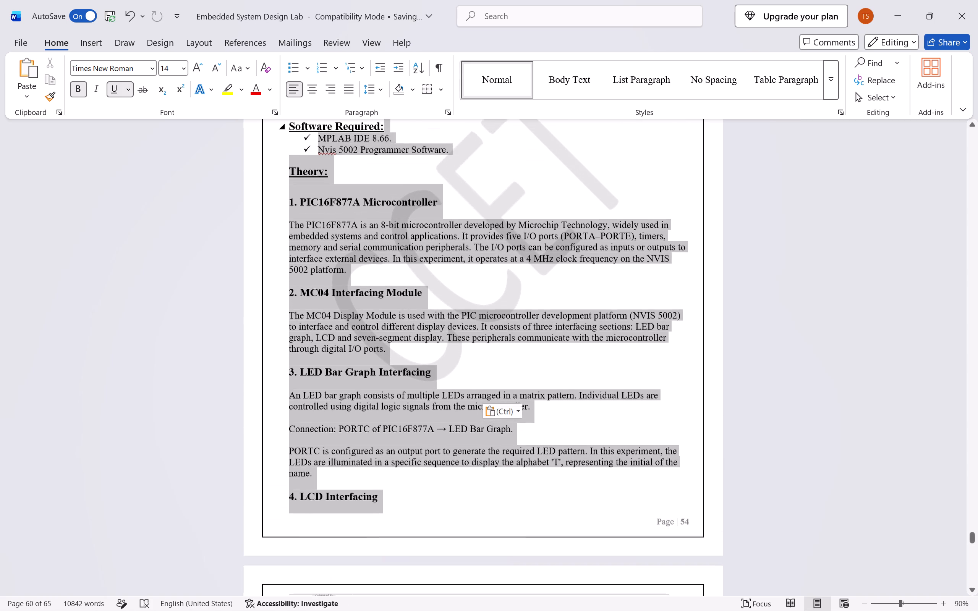
pyautogui.moveTo(416, 186); pyautogui.dragTo(404, 196)
pyautogui.click(382, 88)
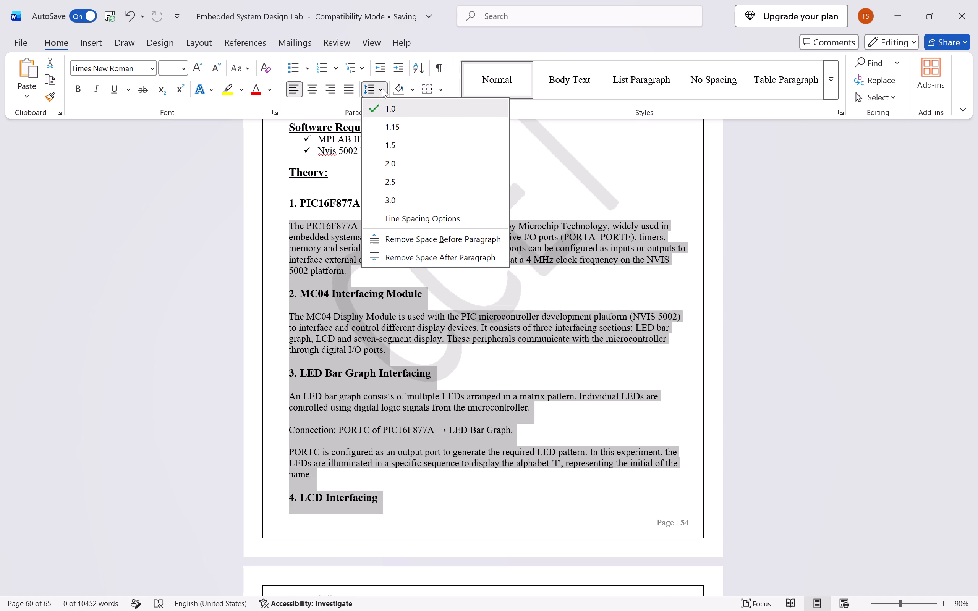
pyautogui.click(409, 234)
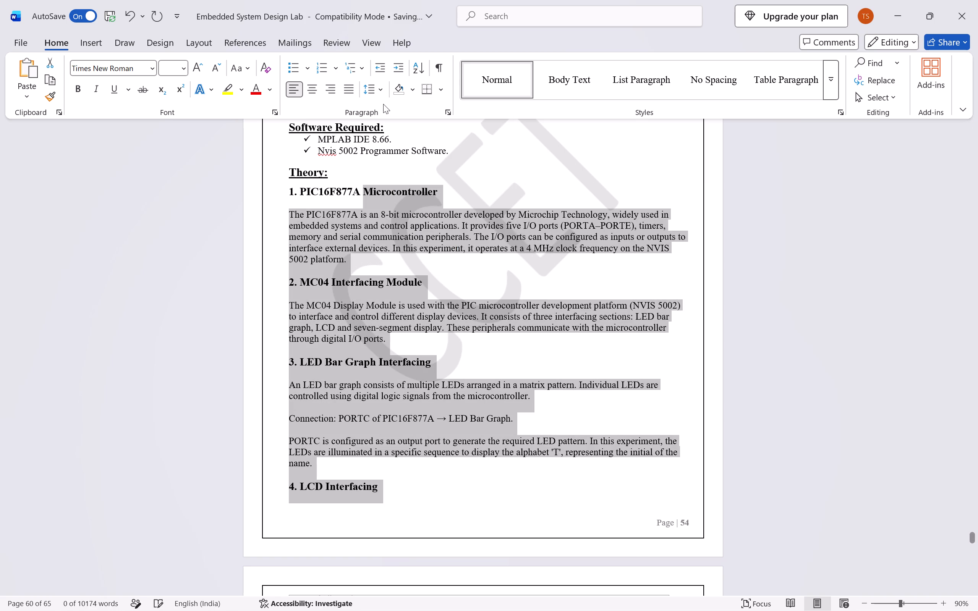
pyautogui.click(379, 82)
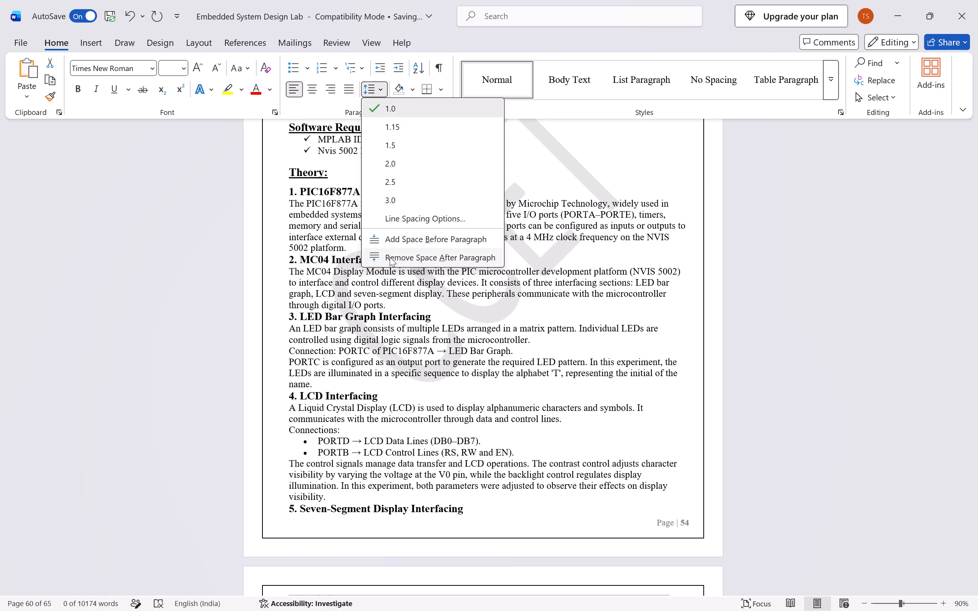
pyautogui.click(390, 257)
pyautogui.click(418, 297)
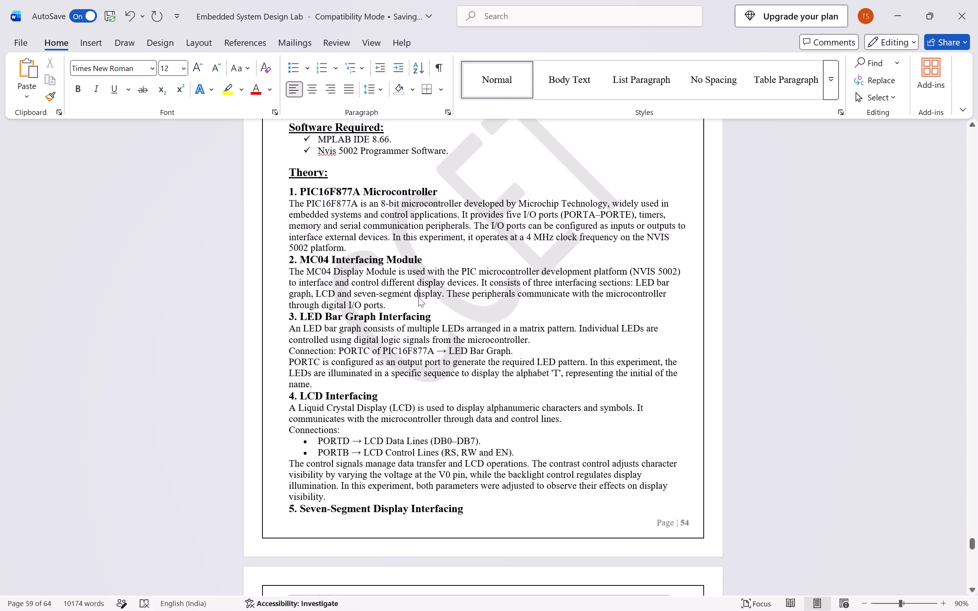
# Justify the theory text from "1. PIC16F877A Microcontroller" through the last paragraph above Circuit Diagram.
pyautogui.moveTo(370, 189); pyautogui.dragTo(358, 610)
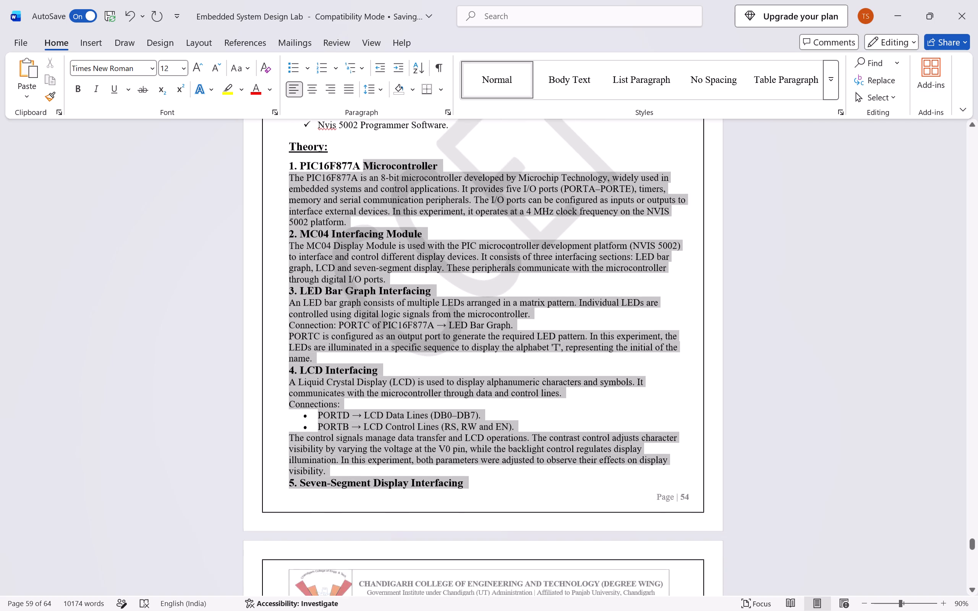
pyautogui.moveTo(358, 610); pyautogui.dragTo(393, 364)
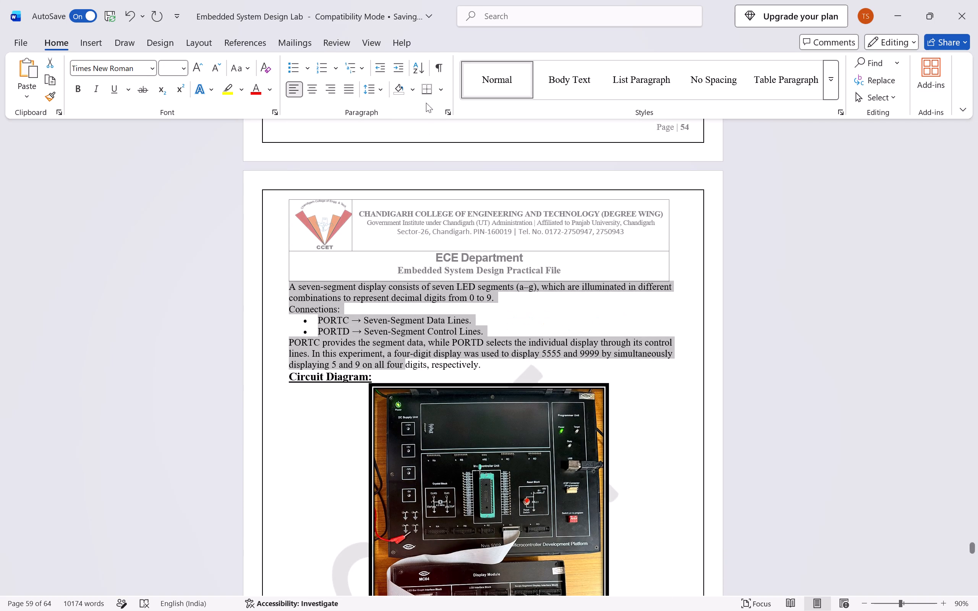
pyautogui.click(346, 85)
pyautogui.click(448, 365)
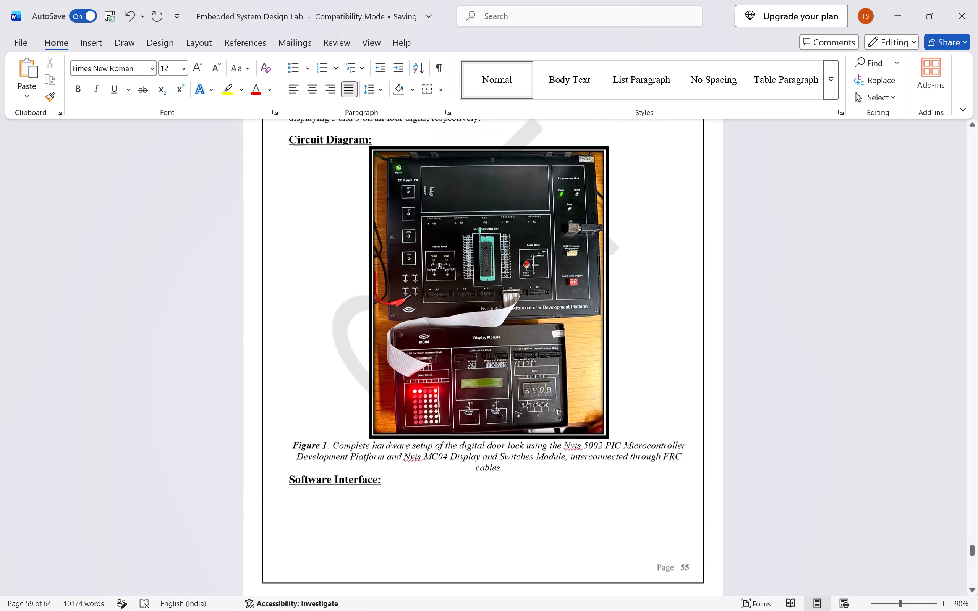
# Insert a blank line between the Circuit Diagram heading and the hardware setup photo.
pyautogui.click(385, 258)
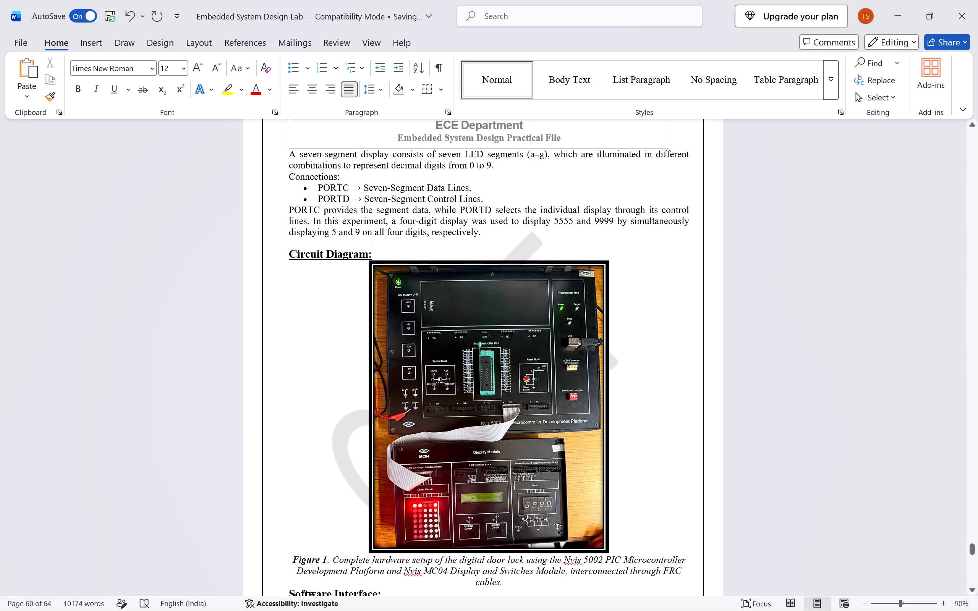
pyautogui.press('Return')
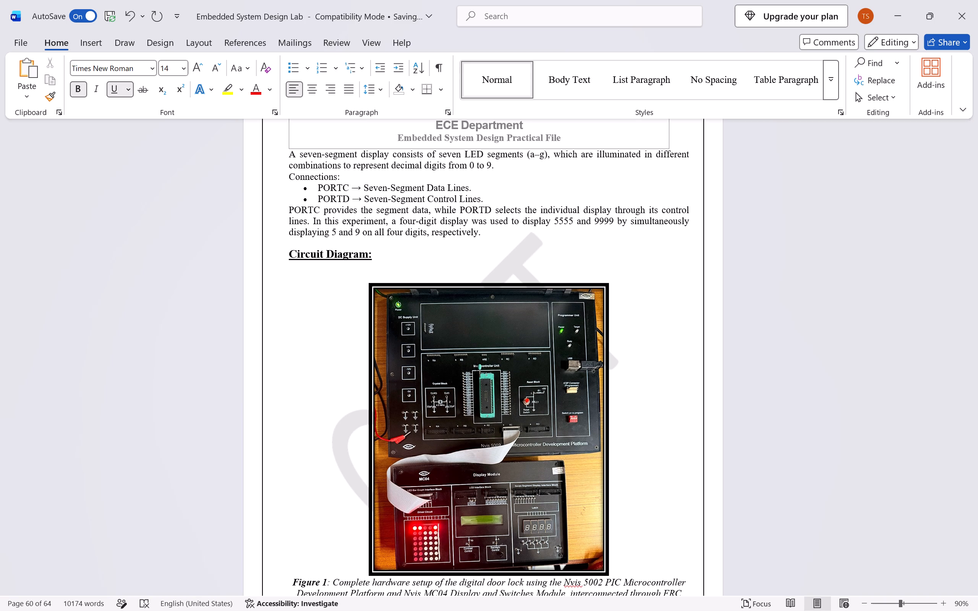
# Add a blank line after the LCD Interfacing section to push the "5. Seven-Segment Display Interfacing" heading onto the next page.
pyautogui.scroll(1, 386, 259)
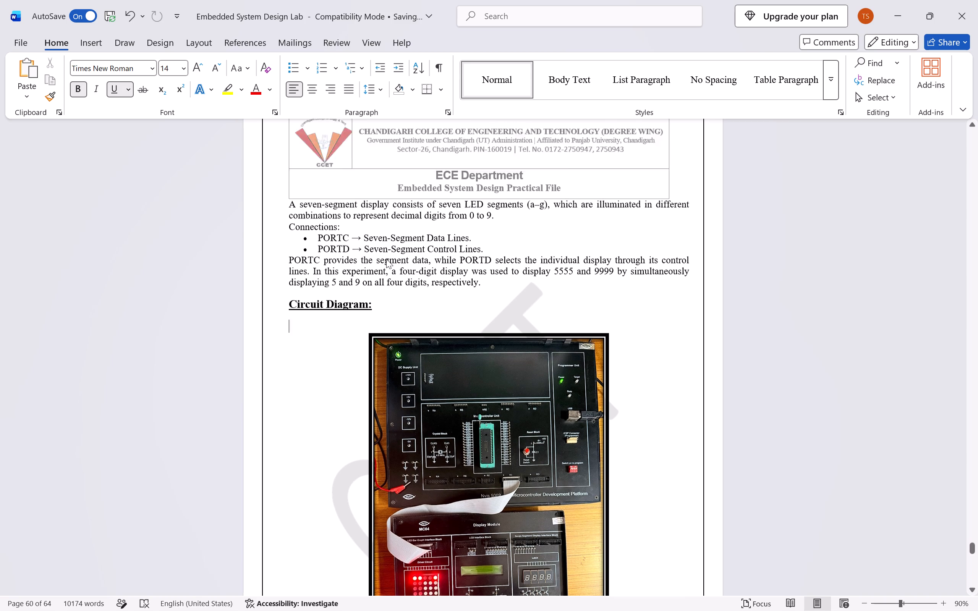
pyautogui.scroll(3, 386, 259)
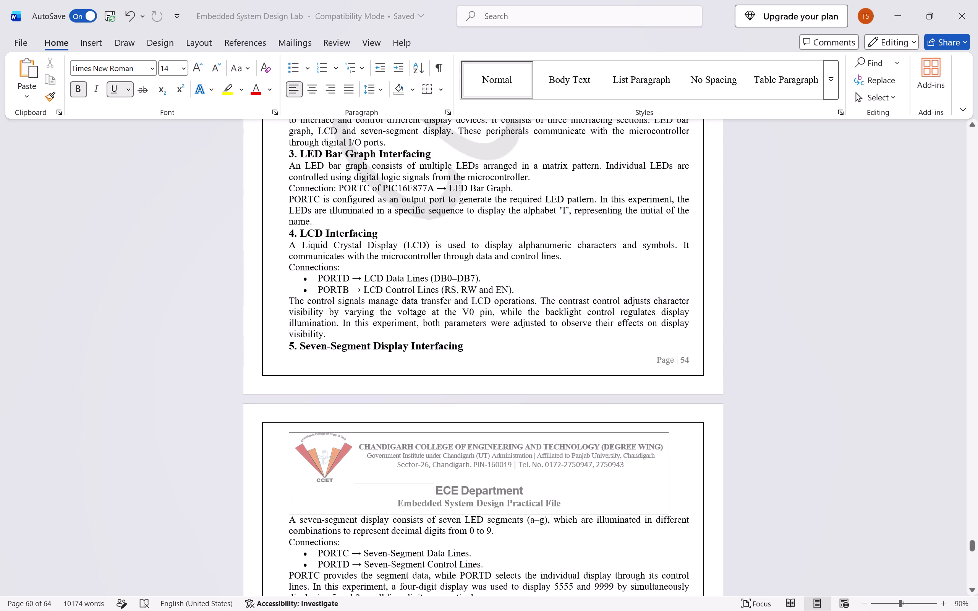
pyautogui.click(351, 335)
pyautogui.press('Return')
# Add four blank lines above the Software Interface heading to push it onto the page with its screenshot.
pyautogui.scroll(1, 351, 335)
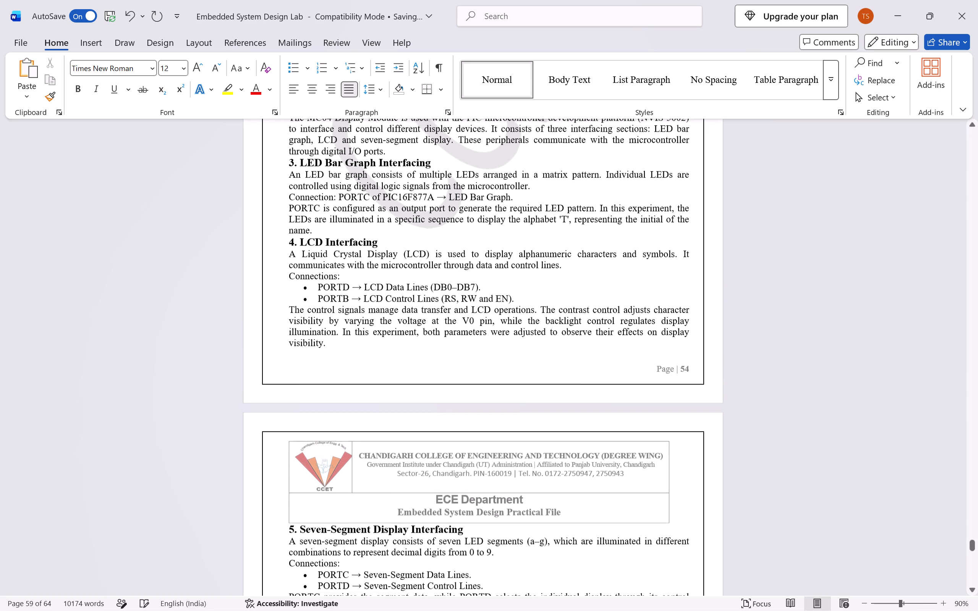
pyautogui.scroll(1, 351, 335)
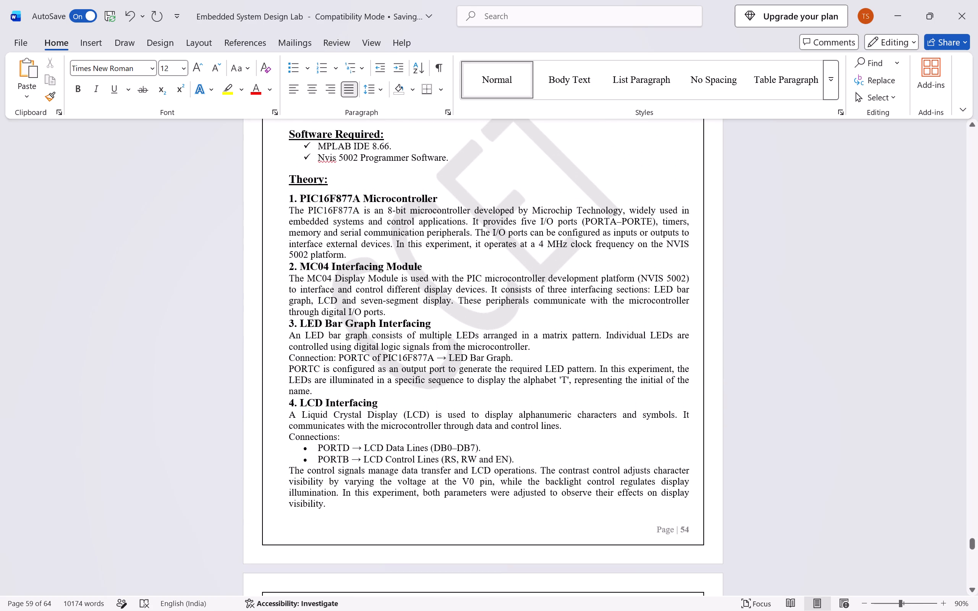
pyautogui.scroll(-1, 351, 335)
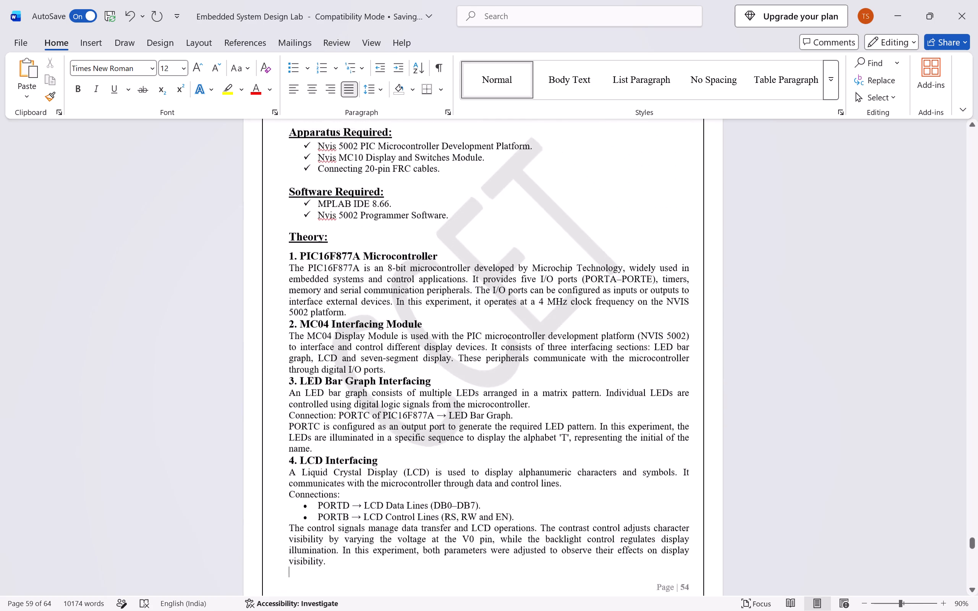
pyautogui.scroll(-1, 351, 335)
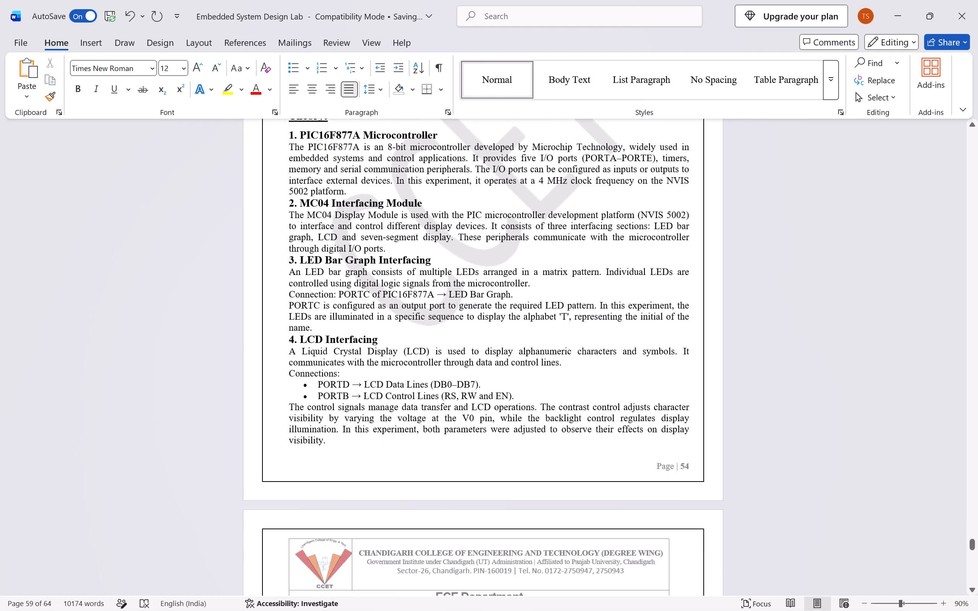
pyautogui.scroll(-6, 351, 335)
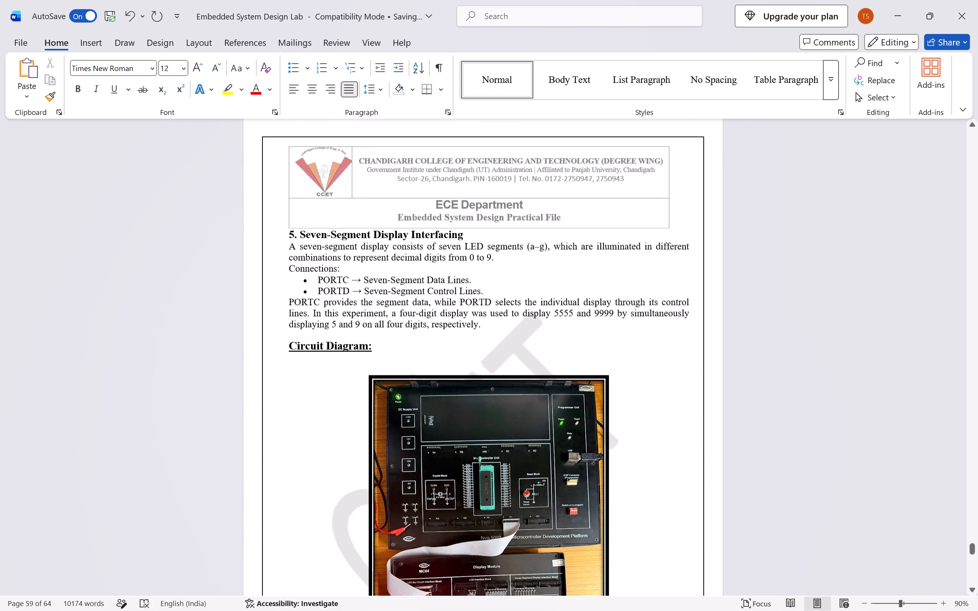
pyautogui.scroll(-3, 351, 335)
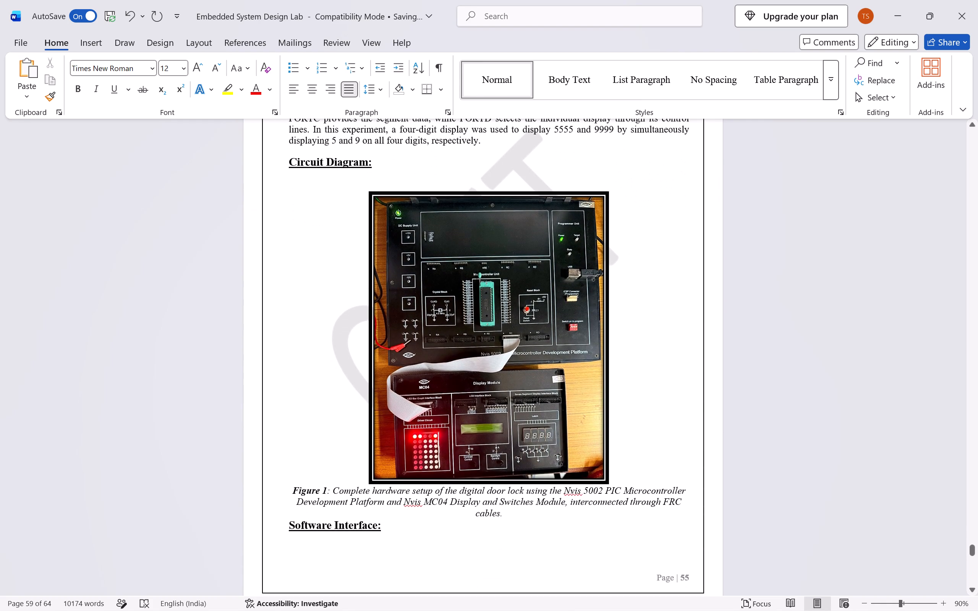
pyautogui.click(285, 524)
pyautogui.press('Return')
pyautogui.press('Return')
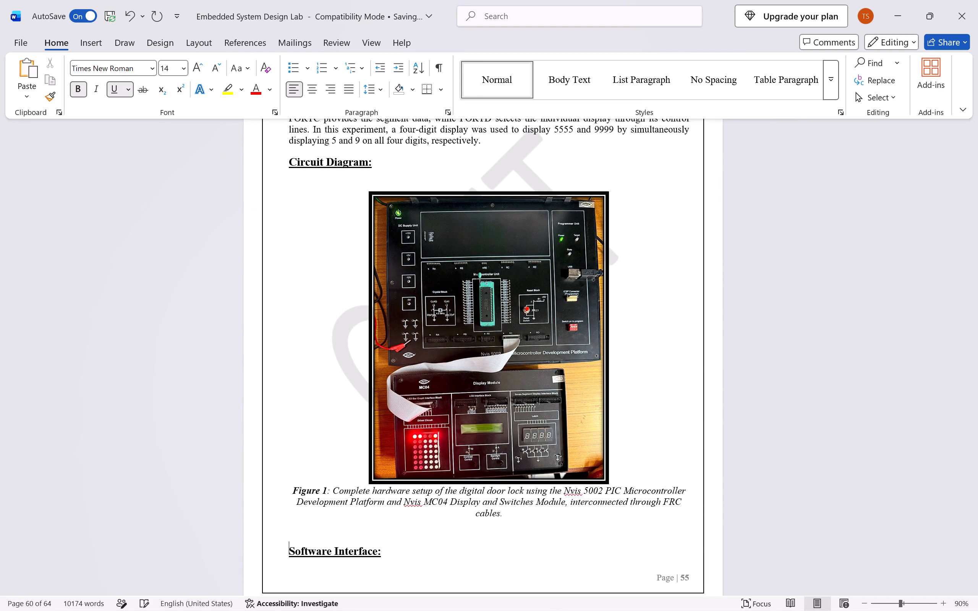
pyautogui.press('Return')
pyautogui.press('Return')
# Review the rest of Experiment-12 from Software Interface through Result and Conclusion, and return to the Circuit Diagram section.
pyautogui.scroll(-3, 285, 524)
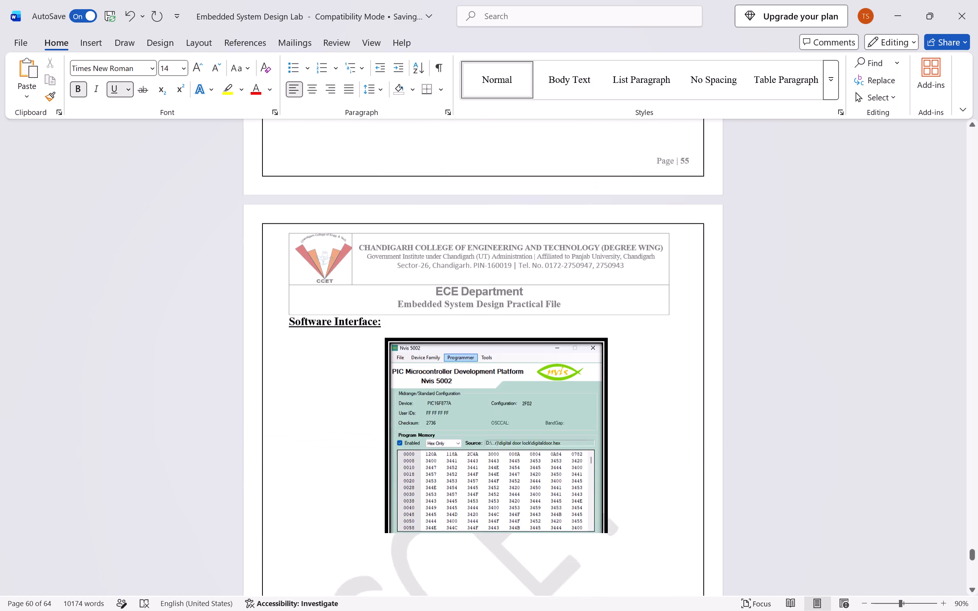
pyautogui.scroll(-6, 285, 524)
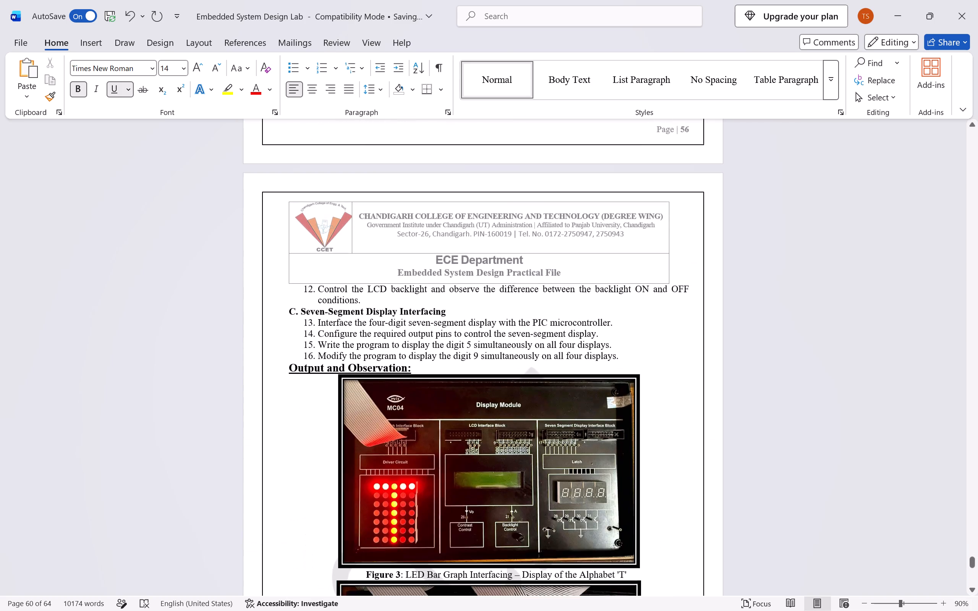
pyautogui.scroll(-2, 285, 524)
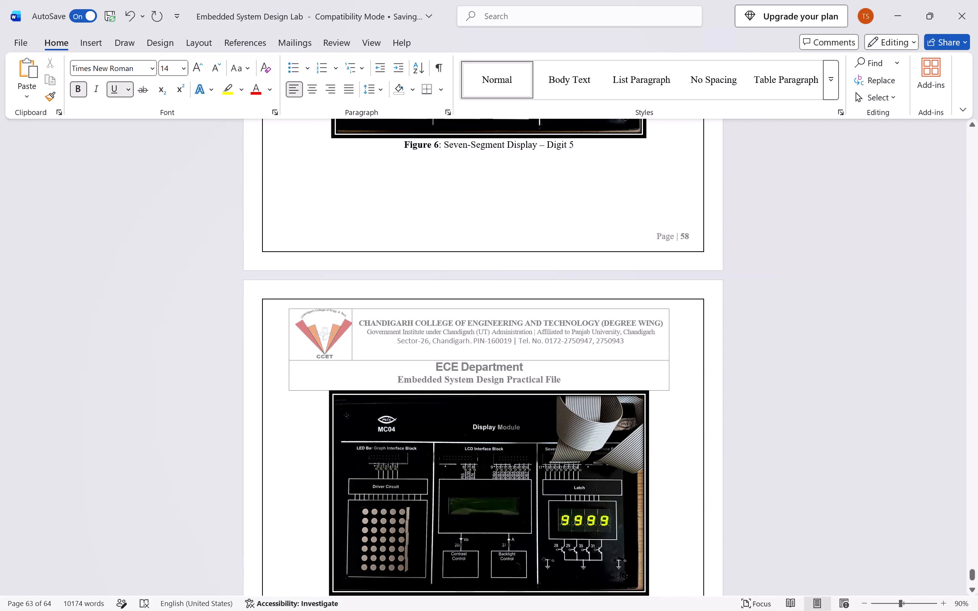
pyautogui.scroll(-5, 285, 524)
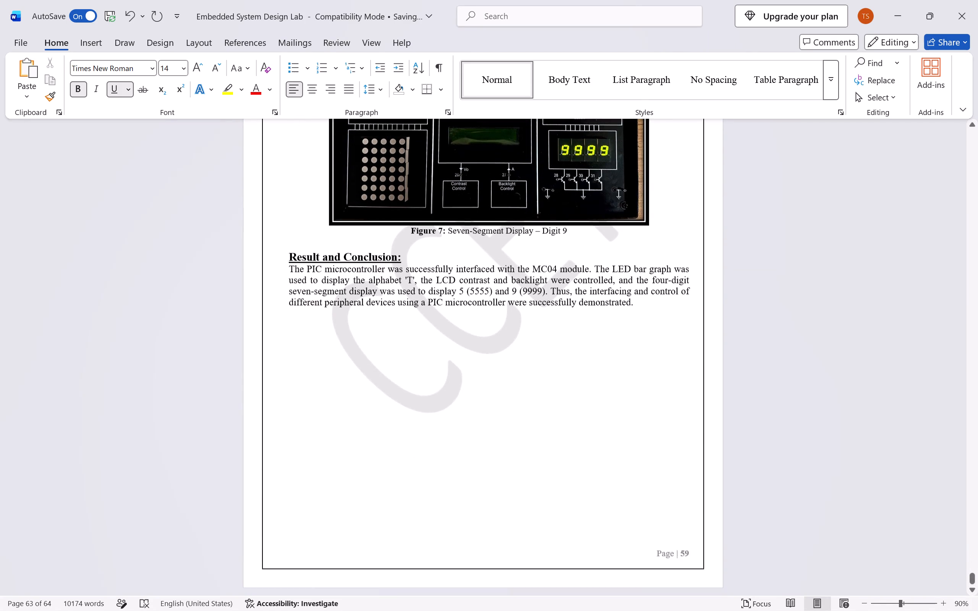
pyautogui.scroll(-1, 285, 524)
pyautogui.scroll(7, 285, 524)
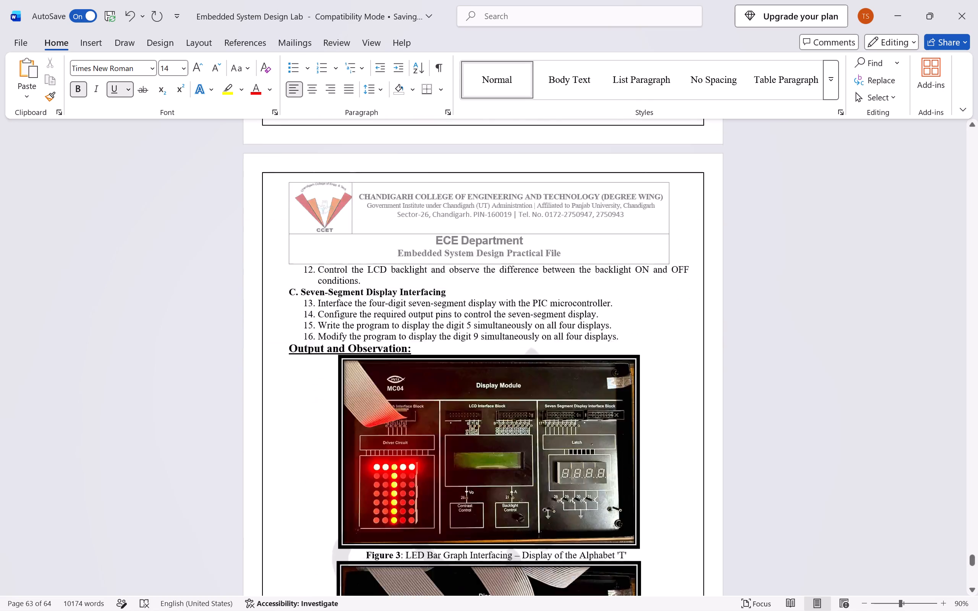
pyautogui.scroll(5, 285, 524)
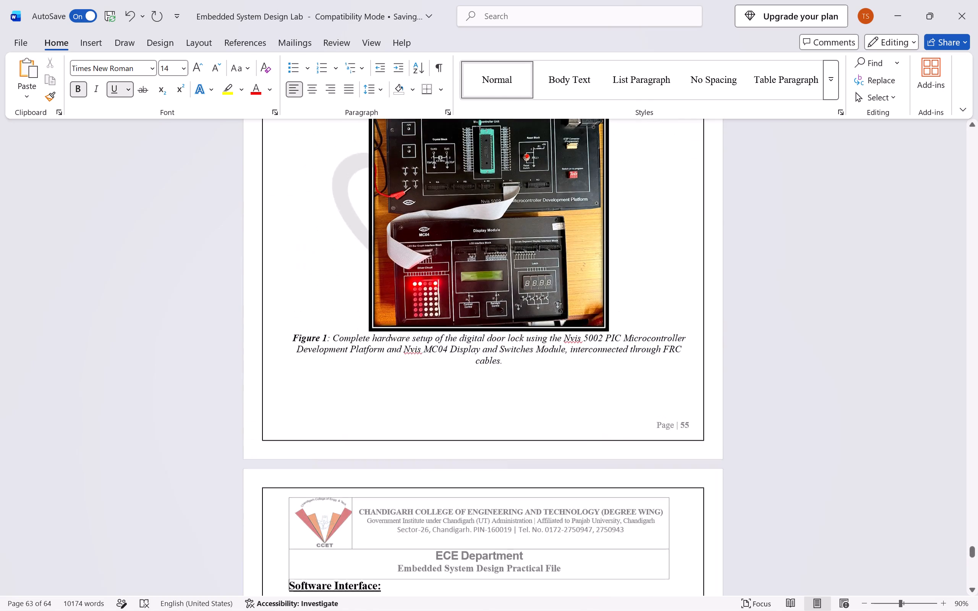
pyautogui.scroll(4, 285, 524)
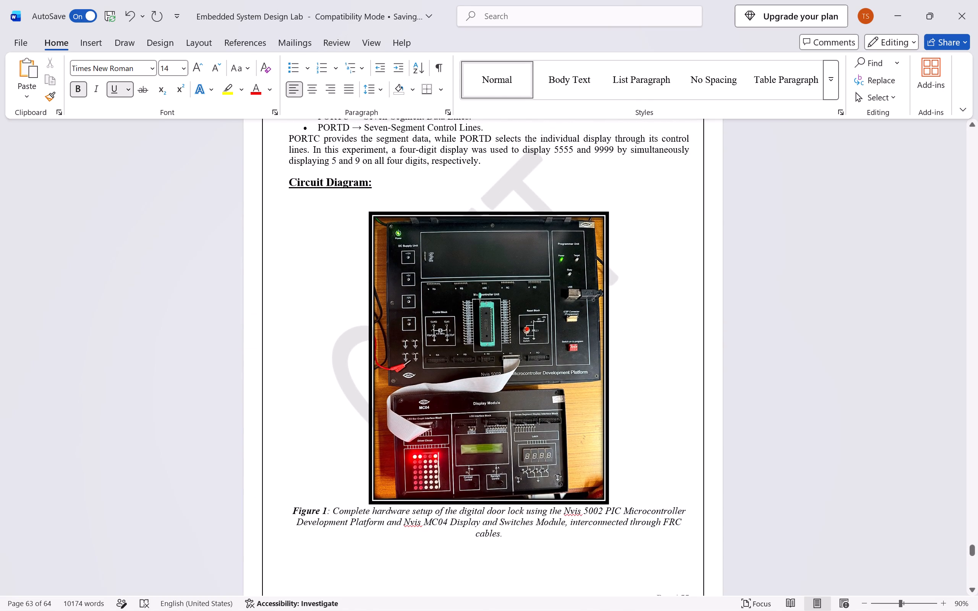
pyautogui.click(439, 206)
# Shorten the Figure 1 caption by removing the digital door lock wording, so it starts "Complete hardware setup of the Nvis 5002 PIC Microcontroller Development Platform".
pyautogui.click(526, 512)
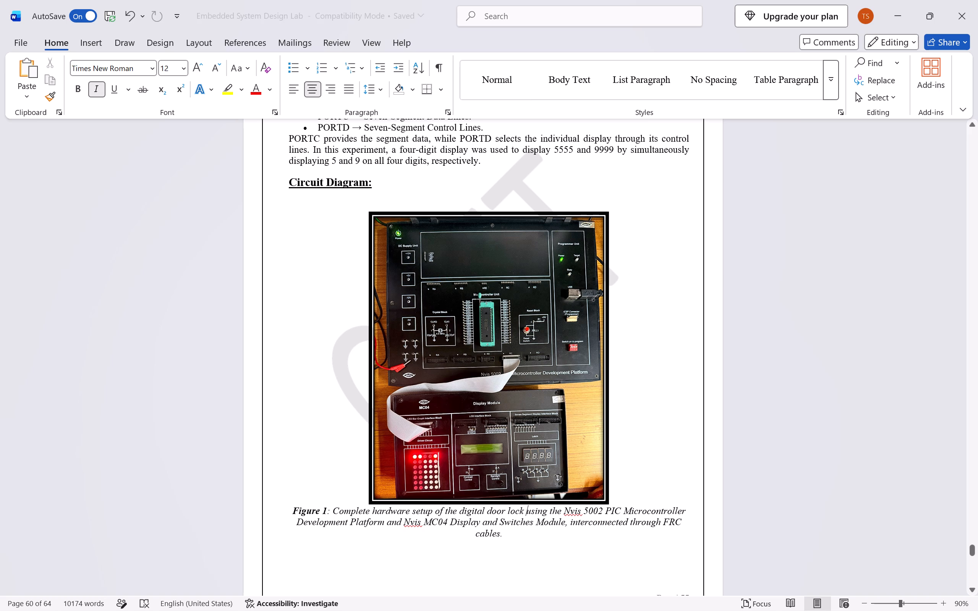
pyautogui.moveTo(553, 507); pyautogui.dragTo(538, 506)
pyautogui.click(547, 514)
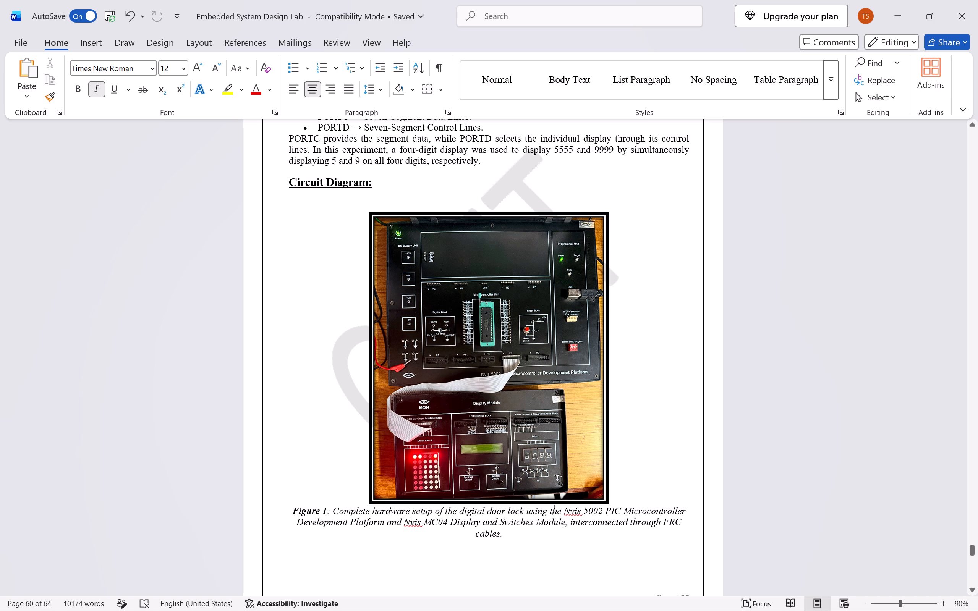
pyautogui.press('BackSpace')
pyautogui.press('BackSpace')
pyautogui.press('BackSpace')
pyautogui.press('BackSpace')
pyautogui.press('BackSpace')
pyautogui.press('BackSpace')
pyautogui.press('BackSpace')
pyautogui.press('BackSpace')
pyautogui.press('BackSpace')
pyautogui.press('BackSpace')
pyautogui.press('BackSpace')
pyautogui.press('BackSpace')
pyautogui.press('BackSpace')
pyautogui.press('BackSpace')
pyautogui.press('BackSpace')
pyautogui.press('BackSpace')
pyautogui.press('BackSpace')
pyautogui.press('BackSpace')
pyautogui.press('BackSpace')
pyautogui.press('BackSpace')
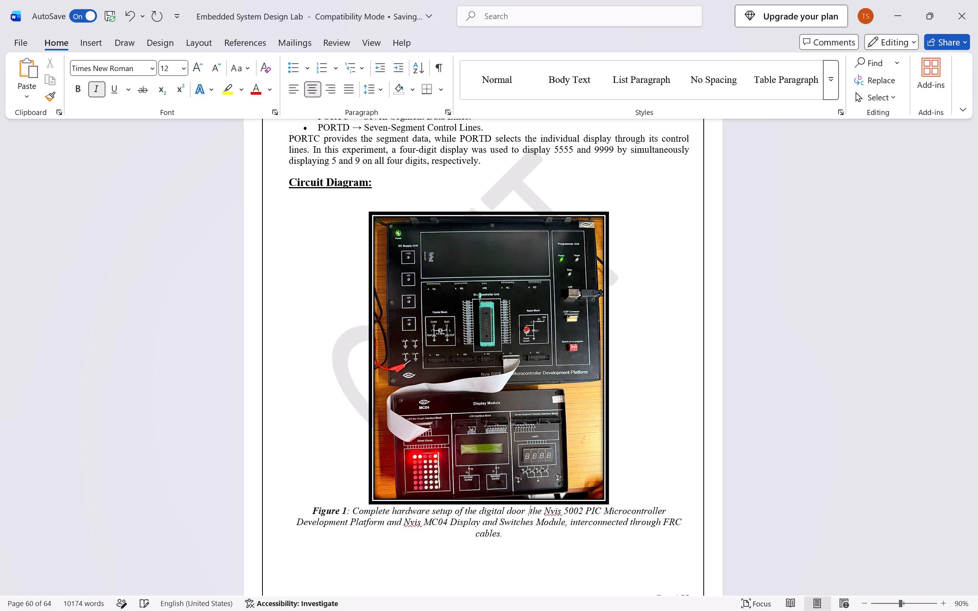
pyautogui.press('BackSpace')
pyautogui.press('BackSpace')
pyautogui.press('BackSpace')
pyautogui.press('BackSpace')
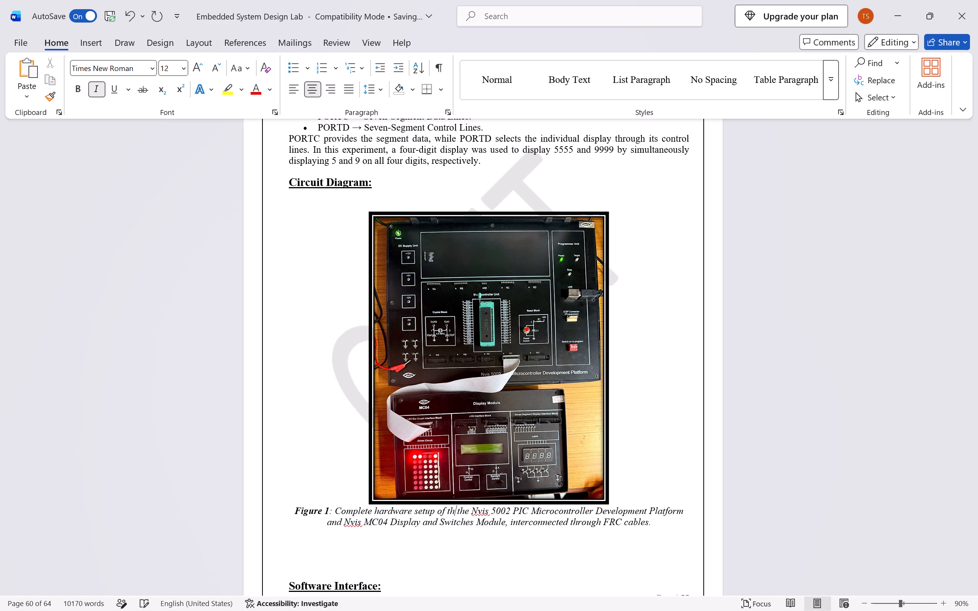
pyautogui.press('BackSpace')
pyautogui.press('BackSpace')
pyautogui.press('BackSpace')
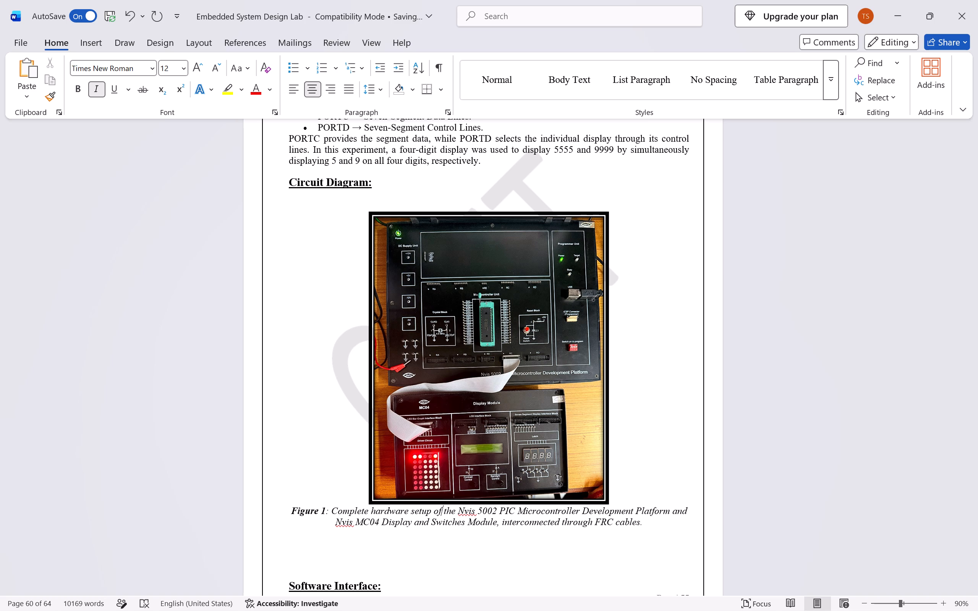
pyautogui.click(519, 170)
# Add a blank line above the Software Interface heading to push it onto the page with its screenshot.
pyautogui.scroll(-6, 519, 170)
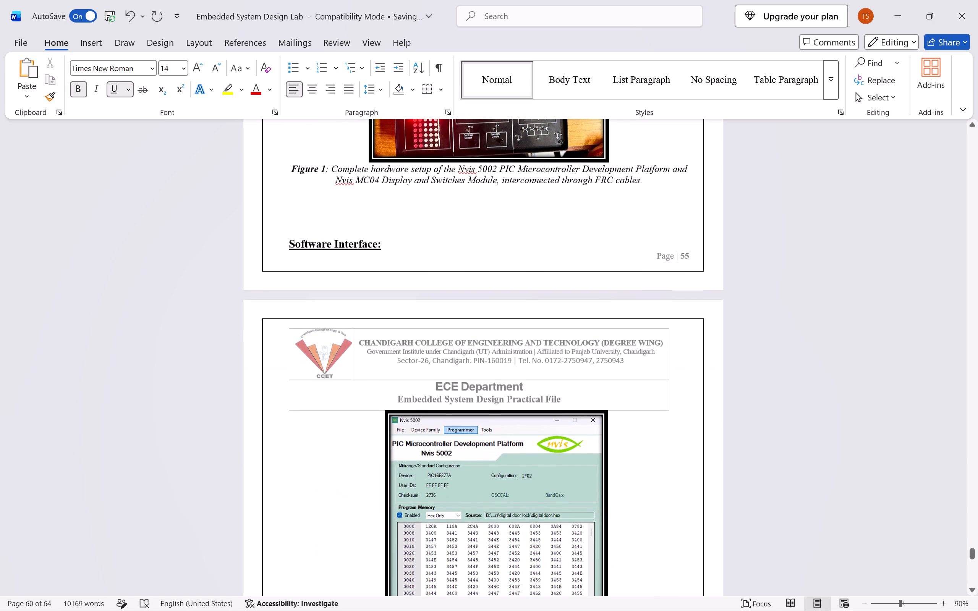
pyautogui.click(358, 211)
pyautogui.press('Return')
# Delete the whole Software Interface section, including its heading, the programmer window screenshot and the Figure 2 caption.
pyautogui.scroll(-2, 358, 211)
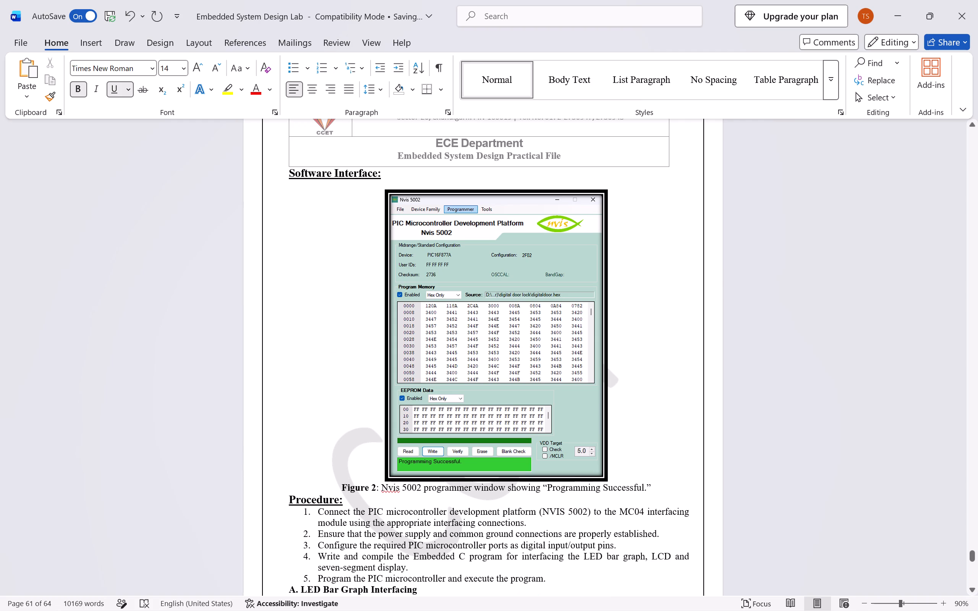
pyautogui.moveTo(654, 485); pyautogui.dragTo(291, 177)
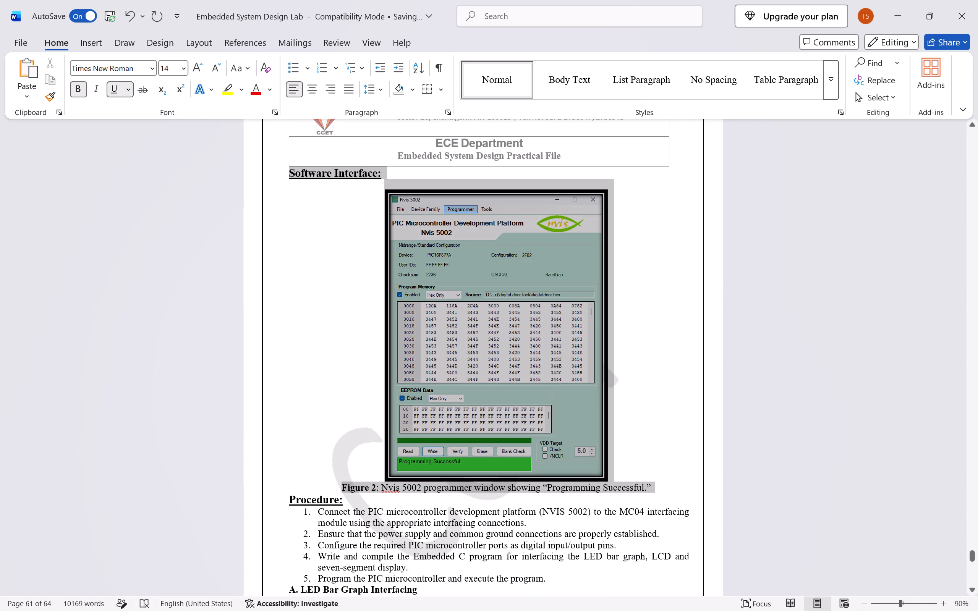
pyautogui.moveTo(291, 177); pyautogui.dragTo(288, 177)
pyautogui.press('Delete')
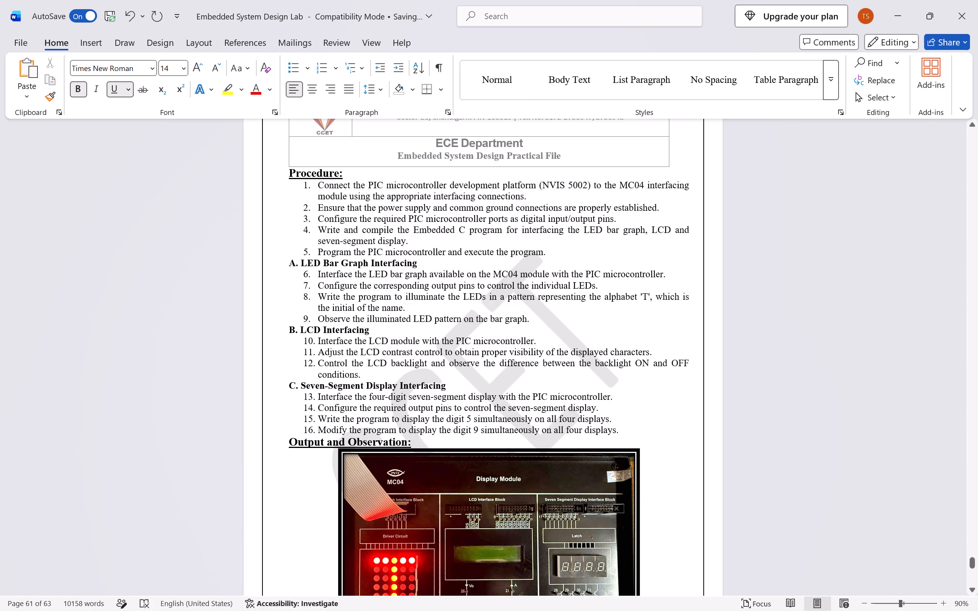
# Renumber the caption of the LED bar graph picture showing the alphabet 'T' as Figure 2.
pyautogui.scroll(5, 389, 343)
pyautogui.scroll(-4, 389, 343)
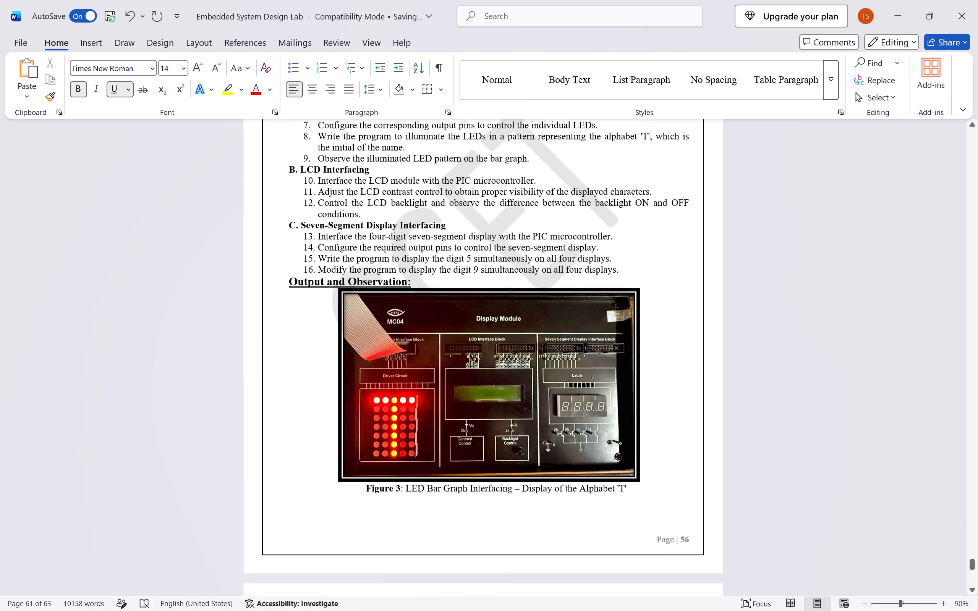
pyautogui.scroll(-1, 389, 343)
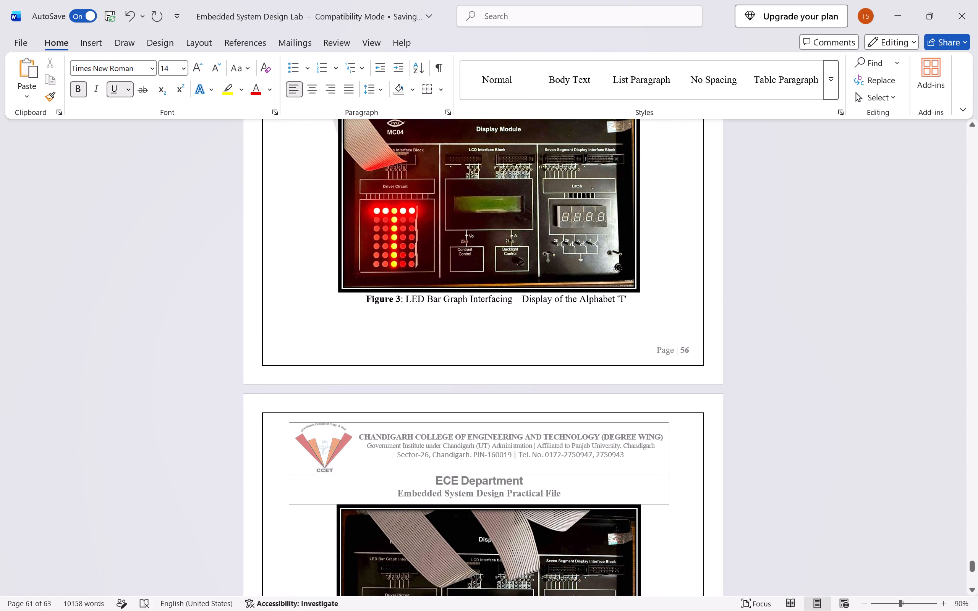
pyautogui.click(398, 299)
pyautogui.scroll(-2, 419, 360)
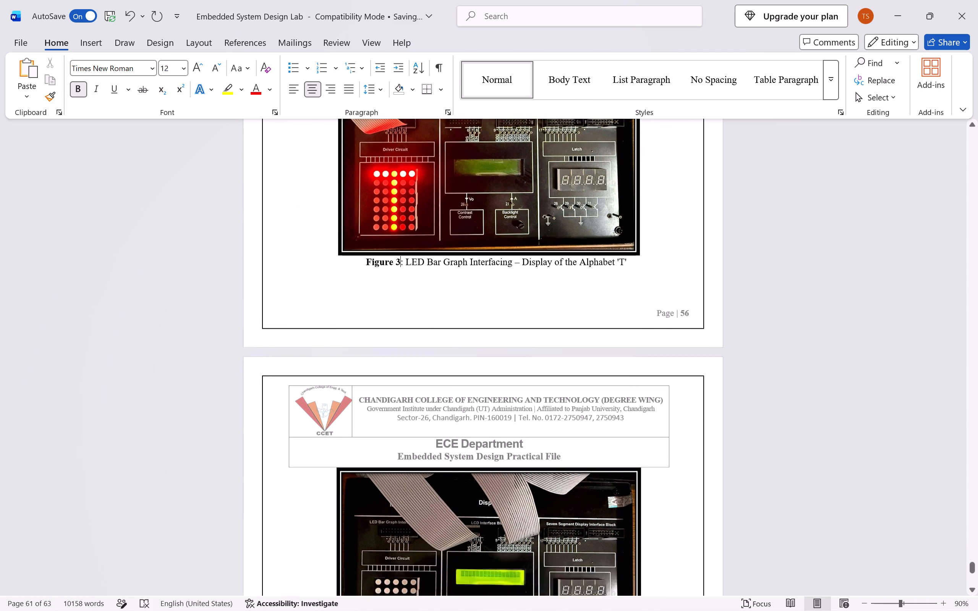
pyautogui.scroll(-8, 419, 360)
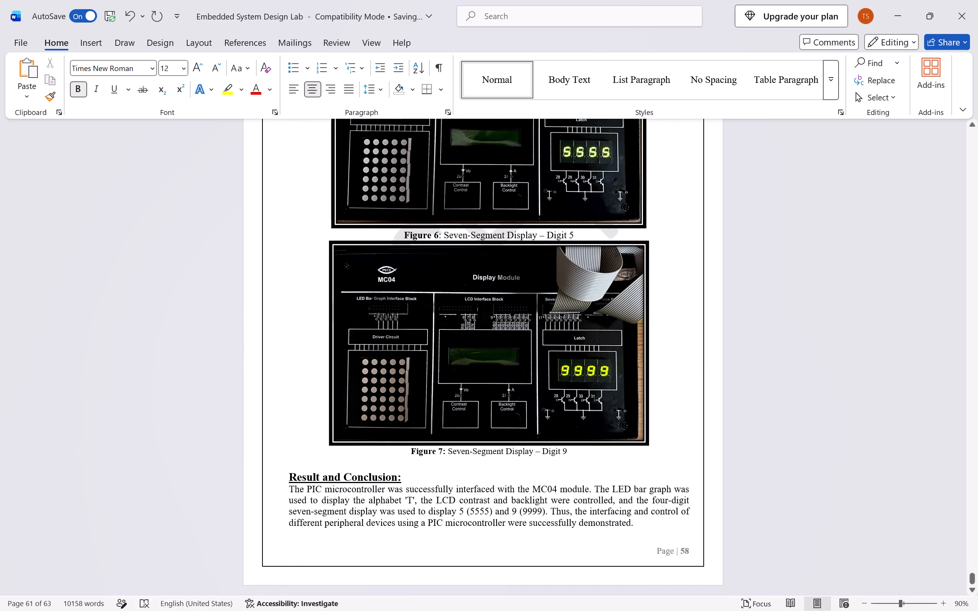
pyautogui.scroll(-1, 419, 360)
pyautogui.scroll(4, 419, 360)
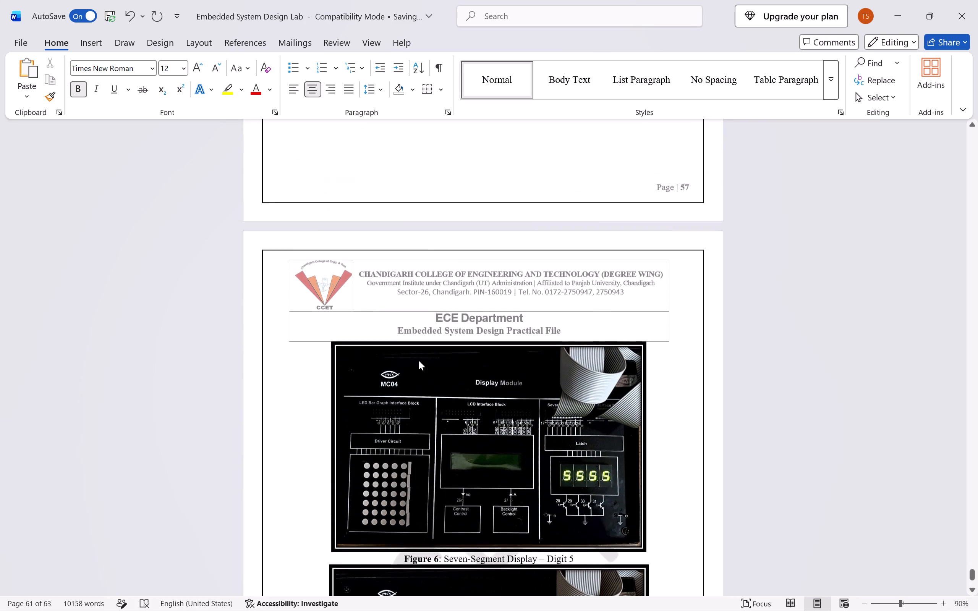
pyautogui.scroll(6, 419, 360)
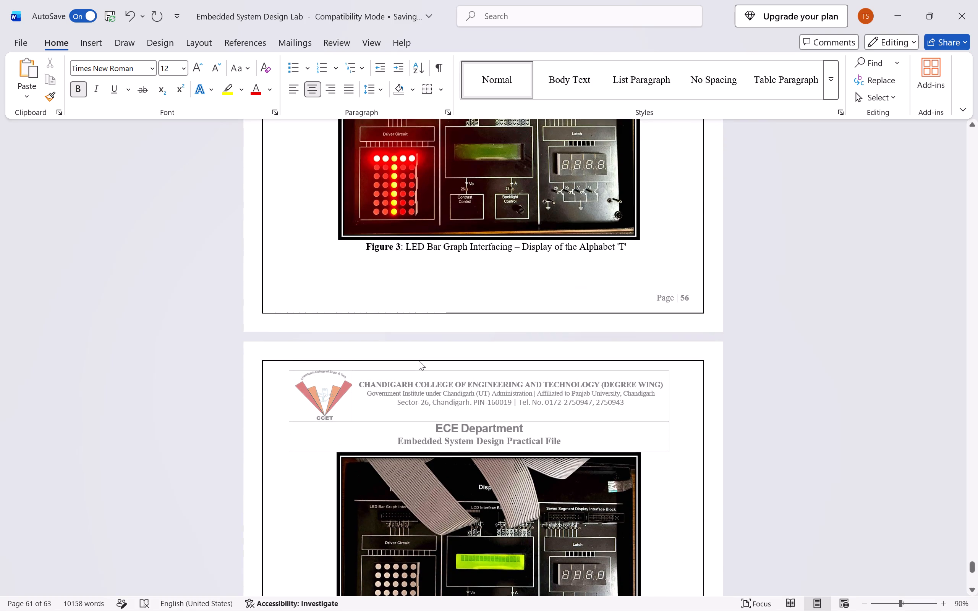
pyautogui.press('BackSpace')
pyautogui.press('2')
# Renumber the low-backlight, reduced-contrast LCD caption as Figure 3 and add a blank line below it.
pyautogui.scroll(-3, 441, 317)
pyautogui.click(392, 262)
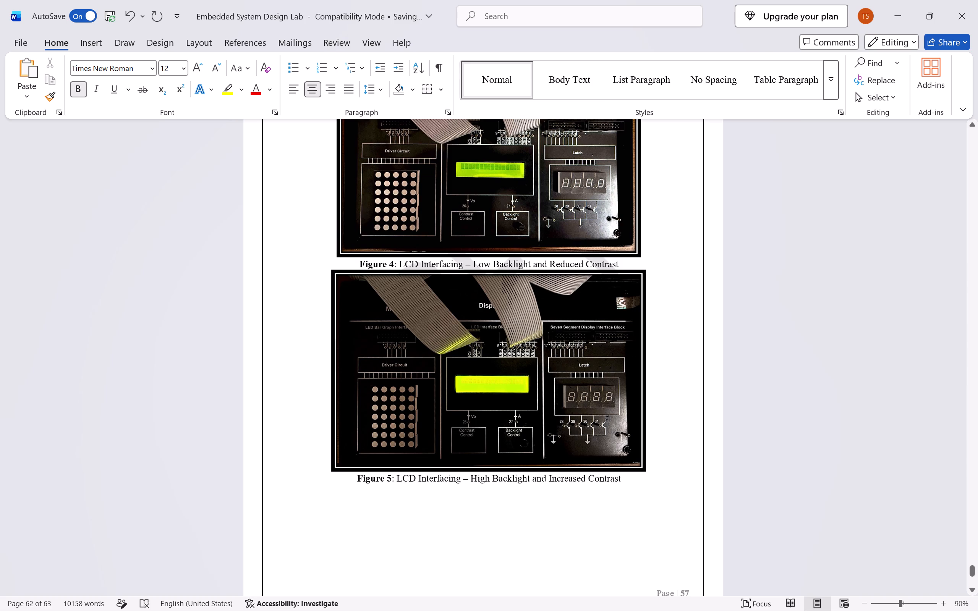
pyautogui.press('BackSpace')
pyautogui.press('3')
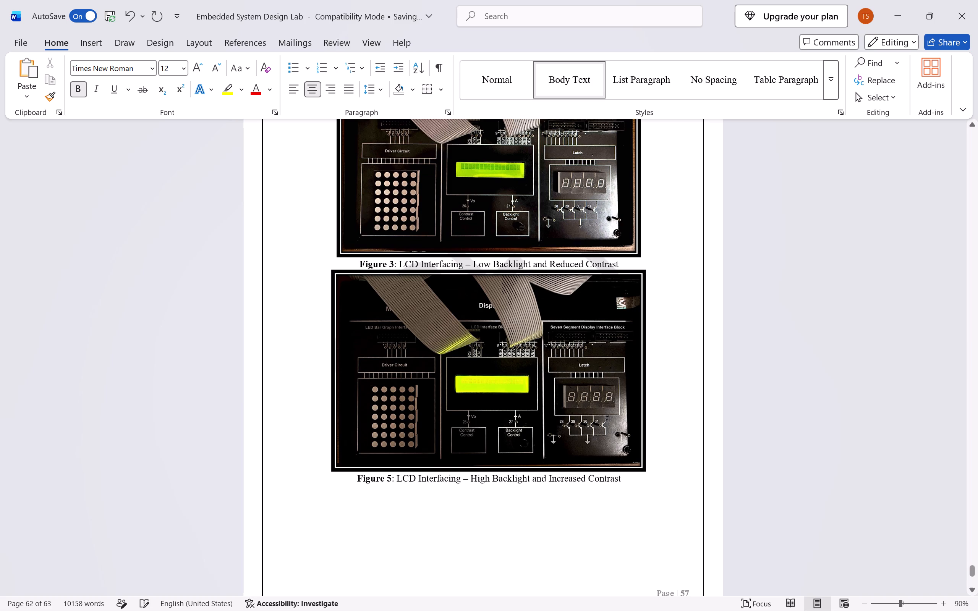
pyautogui.click(633, 263)
pyautogui.press('Return')
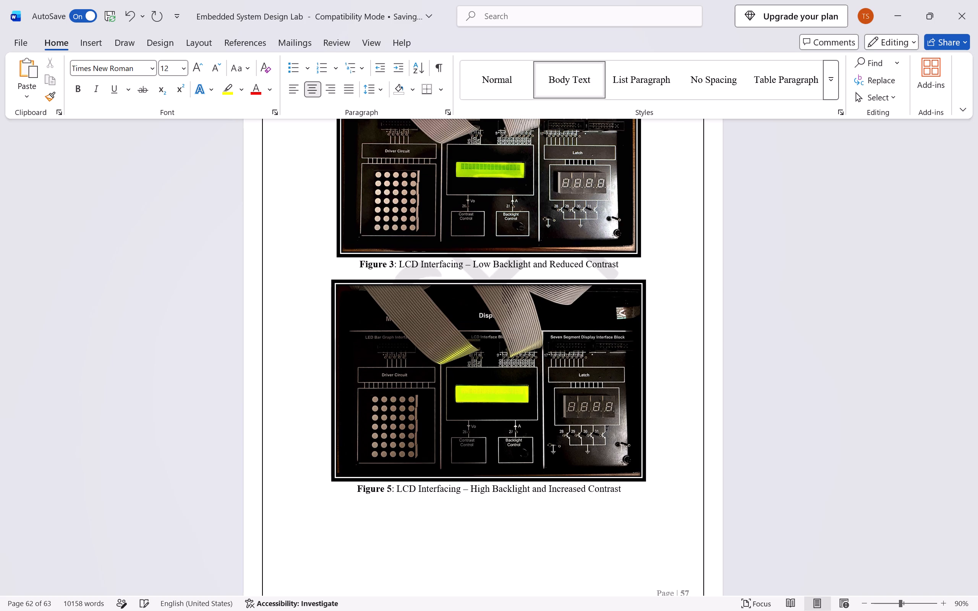
# Renumber the high-backlight LCD caption as Figure 4 and the seven-segment Digit 5 caption as Figure 5.
pyautogui.click(390, 489)
pyautogui.press('BackSpace')
pyautogui.press('4')
pyautogui.scroll(-6, 394, 489)
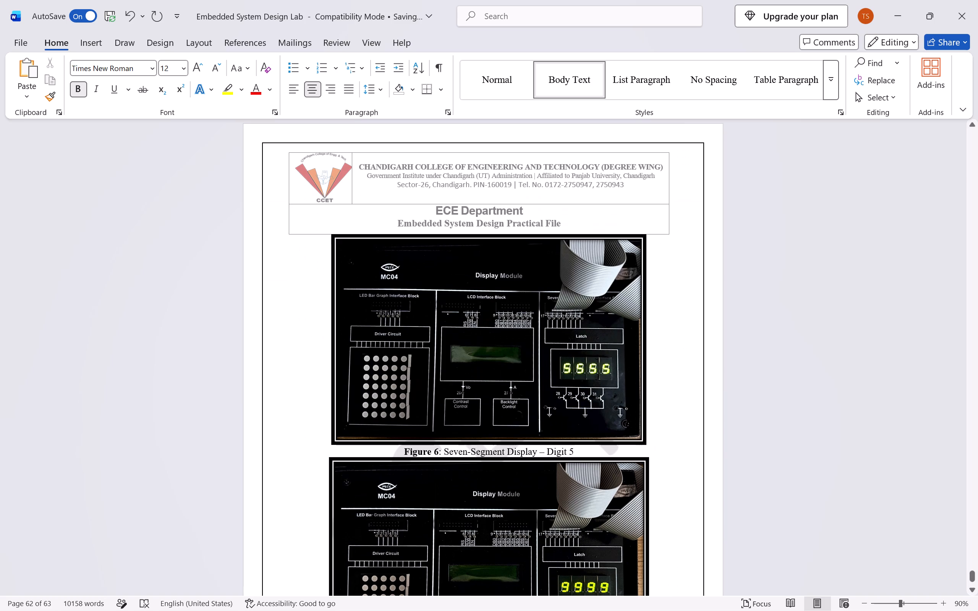
pyautogui.click(437, 451)
pyautogui.press('BackSpace')
pyautogui.press('5')
# Shrink the seven-segment Digit 9 picture slightly to about the width of the Digit 5 picture above it.
pyautogui.scroll(-2, 440, 497)
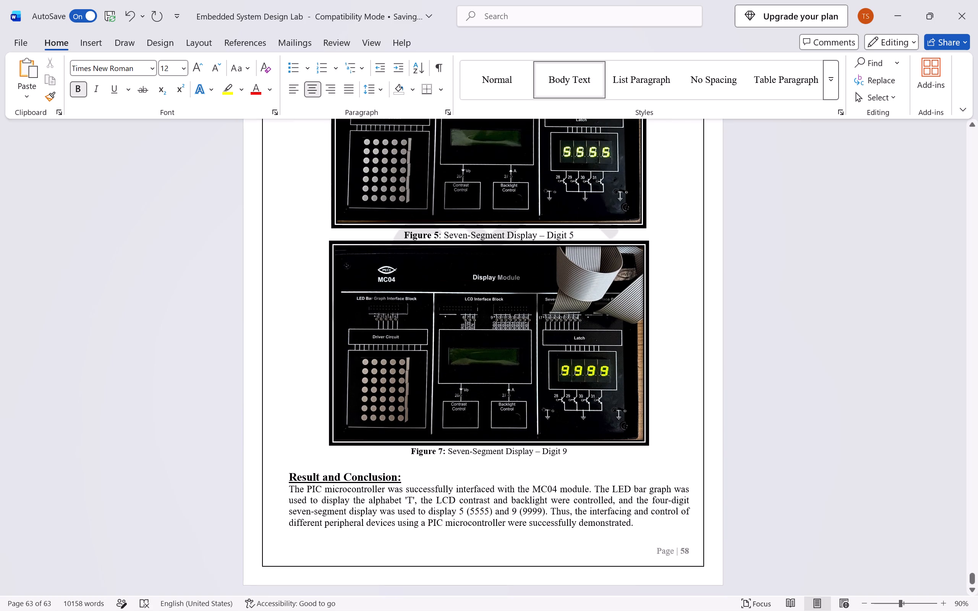
pyautogui.click(588, 403)
pyautogui.moveTo(643, 439); pyautogui.dragTo(638, 438)
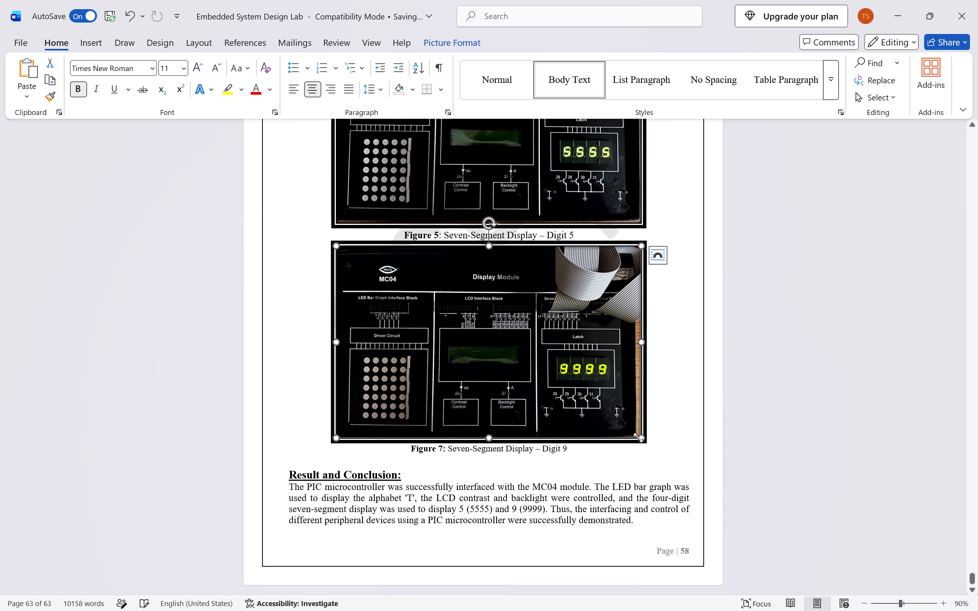
# Renumber the seven-segment Digit 9 caption as Figure 6.
pyautogui.click(440, 448)
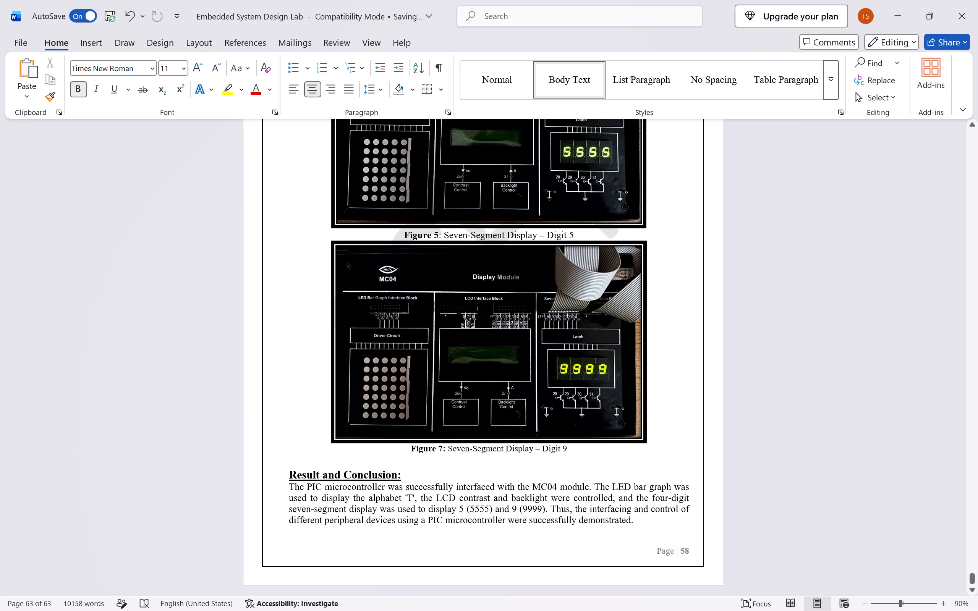
pyautogui.press('Right')
pyautogui.press('BackSpace')
pyautogui.press('6')
# Copy the Figure 5 label's formatting to the Figure 6 label and set the rest of the Figure 6 caption to 12 pt.
pyautogui.doubleClick(421, 236)
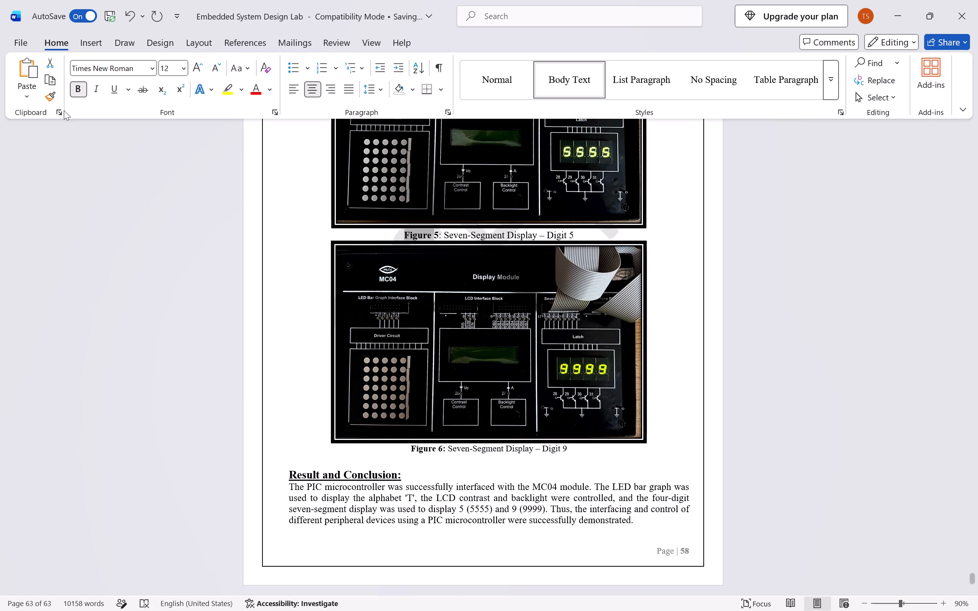
pyautogui.click(52, 100)
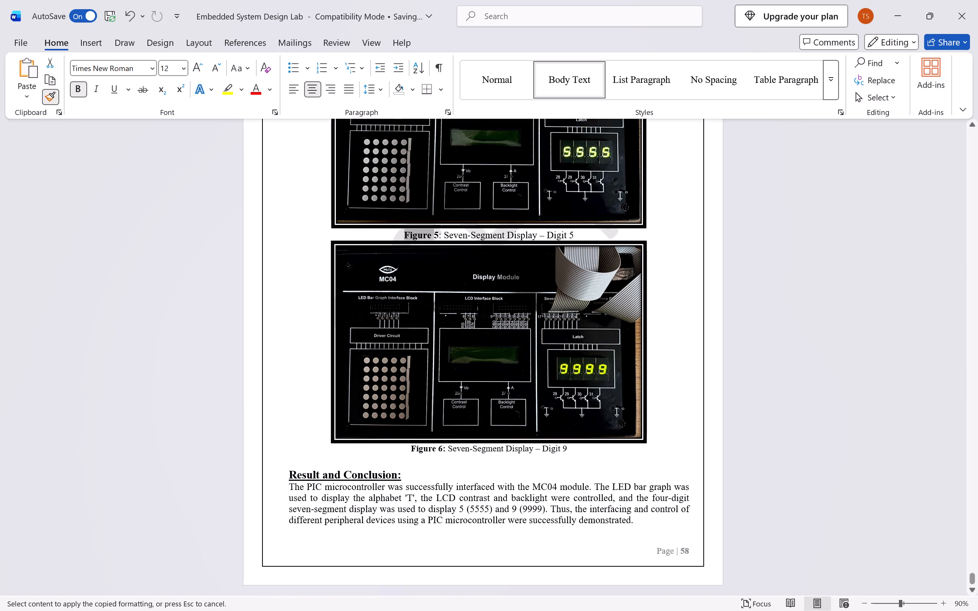
pyautogui.moveTo(410, 451); pyautogui.dragTo(444, 451)
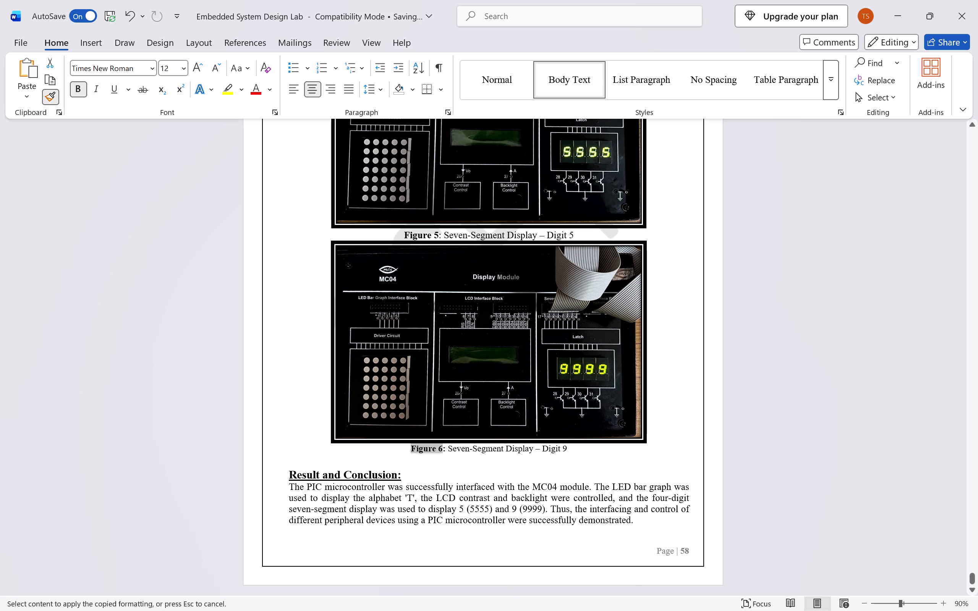
pyautogui.moveTo(444, 451); pyautogui.dragTo(446, 451)
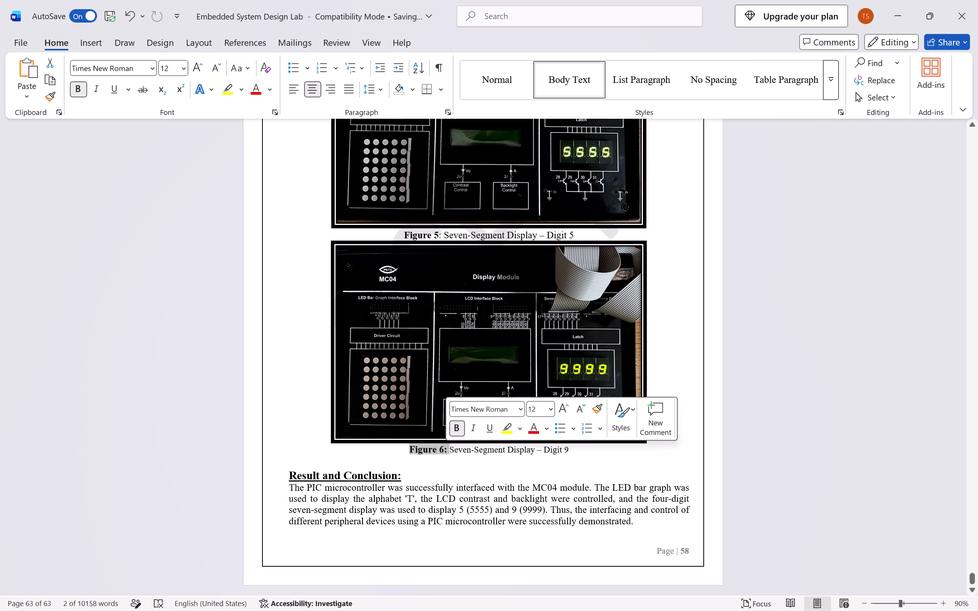
pyautogui.moveTo(450, 451); pyautogui.dragTo(565, 455)
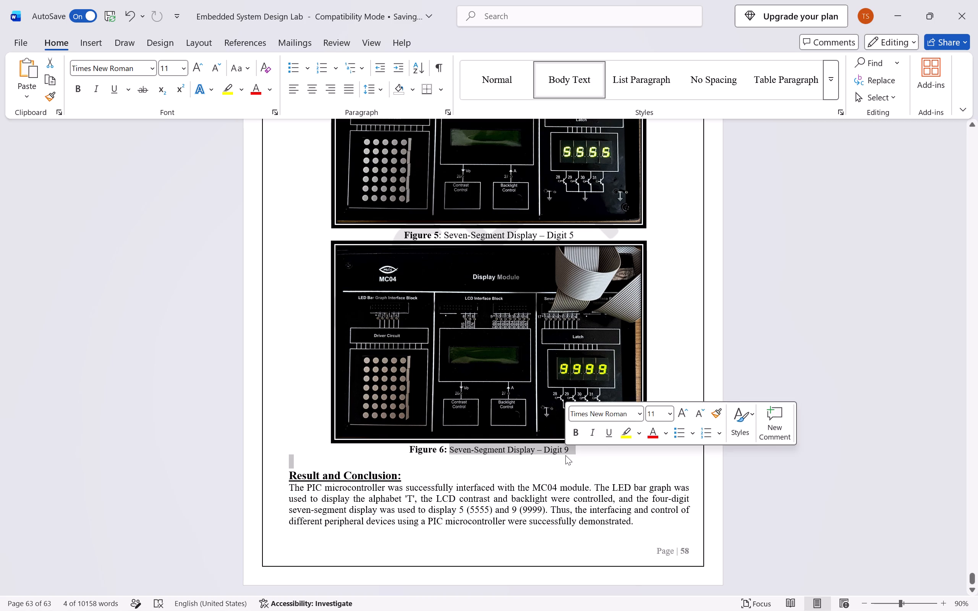
pyautogui.click(197, 66)
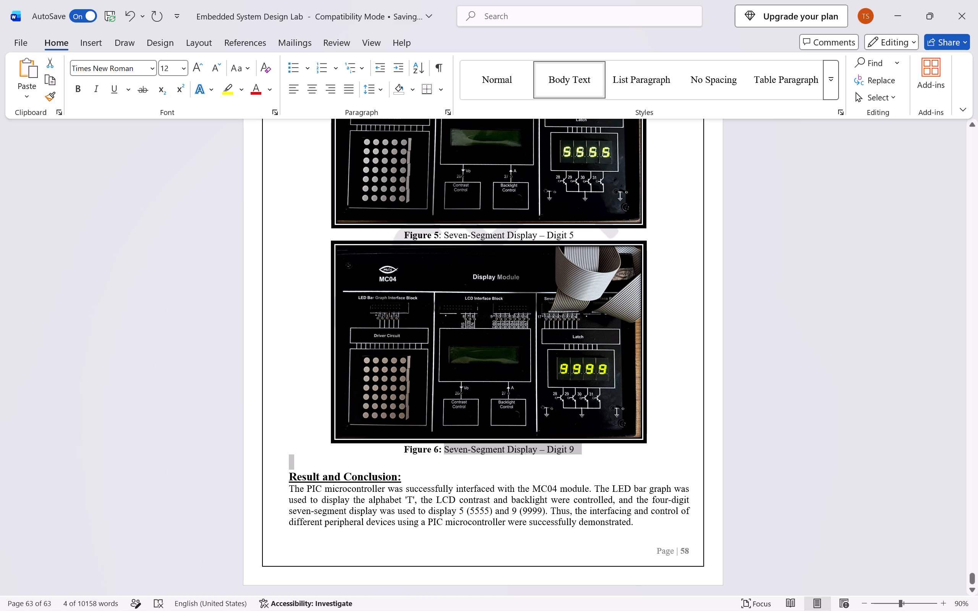
pyautogui.click(337, 462)
# In Experiment-12's Apparatus Required list, change the Nvis display and switches module's model number to MC04.
pyautogui.scroll(4, 337, 462)
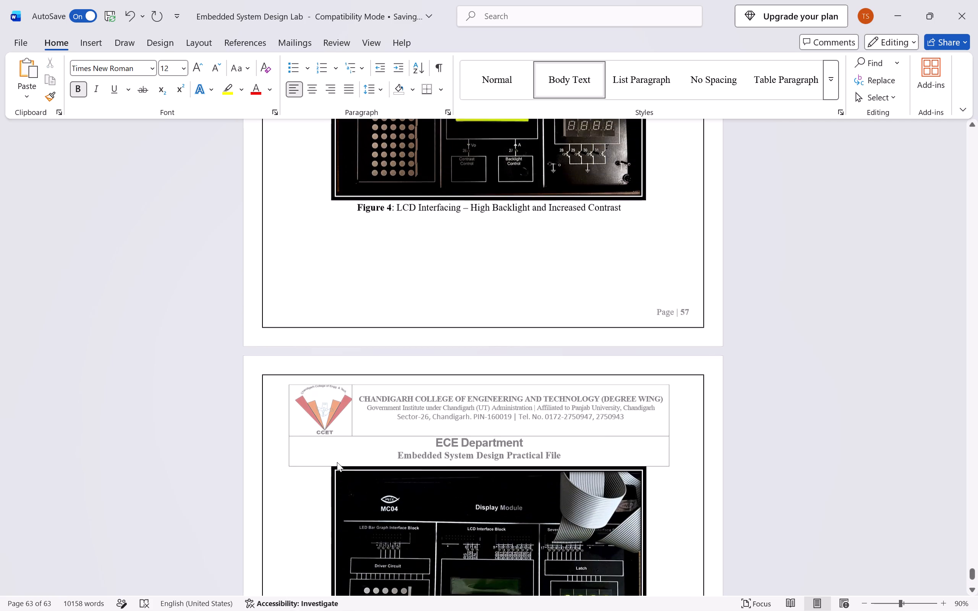
pyautogui.scroll(9, 337, 462)
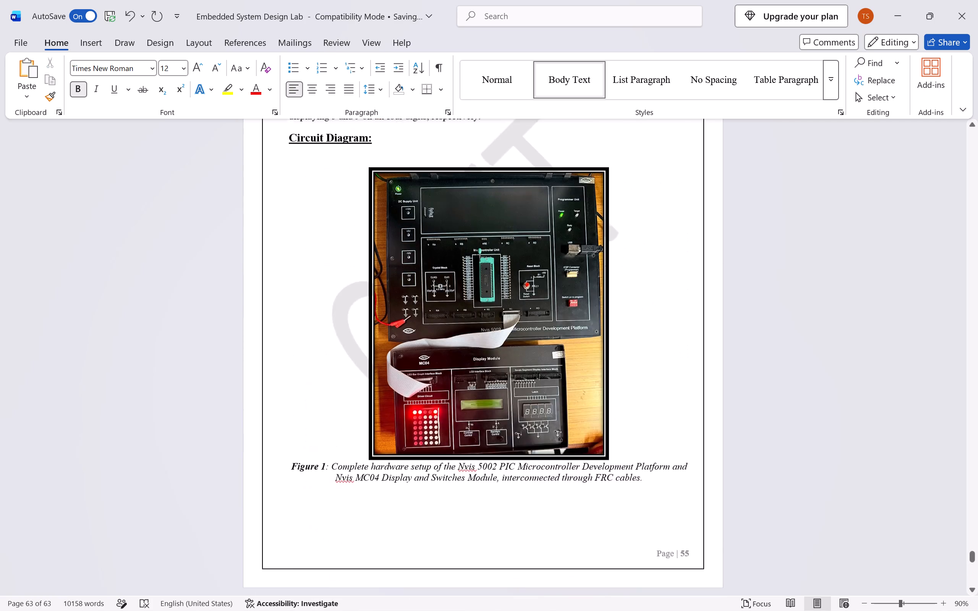
pyautogui.scroll(5, 337, 462)
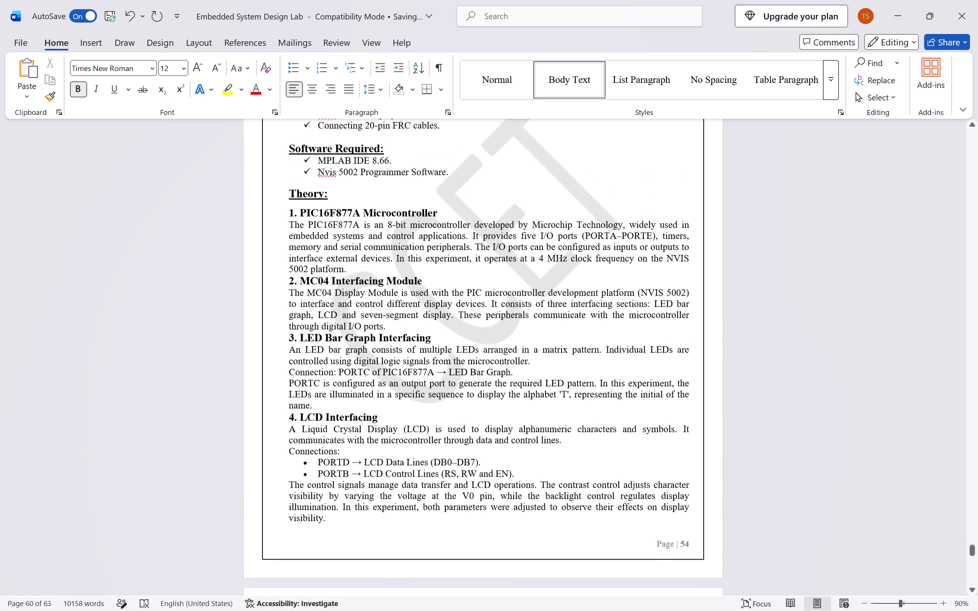
pyautogui.scroll(1, 337, 462)
pyautogui.scroll(-5, 337, 462)
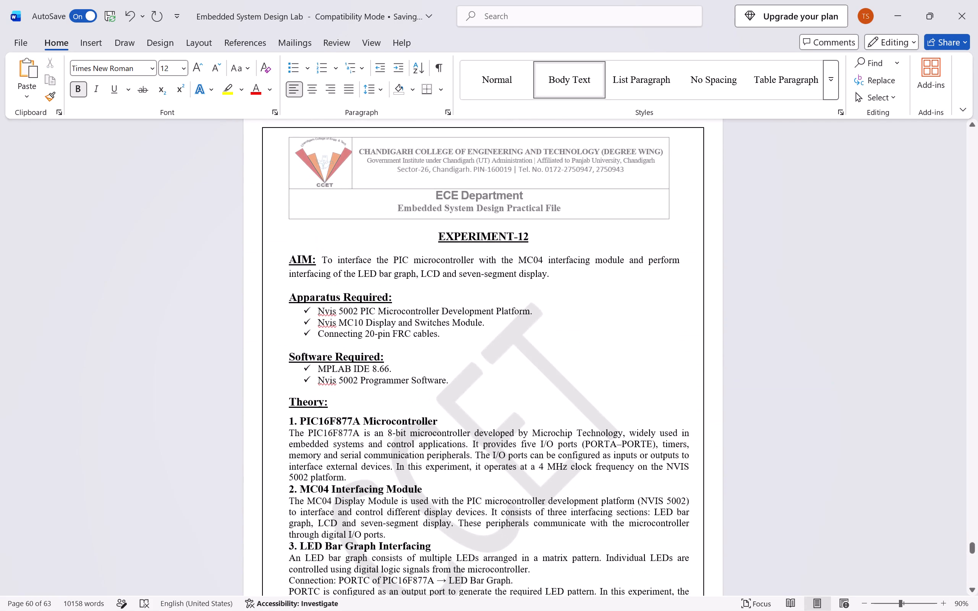
pyautogui.scroll(-3, 337, 462)
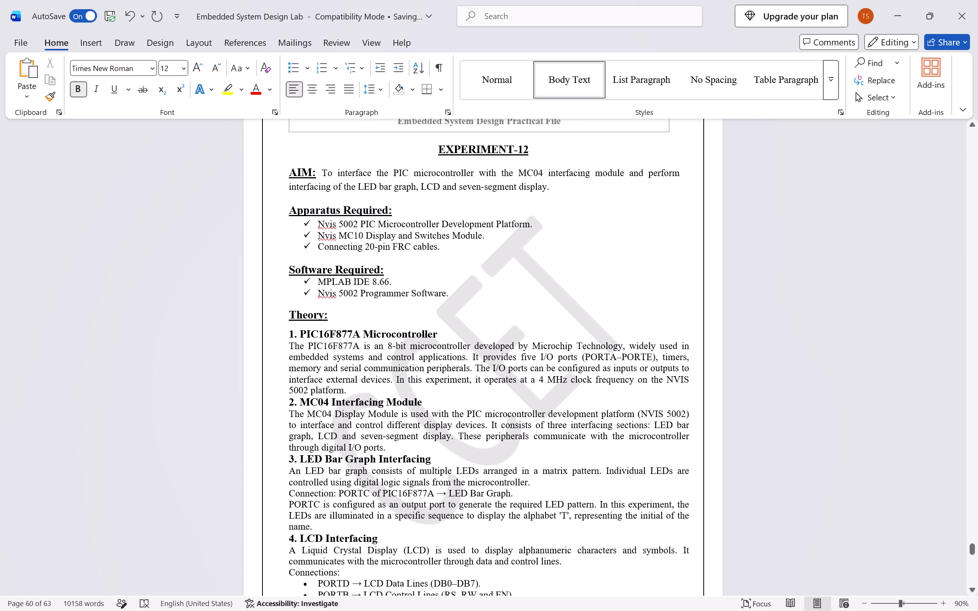
pyautogui.click(362, 235)
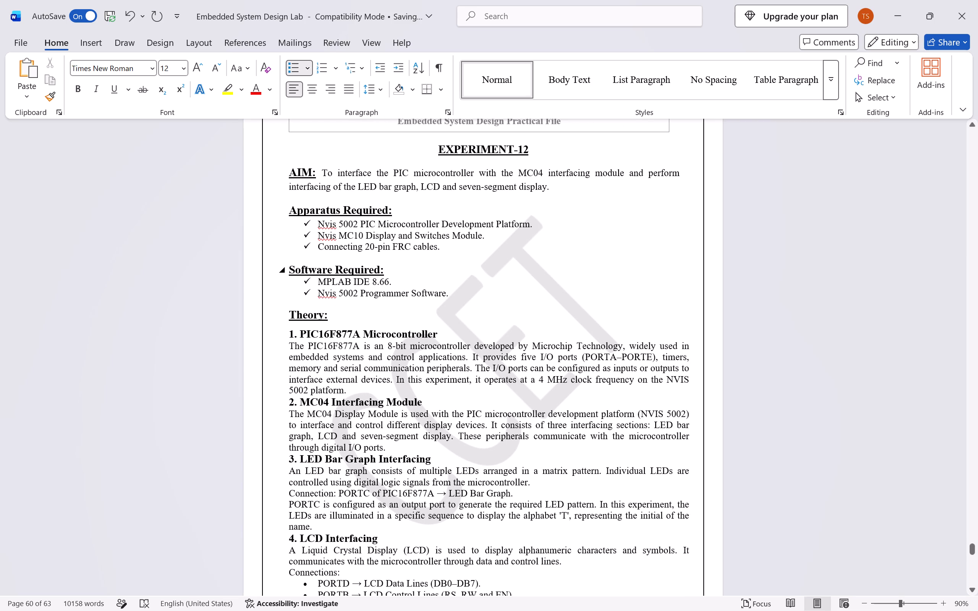
pyautogui.press('BackSpace')
pyautogui.press('BackSpace')
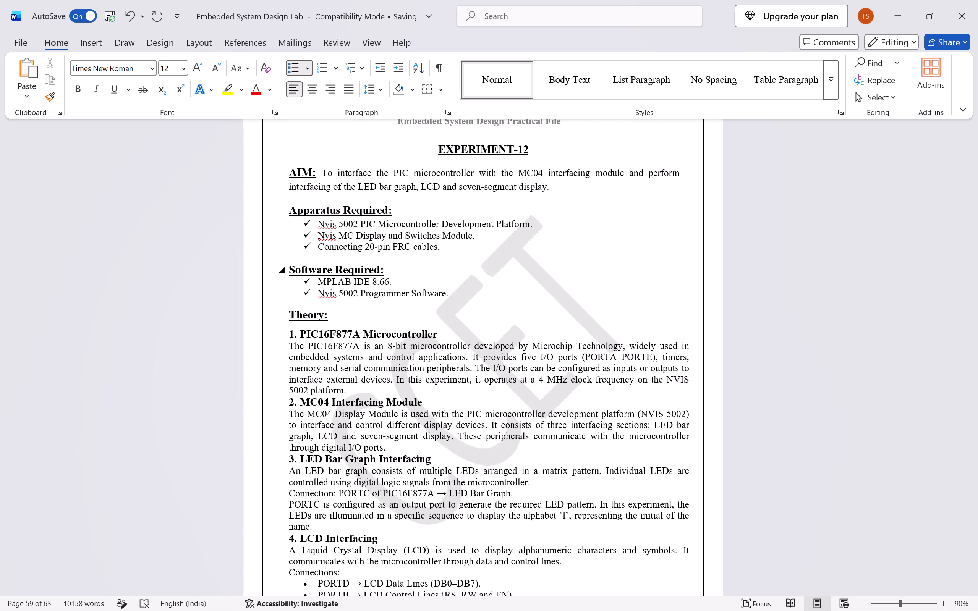
pyautogui.write('04')
pyautogui.press('Right')
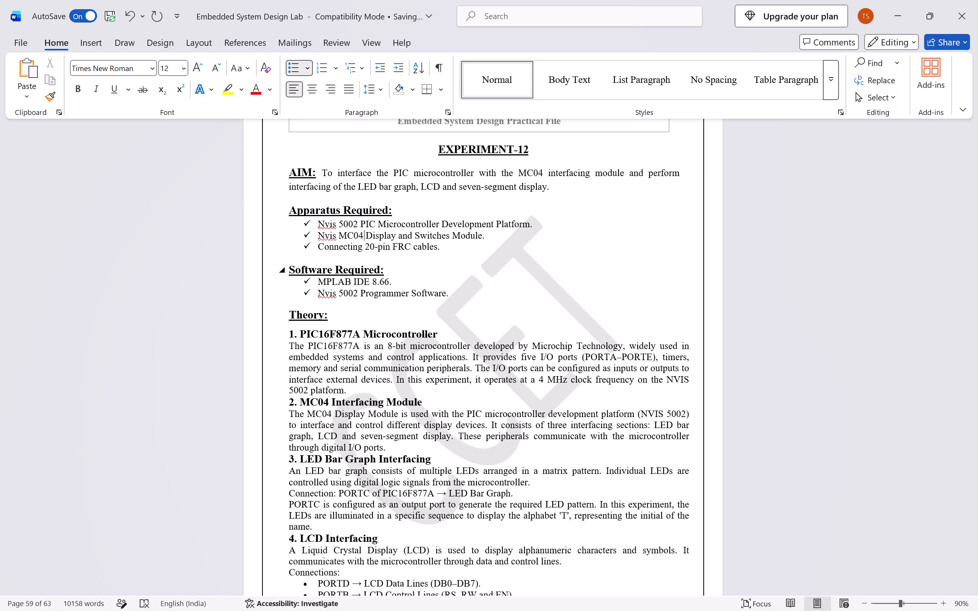
# In the Apparatus Required list, replace "Display and Switches" in the Nvis MC04 module's name with "interfacing".
pyautogui.press('Right')
pyautogui.press('Right')
pyautogui.press('Right')
pyautogui.press('Right')
pyautogui.press('Right')
pyautogui.press('Right')
pyautogui.press('Right')
pyautogui.press('Right')
pyautogui.press('Right')
pyautogui.press('Right')
pyautogui.press('Right')
pyautogui.press('Right')
pyautogui.press('Right')
pyautogui.press('Right')
pyautogui.press('Right')
pyautogui.press('Right')
pyautogui.press('Right')
pyautogui.press('Right')
pyautogui.press('Right')
pyautogui.press('Right')
pyautogui.press('BackSpace')
pyautogui.press('BackSpace')
pyautogui.press('BackSpace')
pyautogui.press('BackSpace')
pyautogui.press('BackSpace')
pyautogui.press('BackSpace')
pyautogui.press('BackSpace')
pyautogui.press('BackSpace')
pyautogui.press('BackSpace')
pyautogui.press('BackSpace')
pyautogui.press('BackSpace')
pyautogui.press('BackSpace')
pyautogui.press('BackSpace')
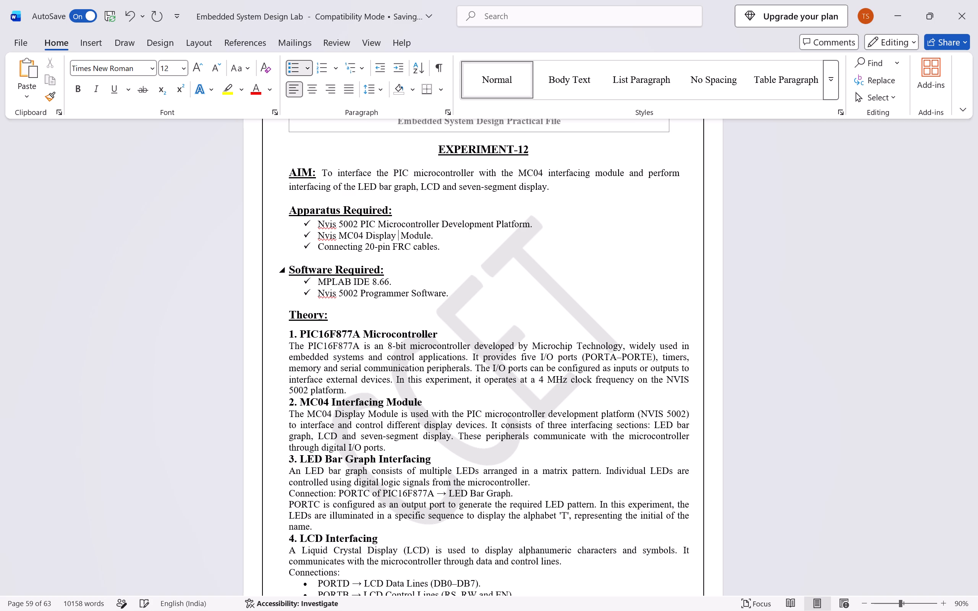
pyautogui.press('BackSpace')
pyautogui.press('BackSpace')
pyautogui.press('BackSpace')
pyautogui.press('BackSpace')
pyautogui.press('BackSpace')
pyautogui.press('BackSpace')
pyautogui.press('BackSpace')
pyautogui.press('BackSpace')
pyautogui.write('interfacing')
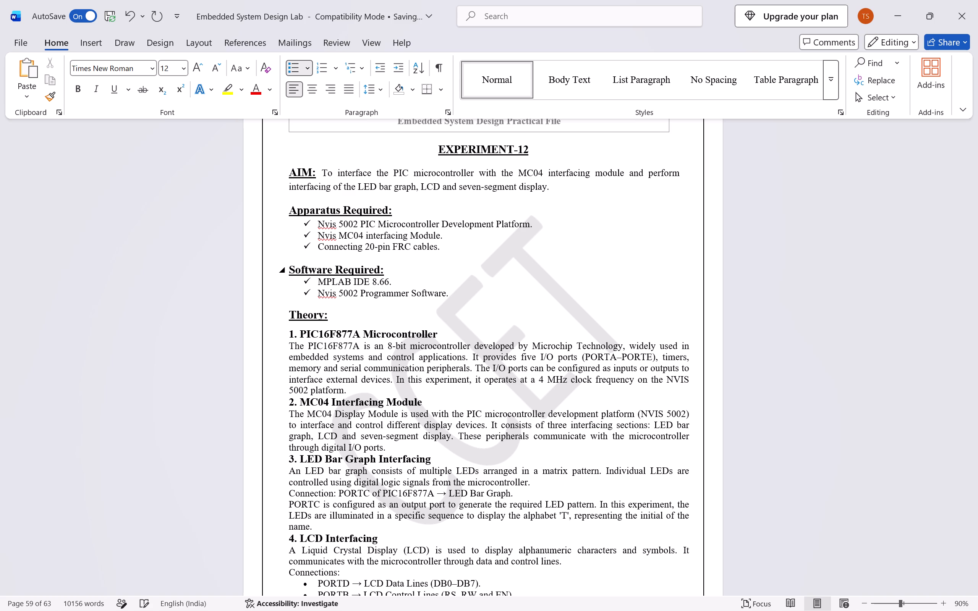
pyautogui.click(390, 277)
# Bold the alphabet 'T' in the theory section's LED Bar Graph Interfacing paragraph.
pyautogui.click(406, 358)
pyautogui.scroll(-2, 406, 358)
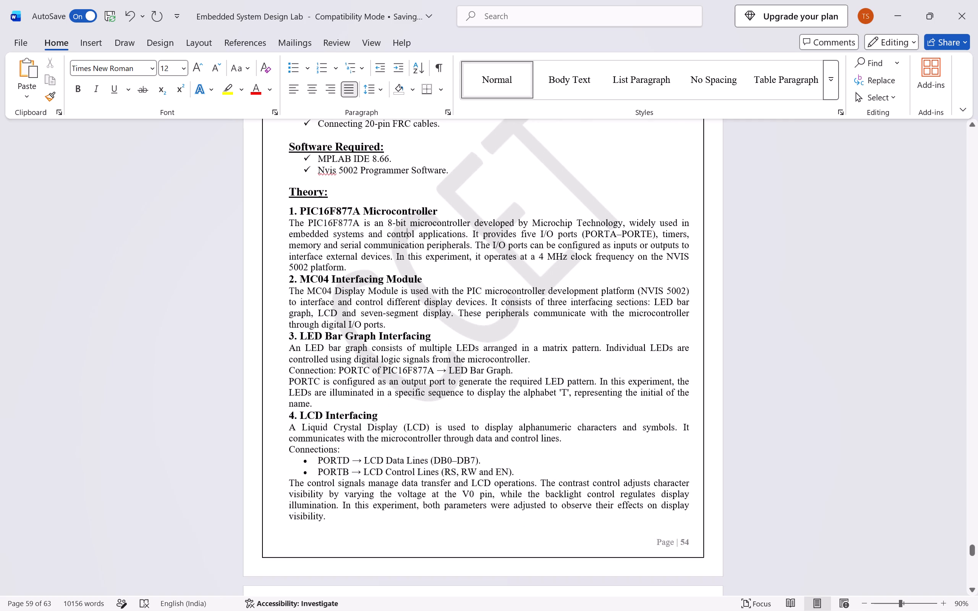
pyautogui.scroll(-2, 406, 358)
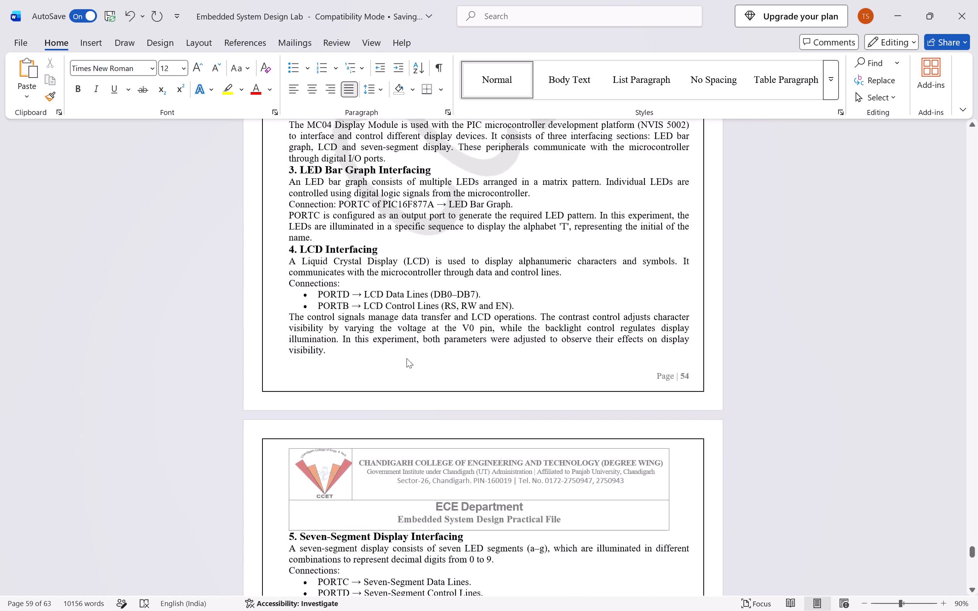
pyautogui.scroll(-4, 406, 358)
pyautogui.scroll(1, 406, 358)
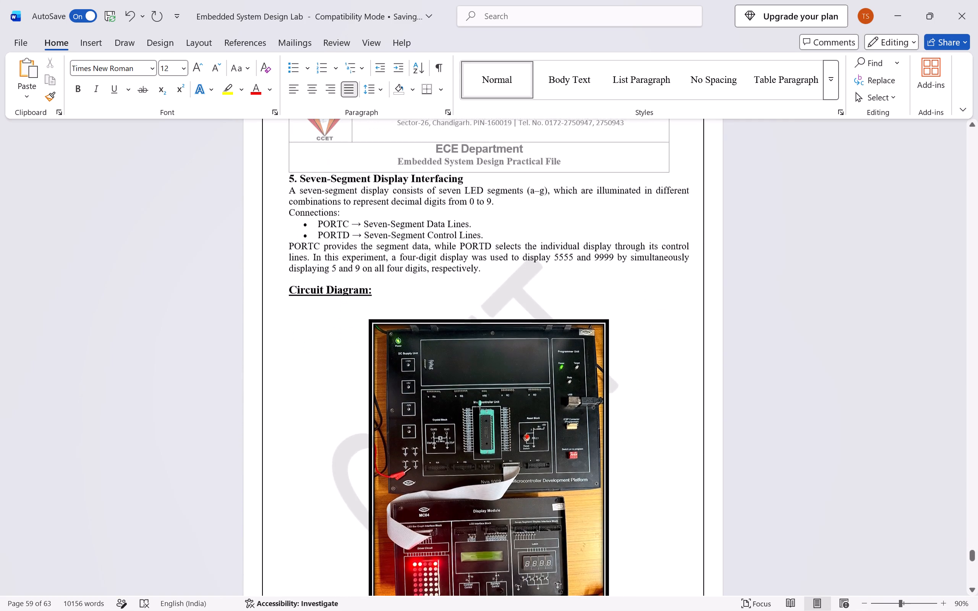
pyautogui.scroll(2, 406, 358)
pyautogui.scroll(-2, 406, 358)
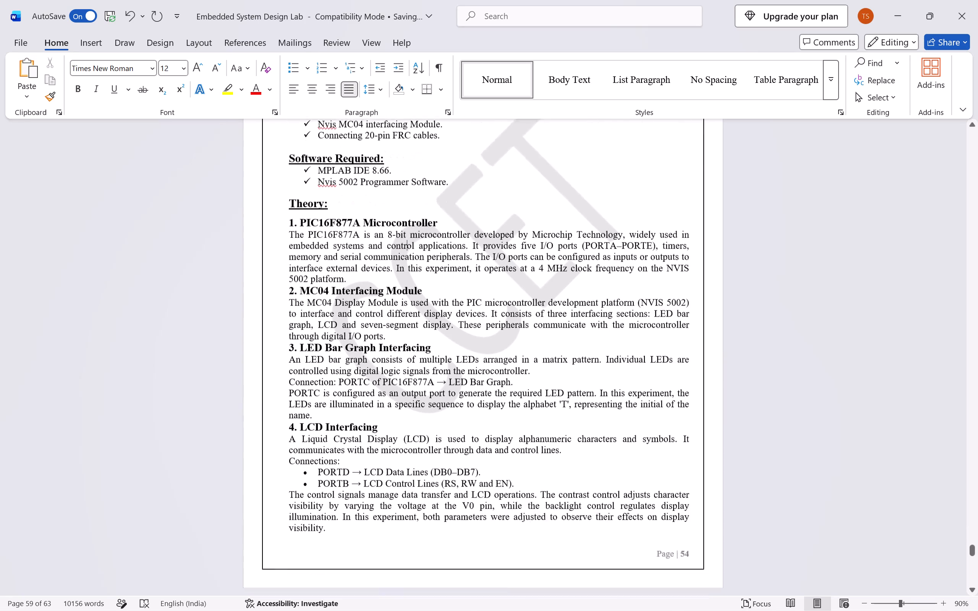
pyautogui.scroll(-2, 406, 358)
pyautogui.moveTo(558, 343); pyautogui.dragTo(570, 343)
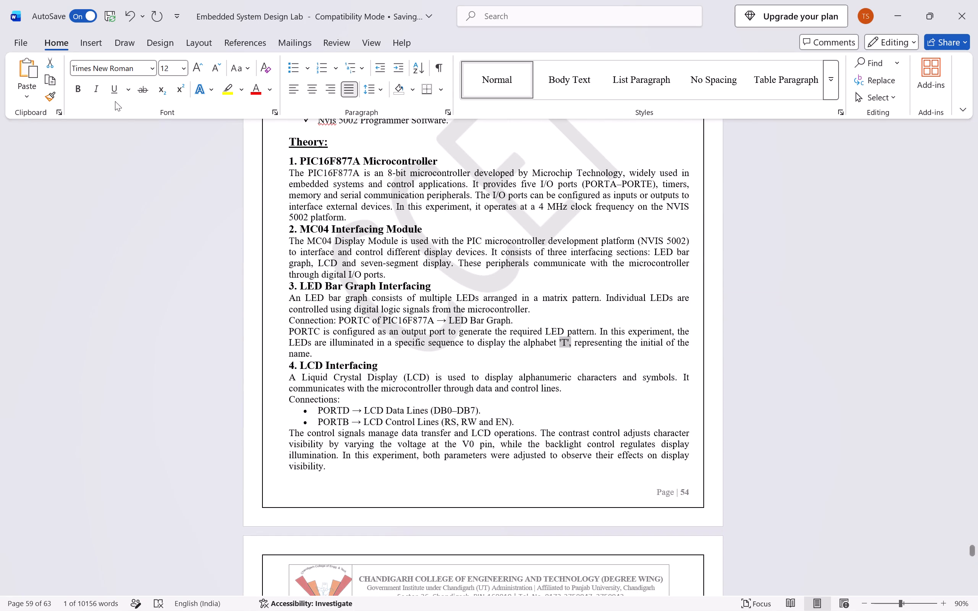
pyautogui.click(78, 93)
pyautogui.click(329, 327)
# Bold the values 5555 and 9999 in the Seven-Segment Display Interfacing paragraph.
pyautogui.scroll(-2, 329, 327)
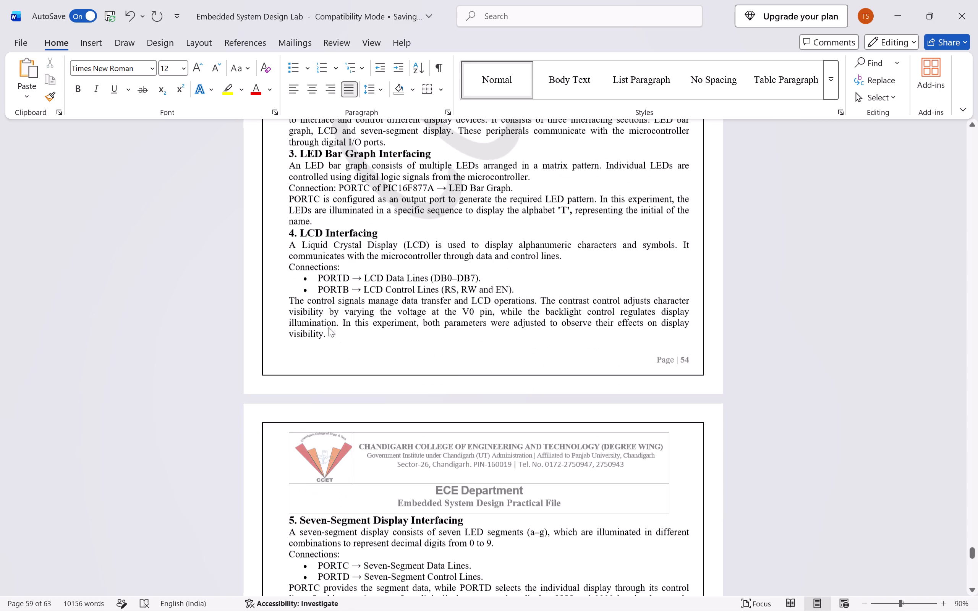
pyautogui.scroll(-3, 329, 327)
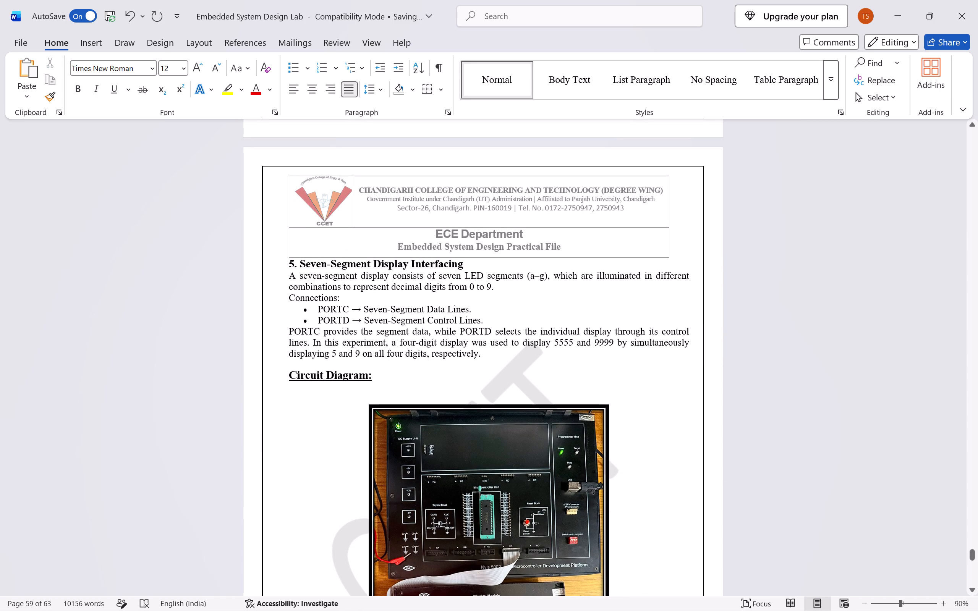
pyautogui.moveTo(556, 343); pyautogui.dragTo(573, 343)
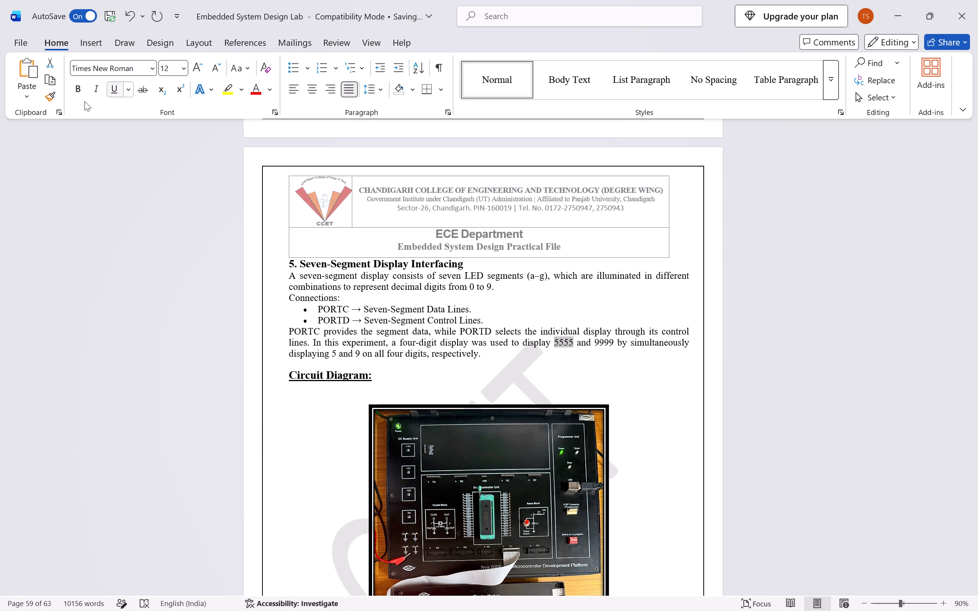
pyautogui.click(79, 93)
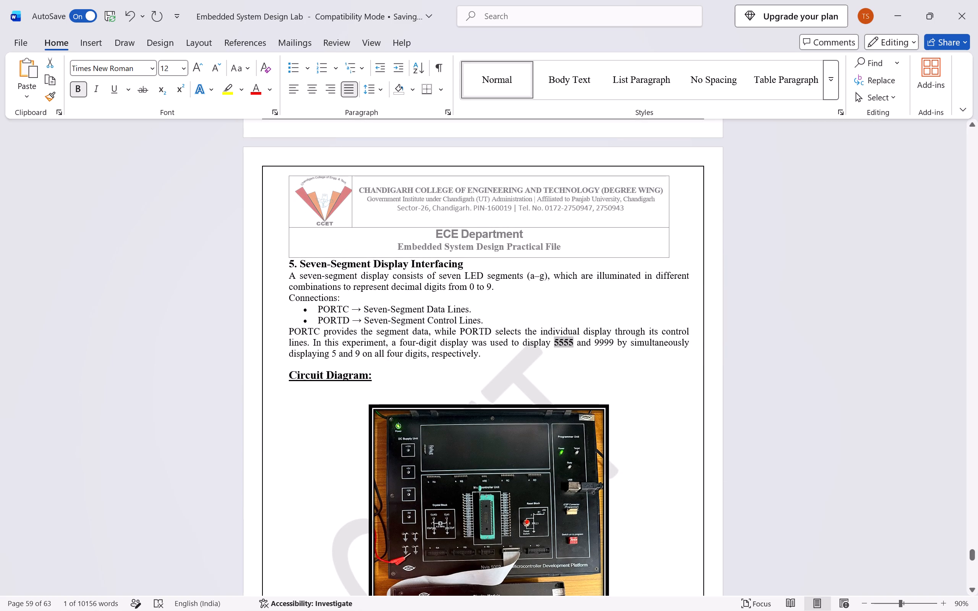
pyautogui.moveTo(595, 341); pyautogui.dragTo(614, 341)
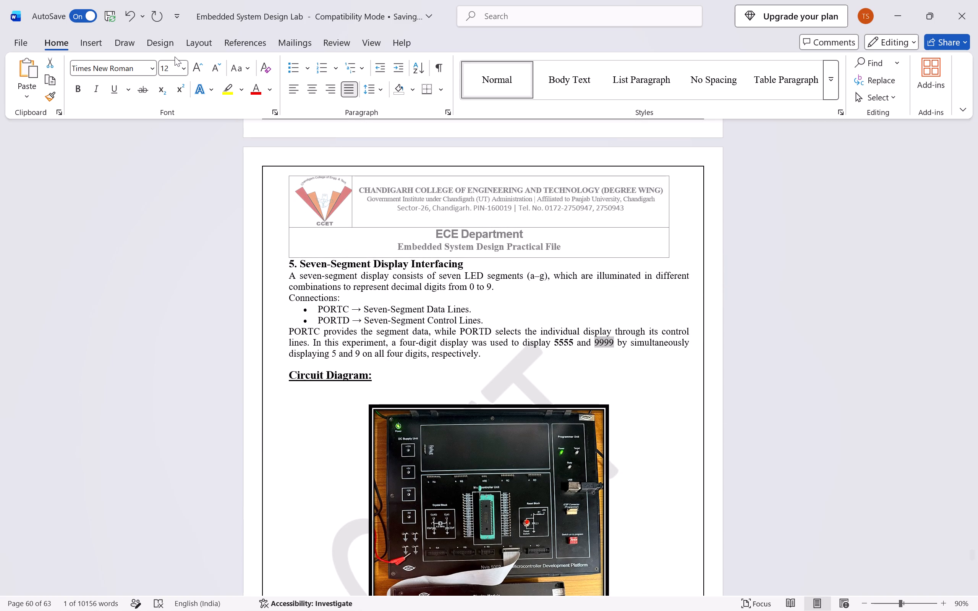
pyautogui.click(76, 92)
pyautogui.click(241, 314)
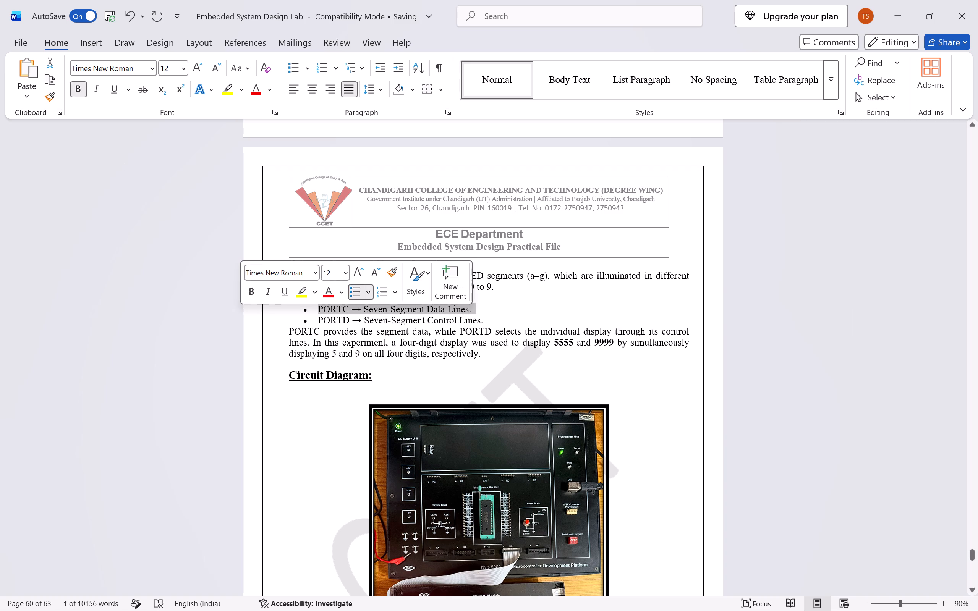
pyautogui.click(371, 357)
# Insert a blank line between the Figure 5 caption and the seven-segment Digit 9 picture.
pyautogui.scroll(-4, 371, 357)
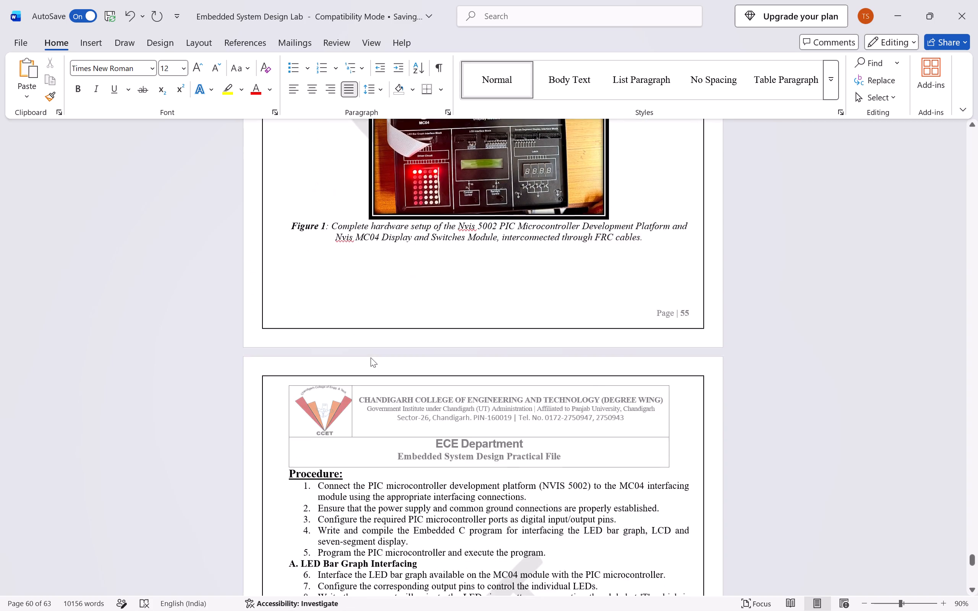
pyautogui.scroll(-5, 371, 357)
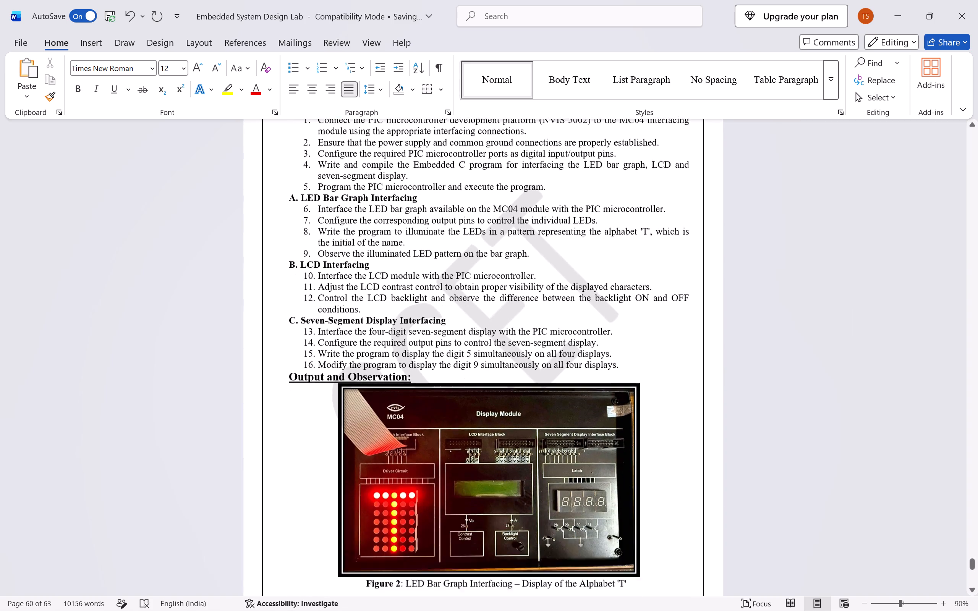
pyautogui.scroll(-7, 371, 357)
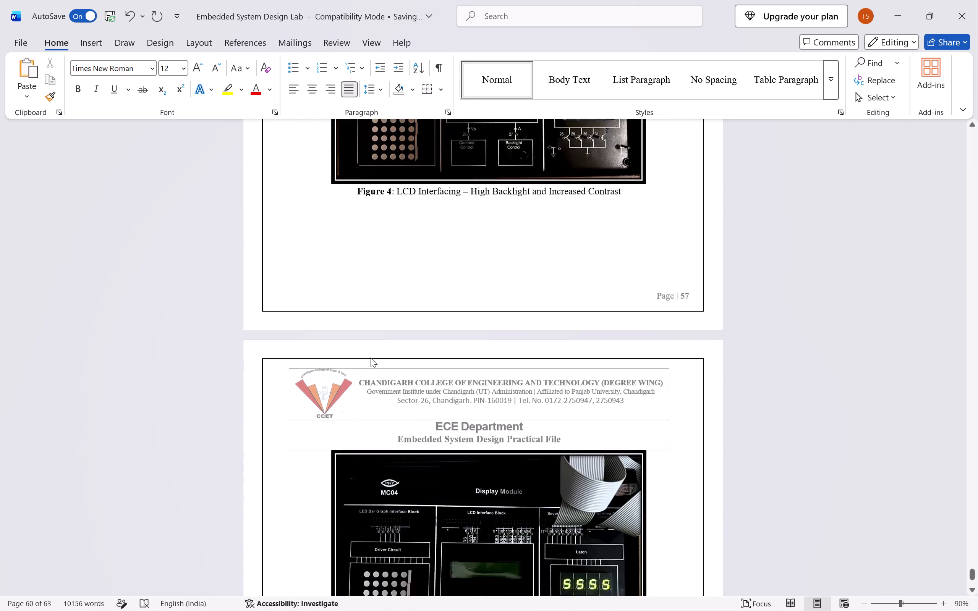
pyautogui.scroll(-5, 371, 357)
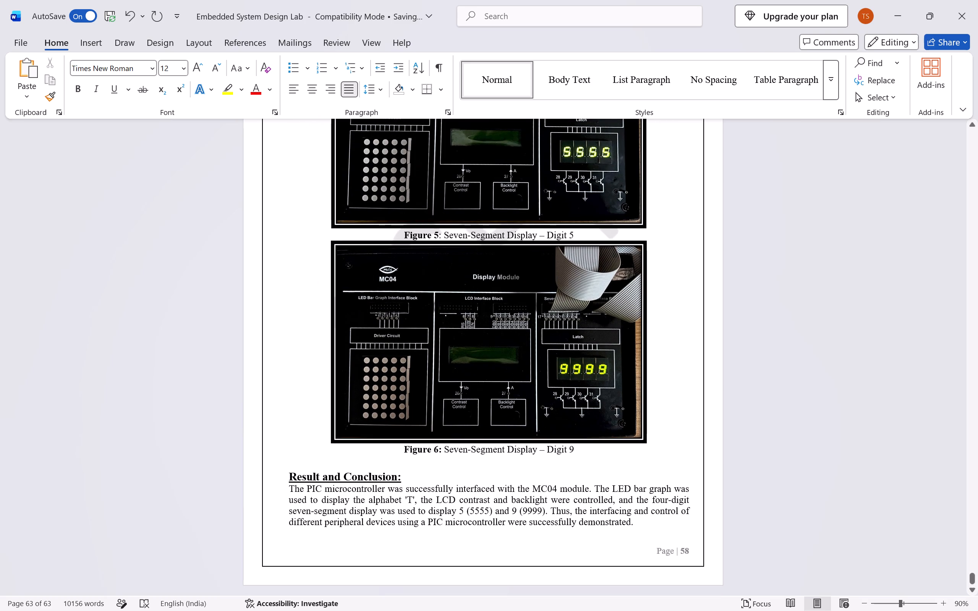
pyautogui.click(588, 235)
pyautogui.press('Return')
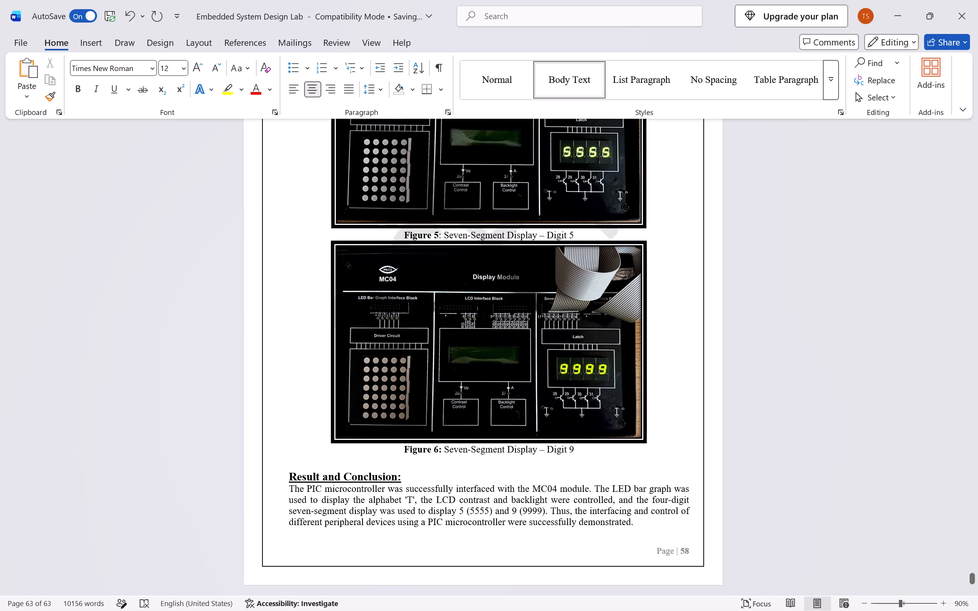
pyautogui.click(668, 463)
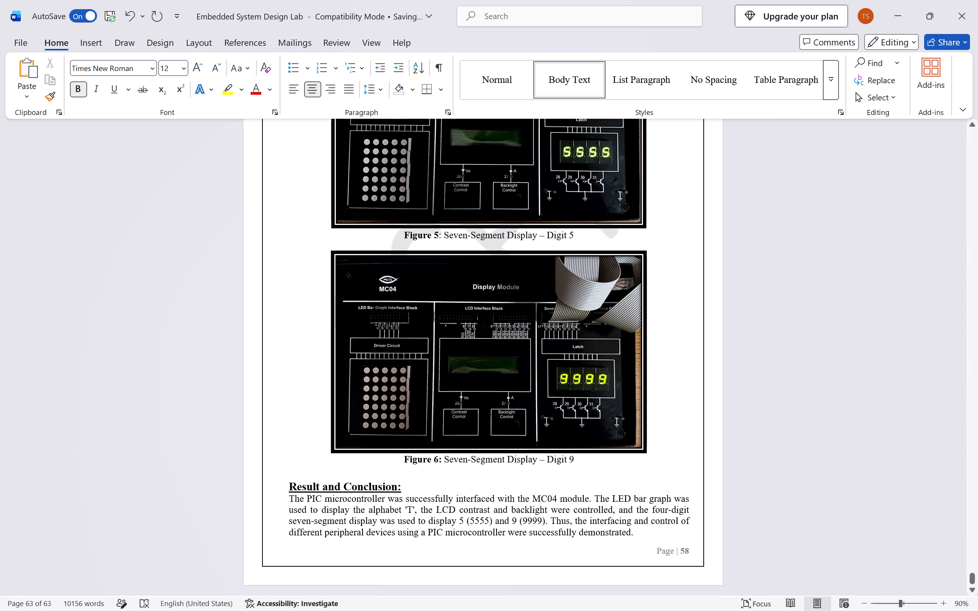
# Add blank lines after the Figure 2 caption to push the Figure 3 picture one line below its page header.
pyautogui.scroll(8, 668, 463)
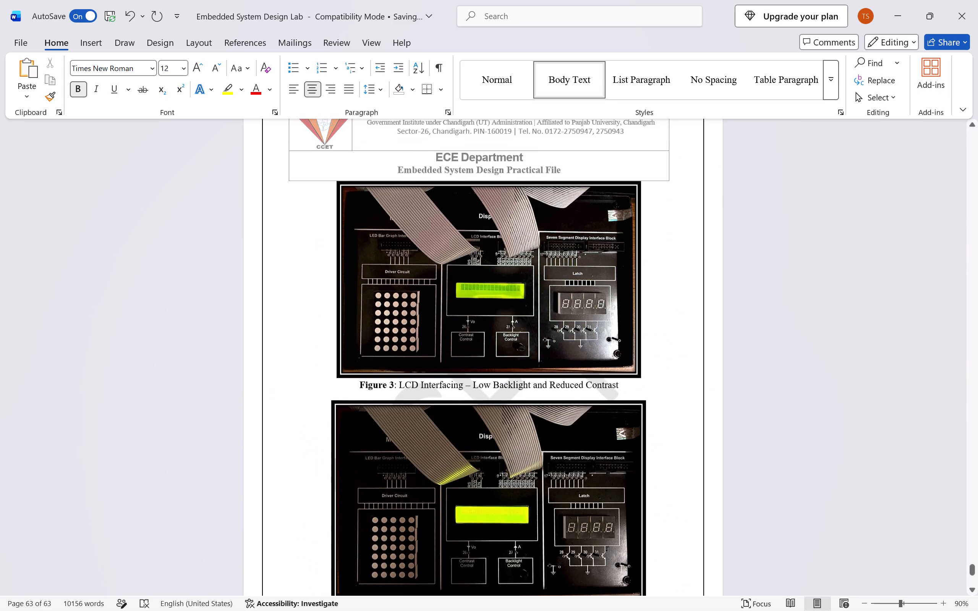
pyautogui.scroll(1, 391, 218)
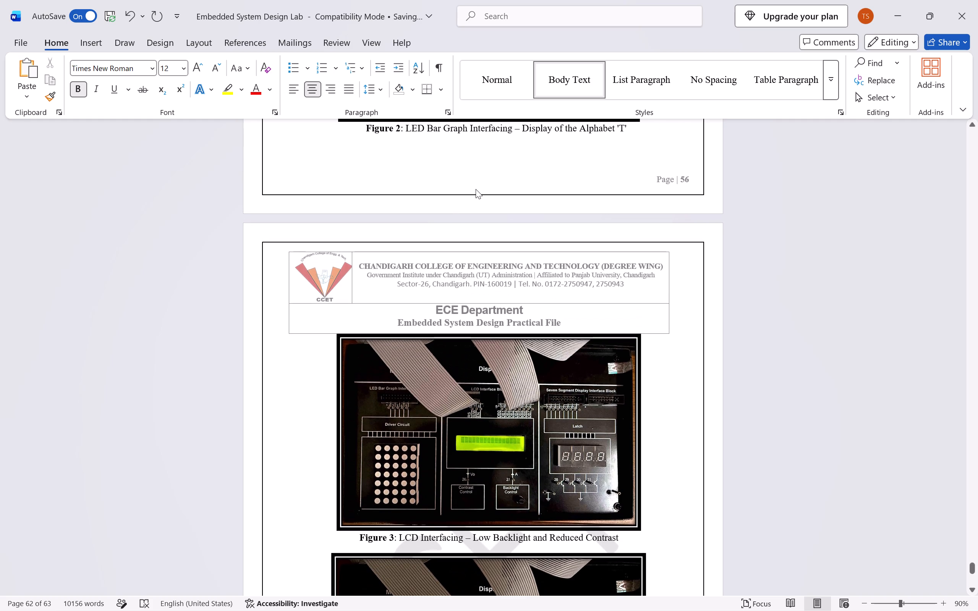
pyautogui.click(478, 180)
pyautogui.click(661, 136)
pyautogui.press('Return')
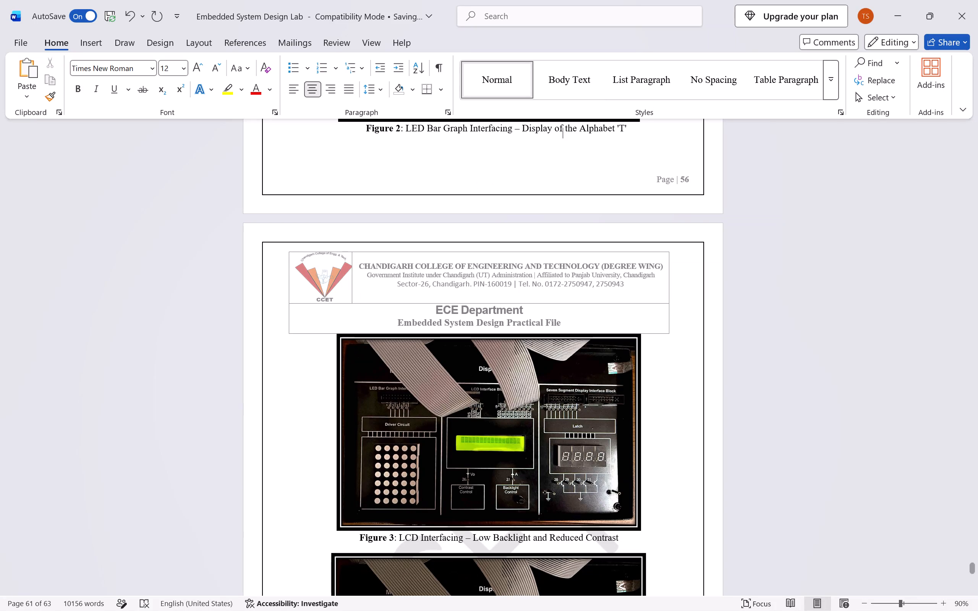
pyautogui.press('Return')
pyautogui.press('Return')
pyautogui.press('Return')
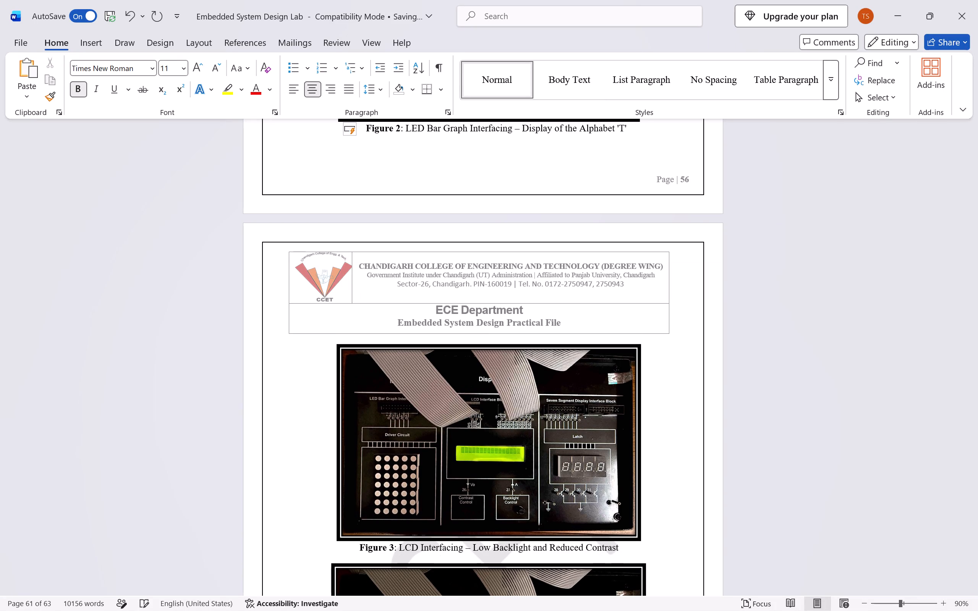
# Remove the blank line between the Figure 6 caption and the Result and Conclusion heading.
pyautogui.scroll(-6, 661, 136)
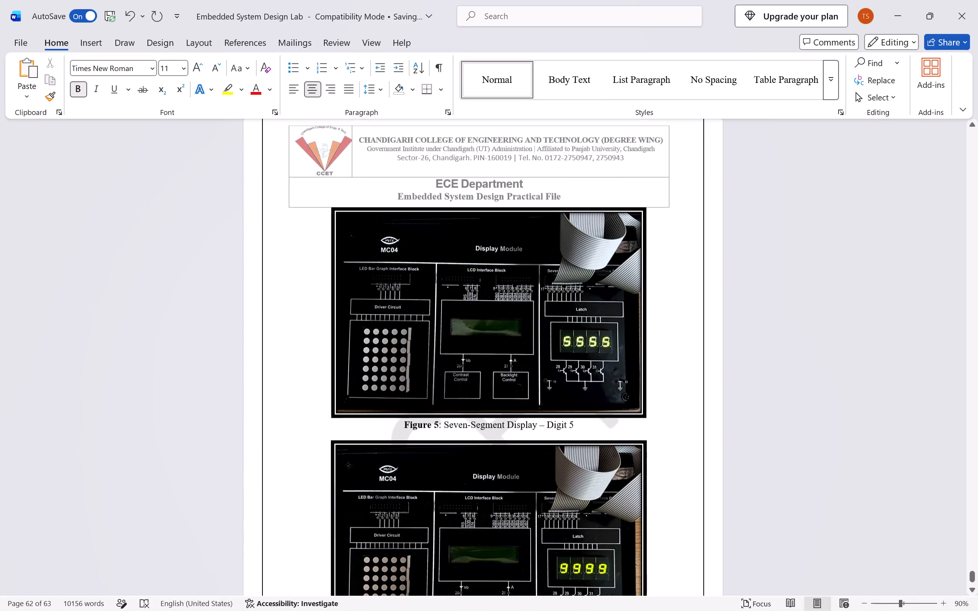
pyautogui.scroll(-1, 661, 136)
pyautogui.scroll(1, 661, 136)
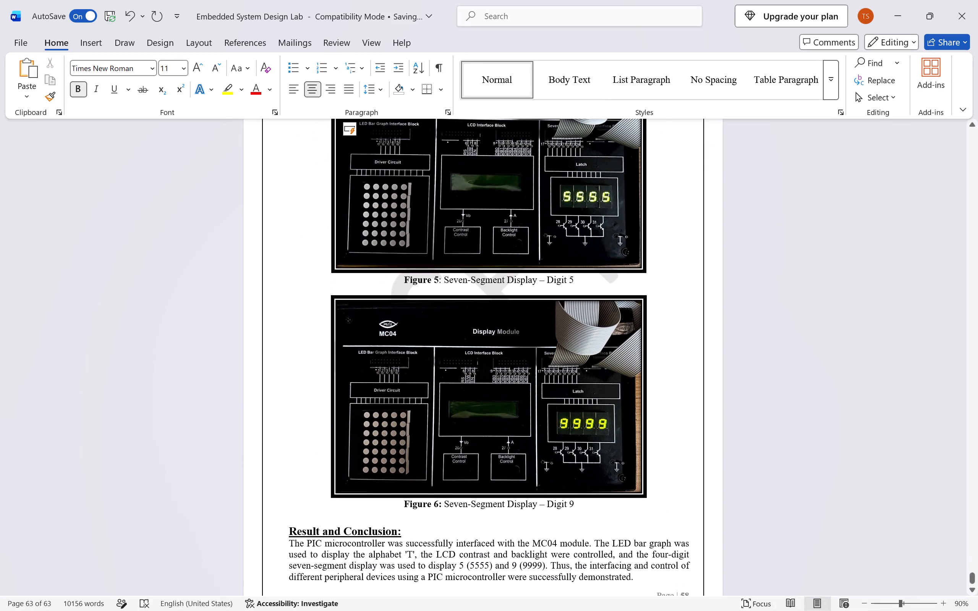
pyautogui.click(464, 519)
pyautogui.press('BackSpace')
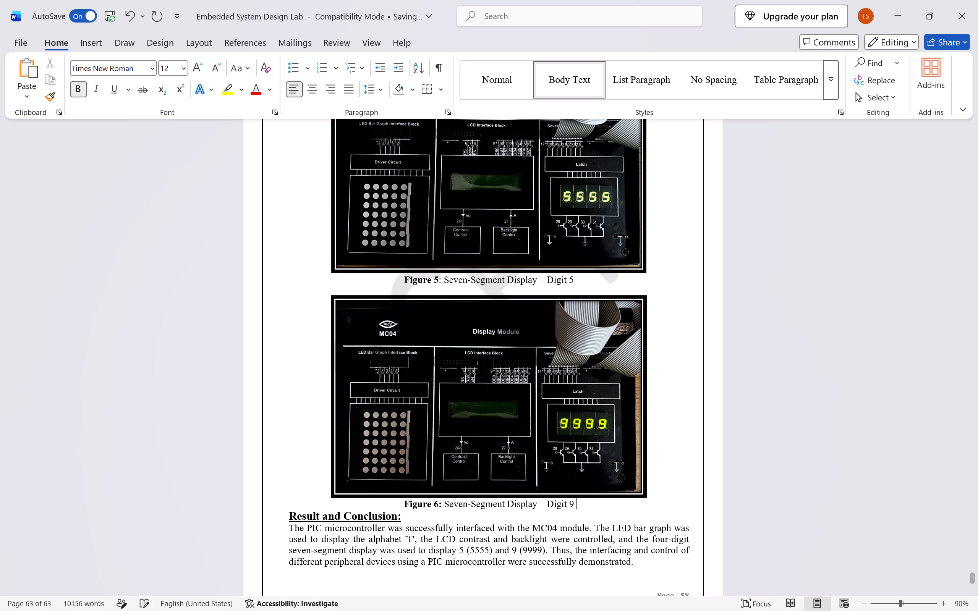
# Add blank lines between the Figure 4 caption and the Figure 5 picture to push that picture one line below its page header.
pyautogui.scroll(2, 464, 519)
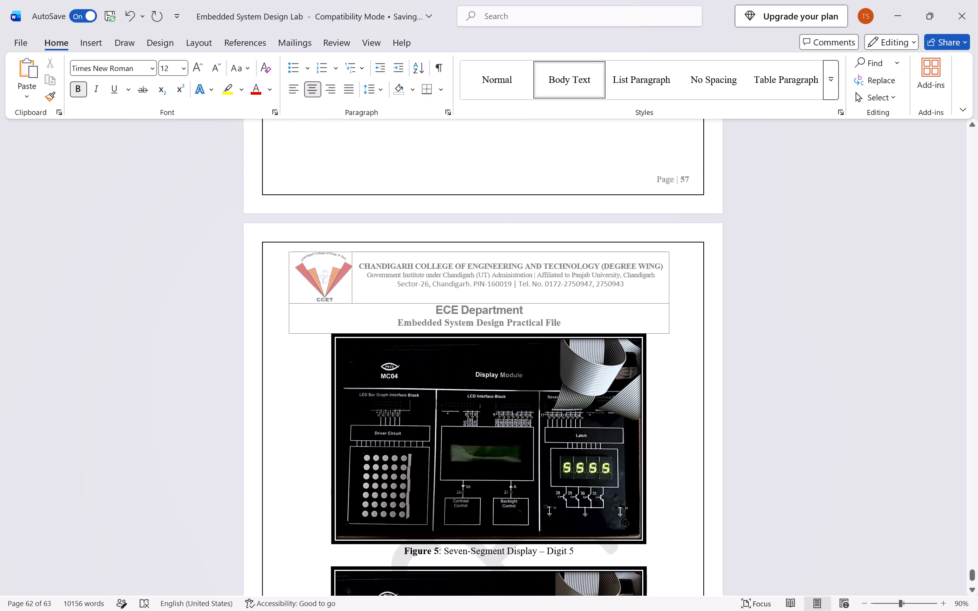
pyautogui.click(321, 465)
pyautogui.press('Return')
pyautogui.press('Return')
pyautogui.scroll(1, 321, 465)
pyautogui.click(500, 315)
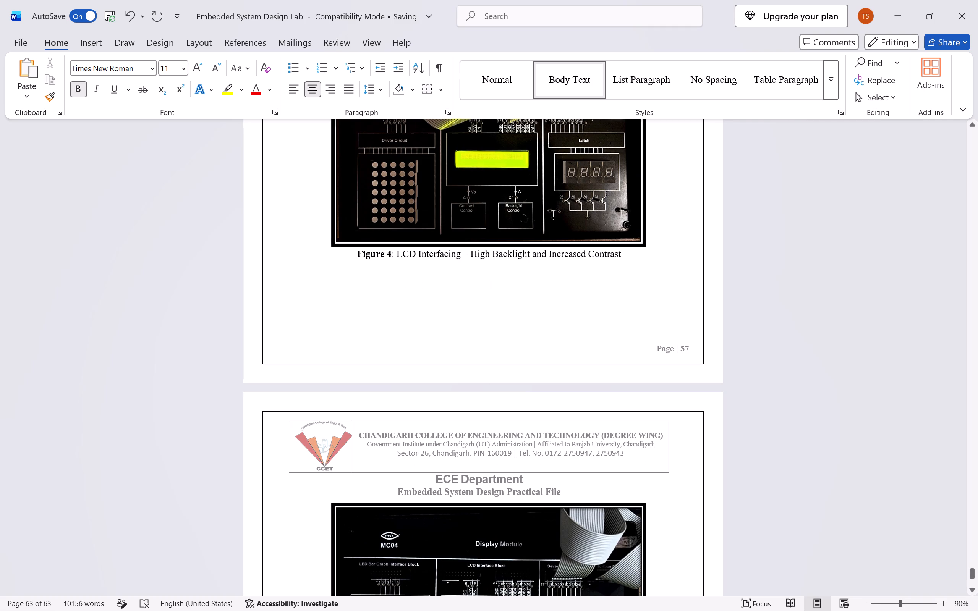
pyautogui.press('Return')
pyautogui.press('Return')
pyautogui.press('Return')
pyautogui.press('Return')
pyautogui.press('Return')
pyautogui.press('Return')
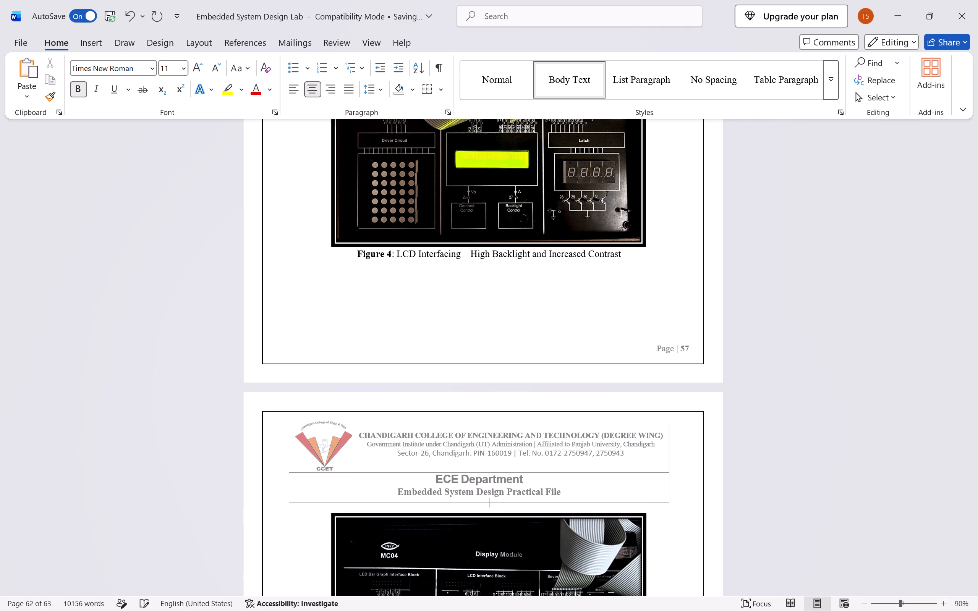
pyautogui.scroll(-4, 500, 315)
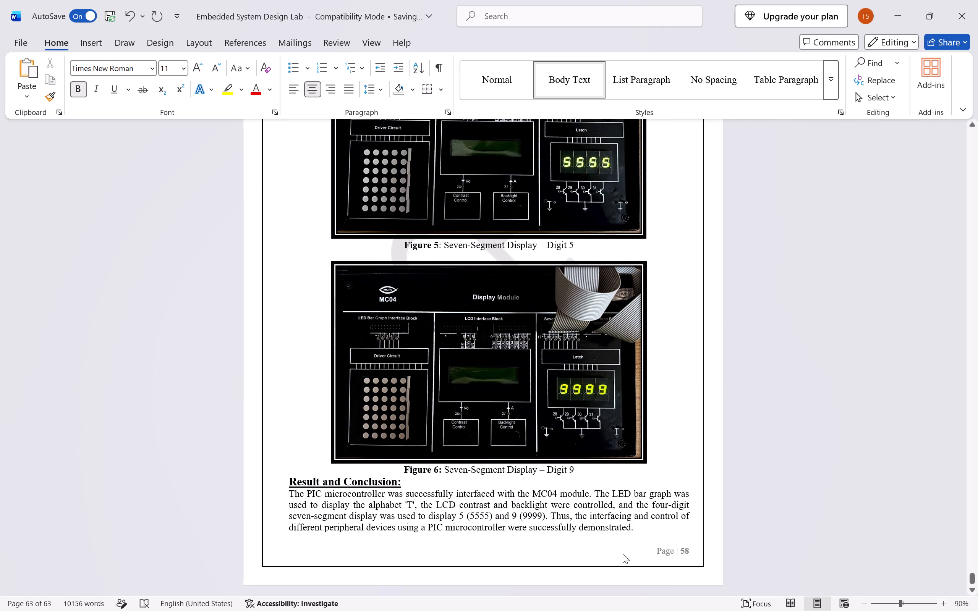
# Review the Experiment-12 pages from the Result and Conclusion back to the theory, checking figure placement, captions and spacing.
pyautogui.click(622, 553)
pyautogui.scroll(6, 622, 553)
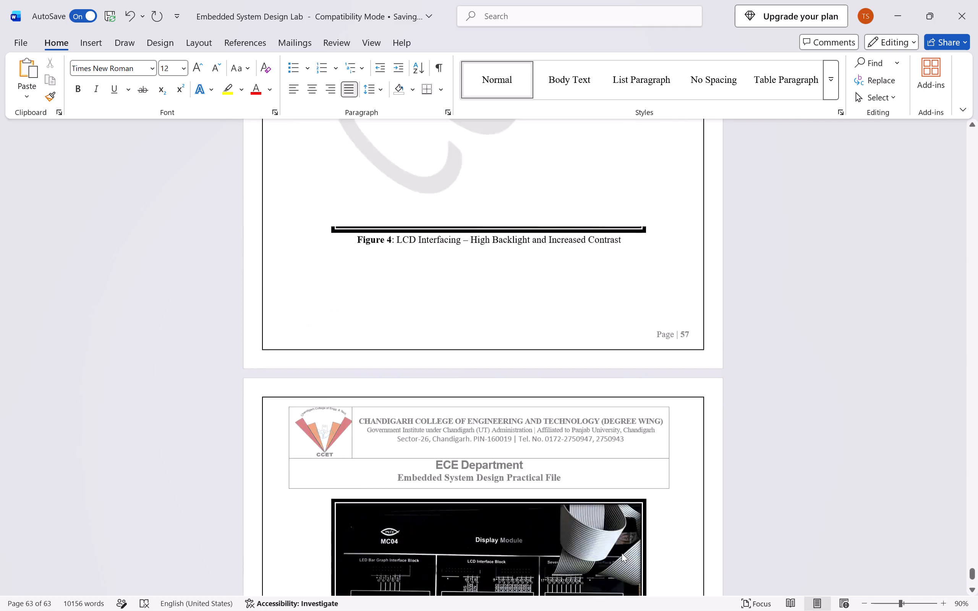
pyautogui.scroll(4, 622, 553)
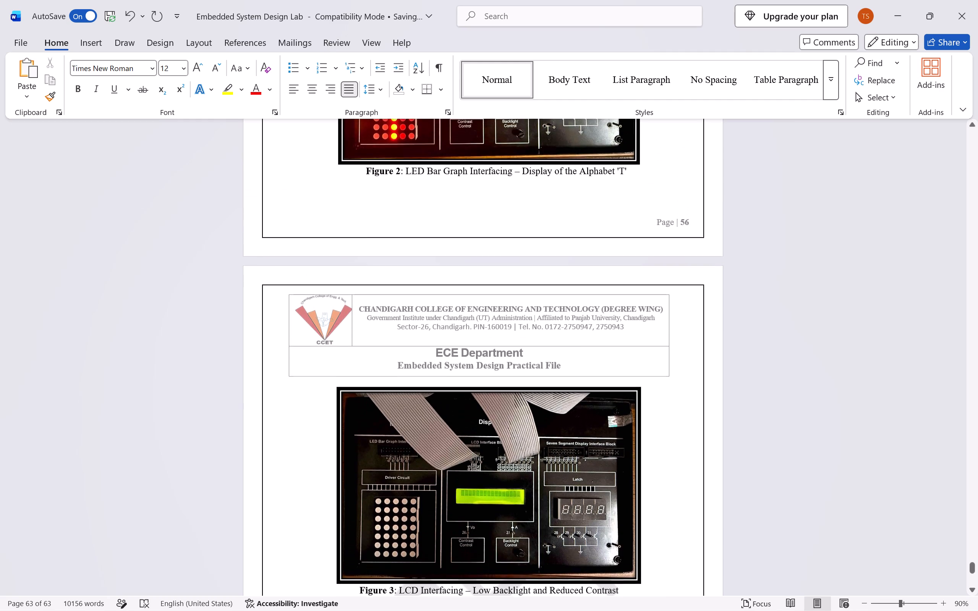
pyautogui.scroll(2, 622, 553)
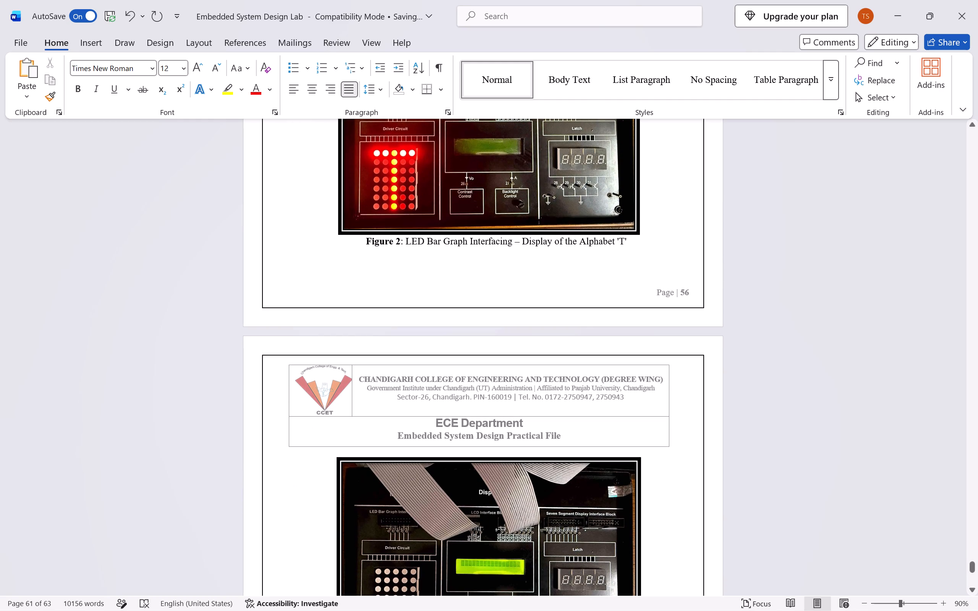
pyautogui.scroll(4, 622, 553)
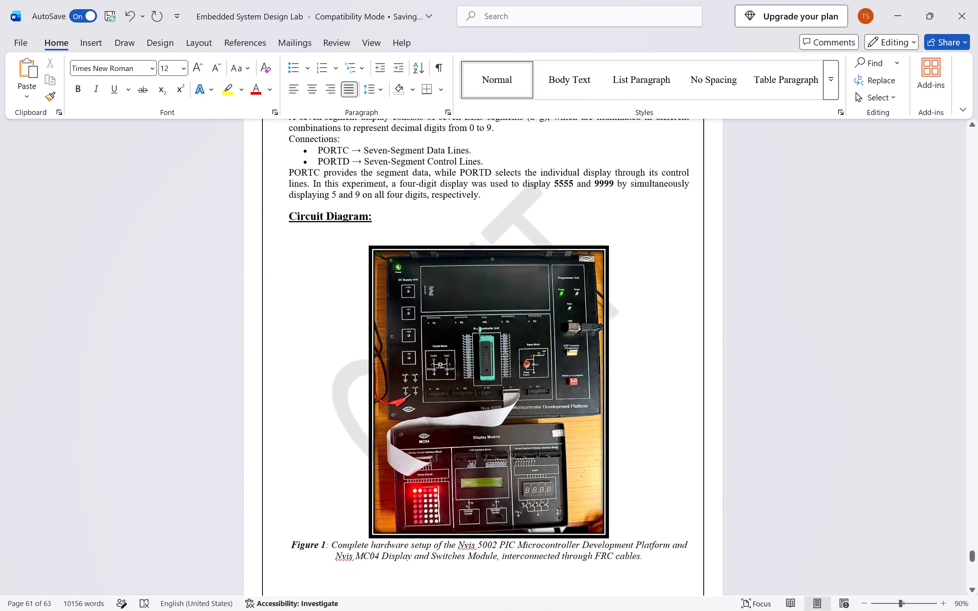
pyautogui.scroll(2, 622, 553)
pyautogui.scroll(-2, 622, 553)
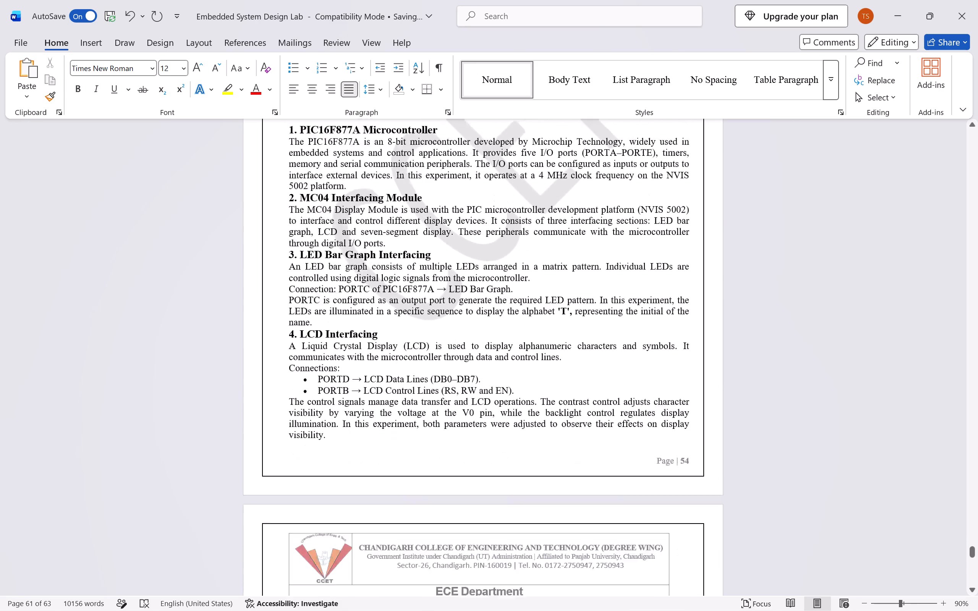
pyautogui.scroll(-18, 622, 553)
pyautogui.scroll(-8, 622, 553)
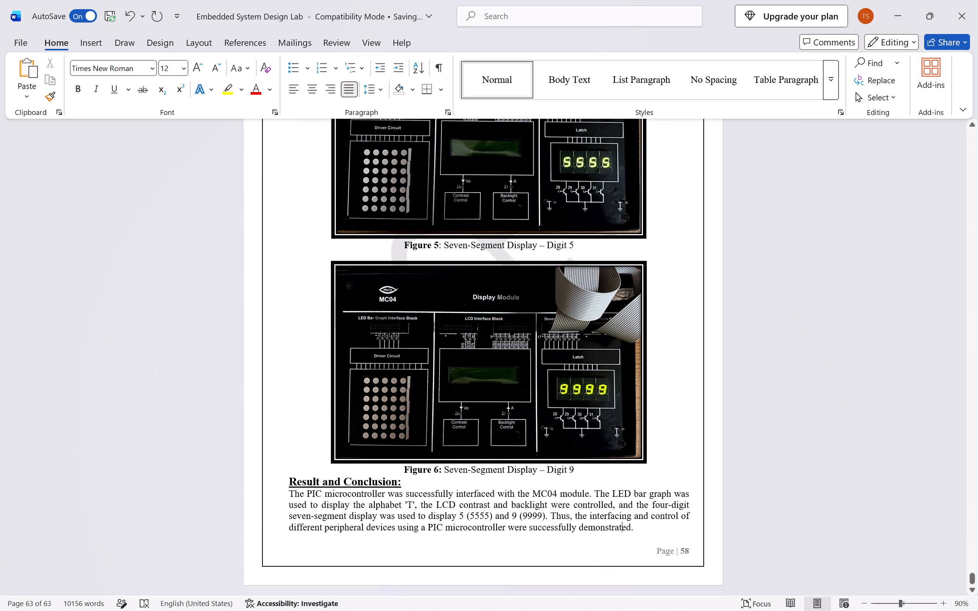
# Print the whole document with Microsoft Print to PDF, saving it in the Downloads folder as "esd file".
pyautogui.hotkey('ctrl', 'p')
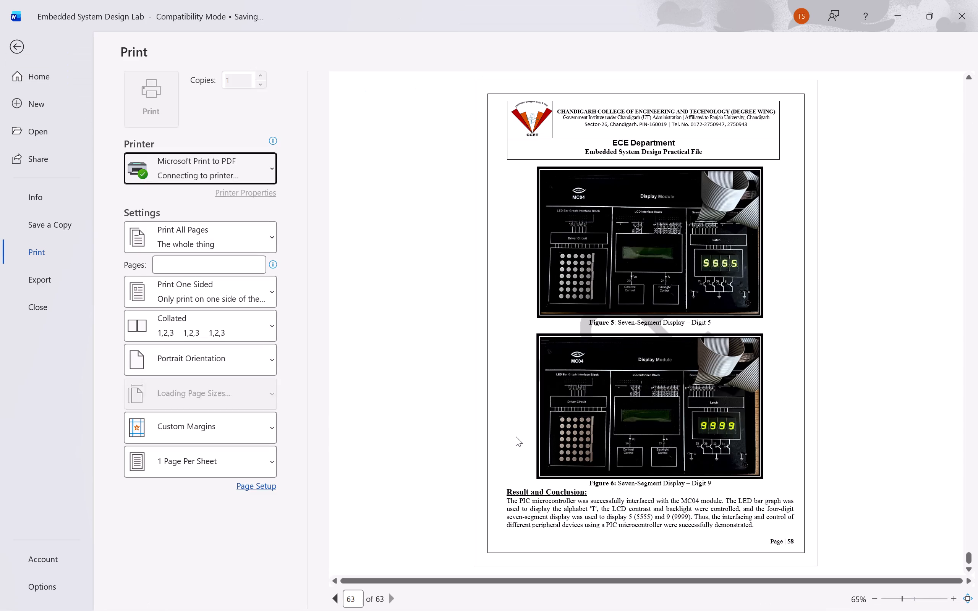
pyautogui.hscroll(2, 486, 390)
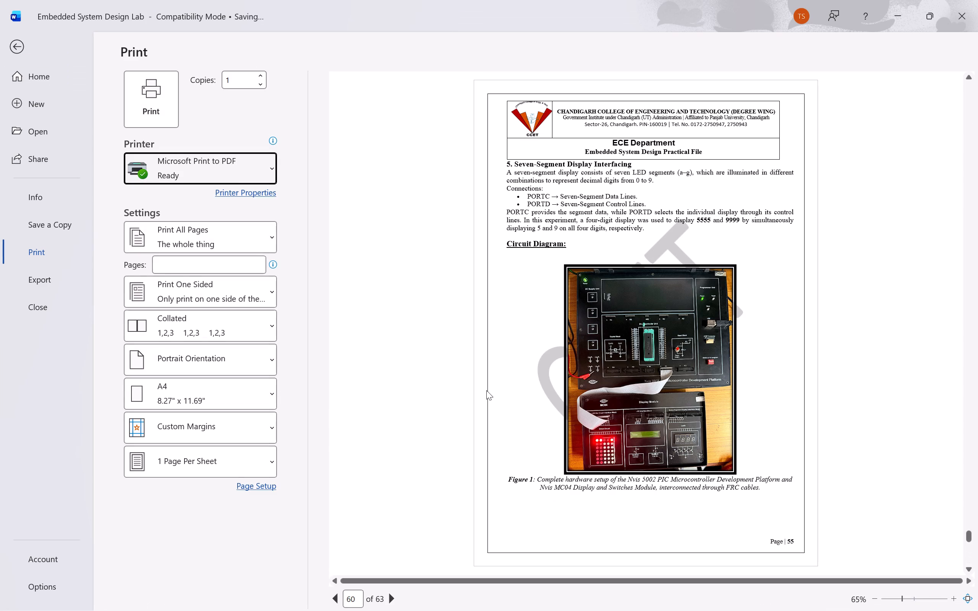
pyautogui.hscroll(1, 486, 390)
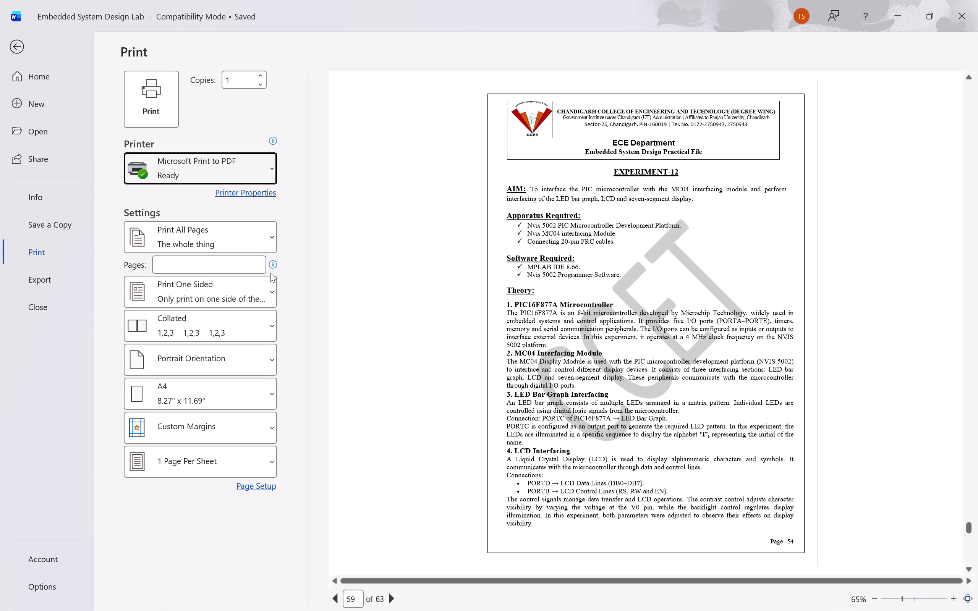
pyautogui.click(164, 117)
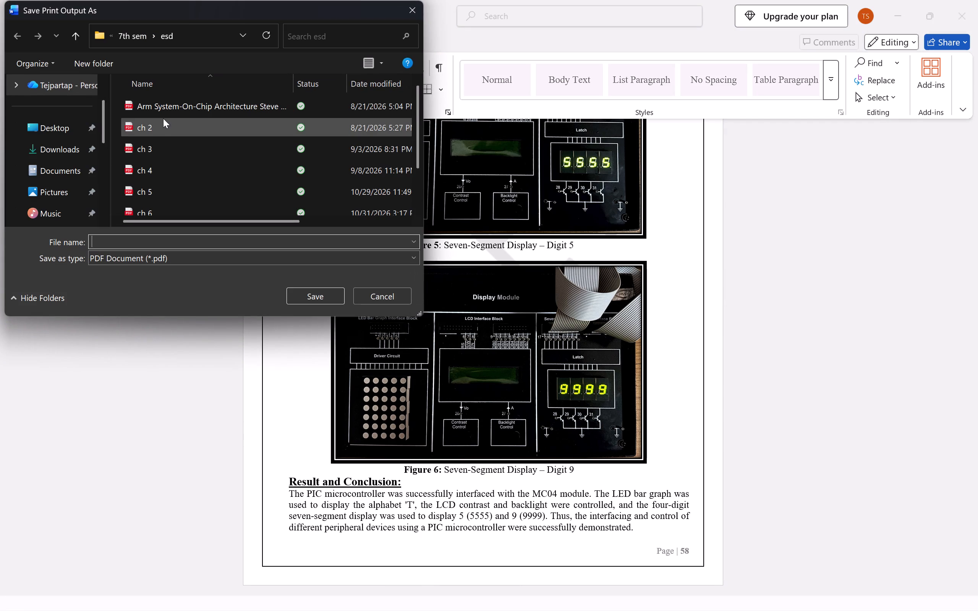
pyautogui.click(69, 154)
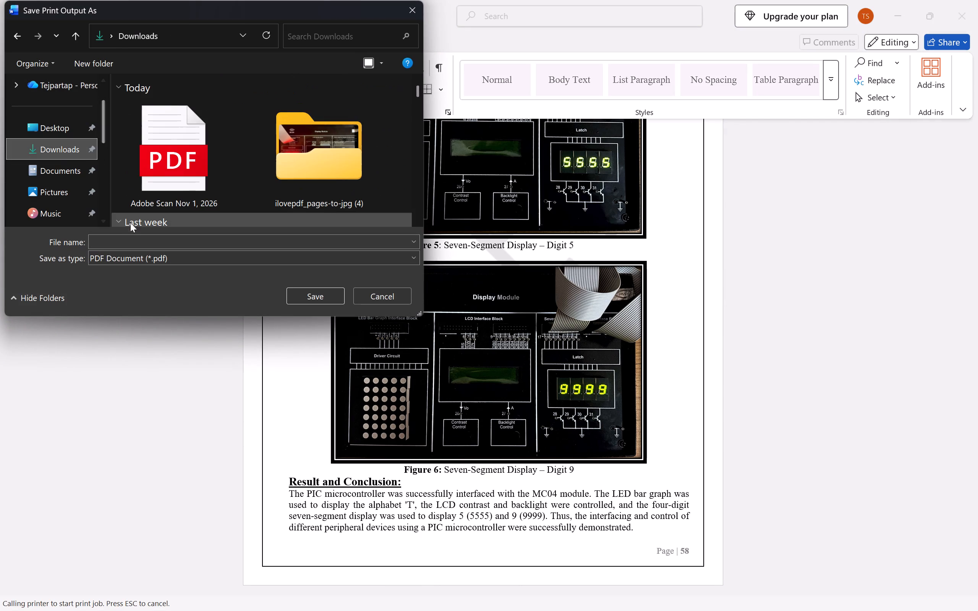
pyautogui.click(130, 239)
pyautogui.write('esd')
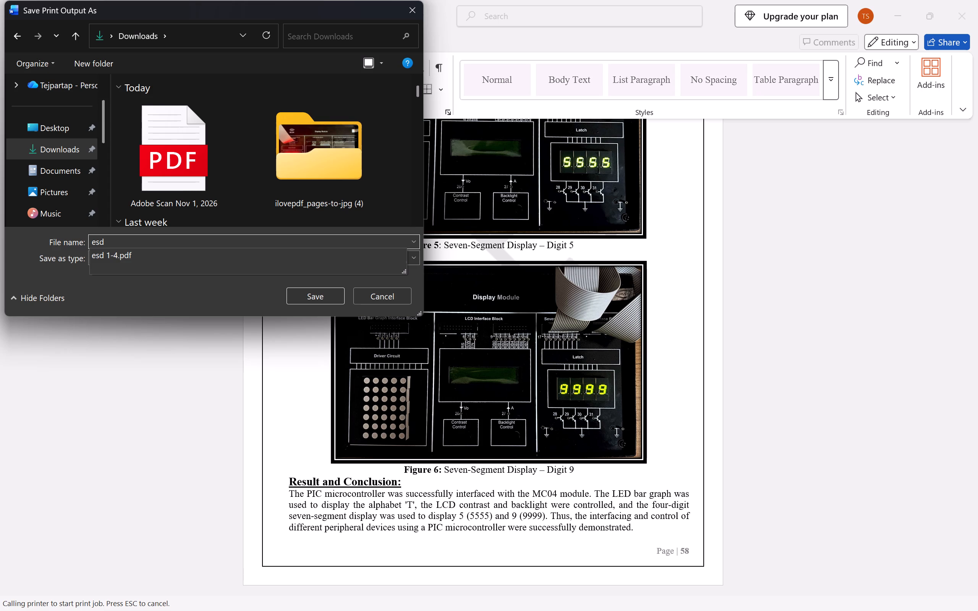
pyautogui.press('space')
pyautogui.write('file')
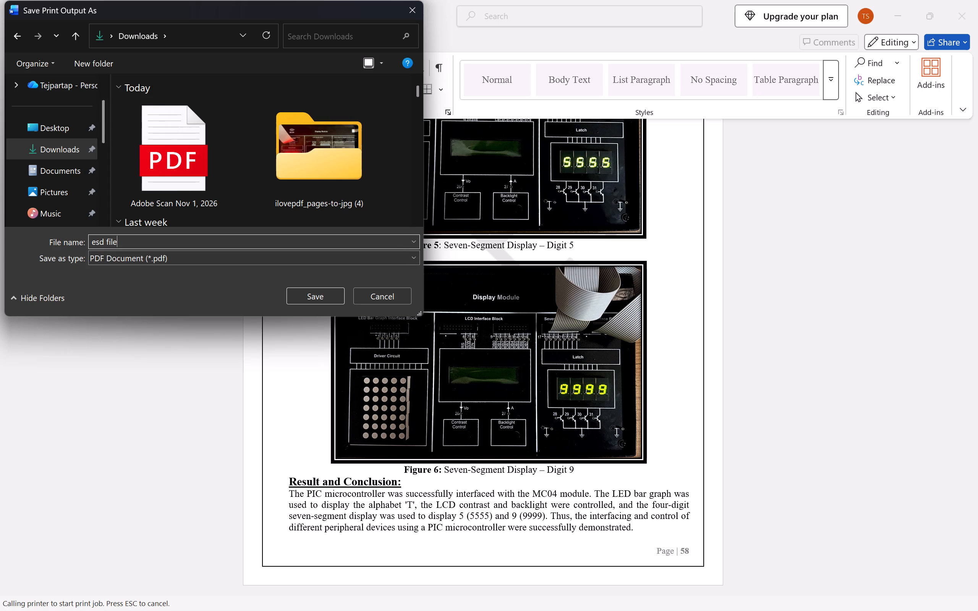
pyautogui.press('Return')
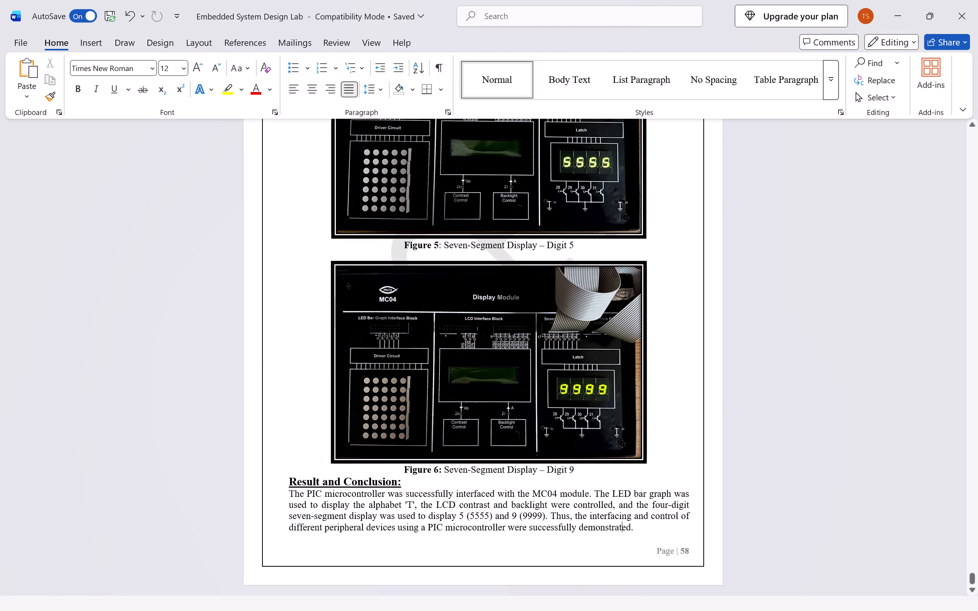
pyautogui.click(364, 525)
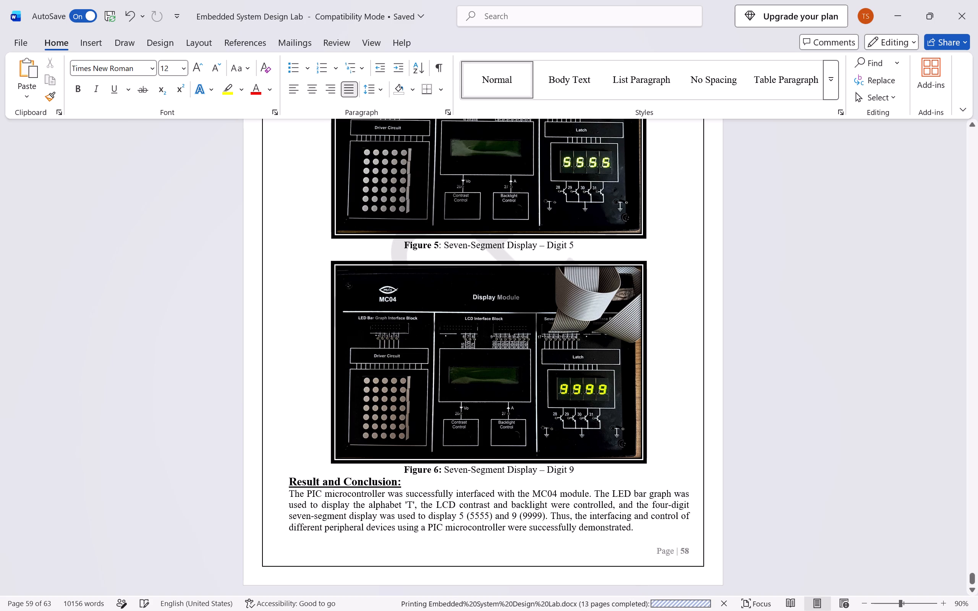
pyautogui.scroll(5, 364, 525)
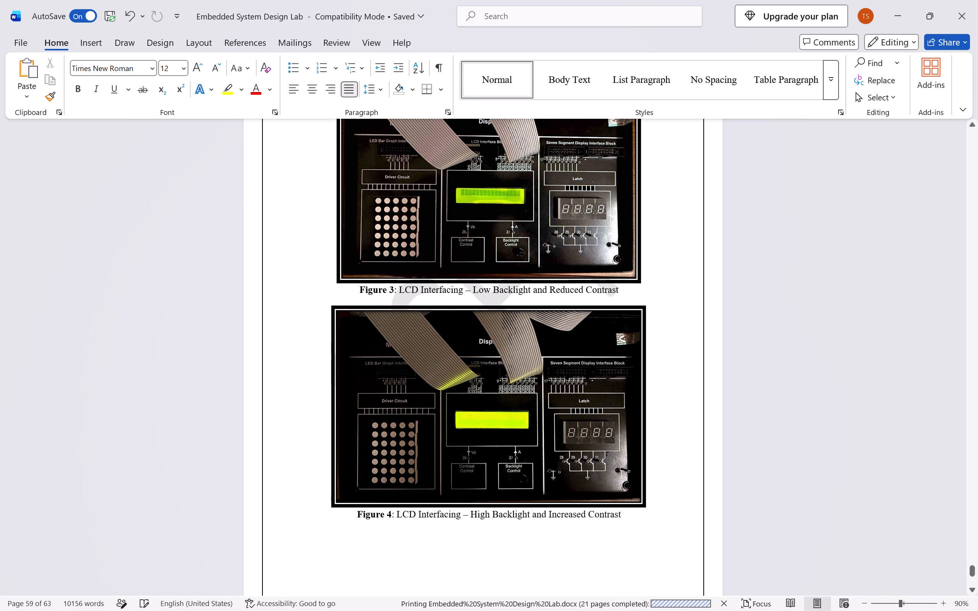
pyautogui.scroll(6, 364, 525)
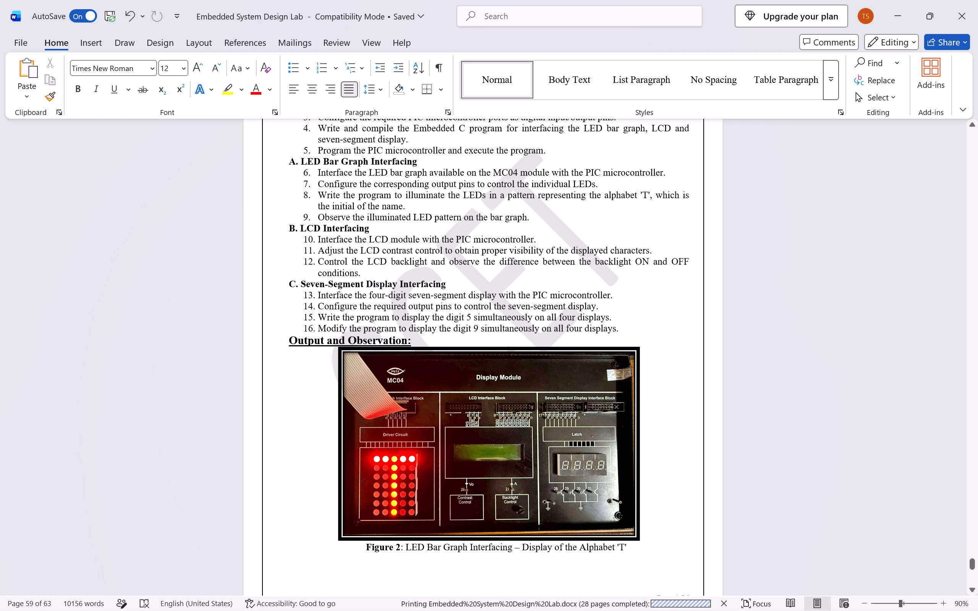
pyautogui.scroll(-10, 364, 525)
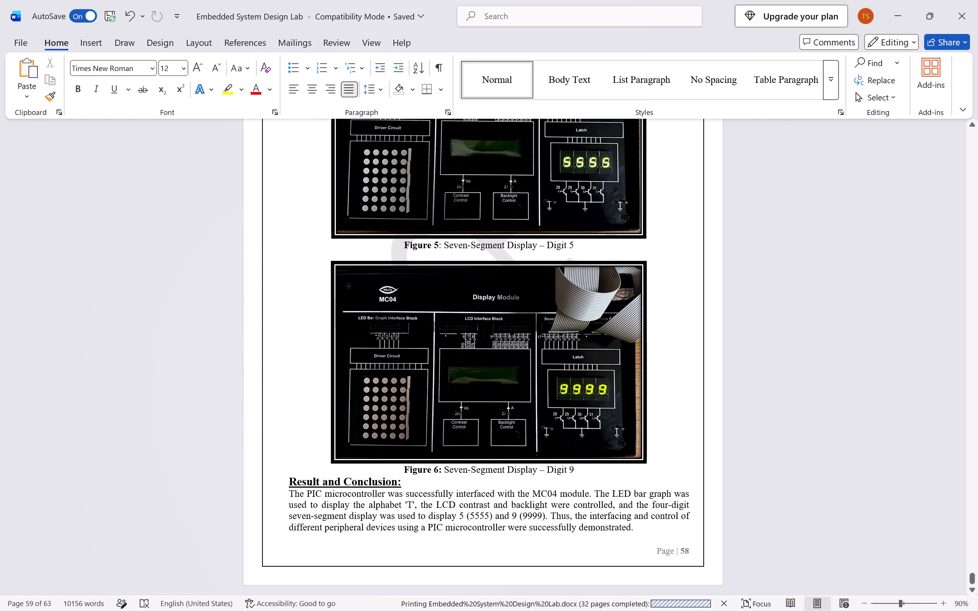